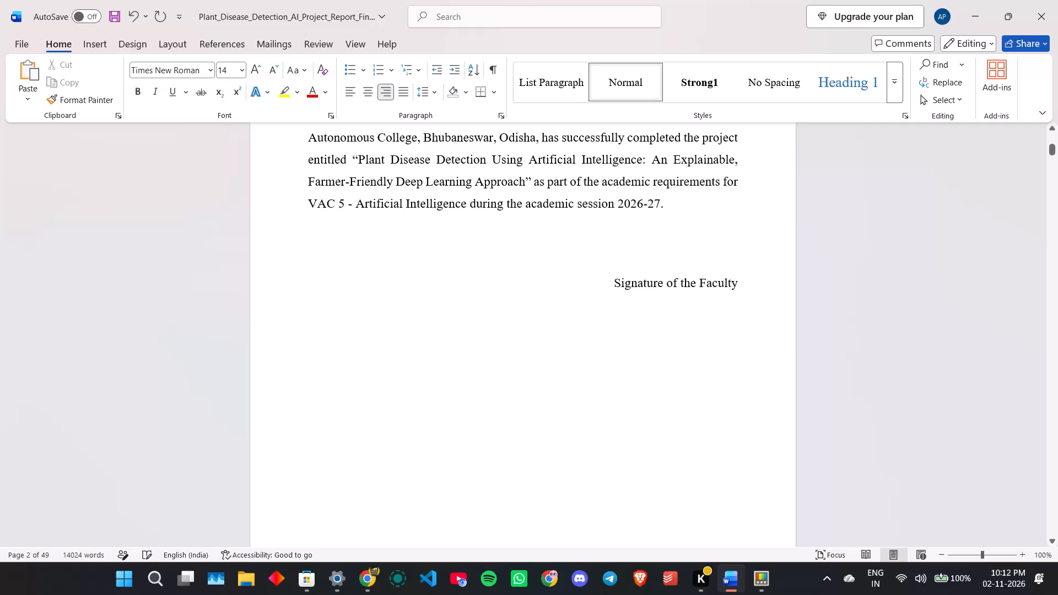
Insert 13 blank lines before “Signature of the Faculty” to move it down near the bottom of page ii.
click(589, 285)
key(Return)
key(Return)
key(Return)
key(Return)
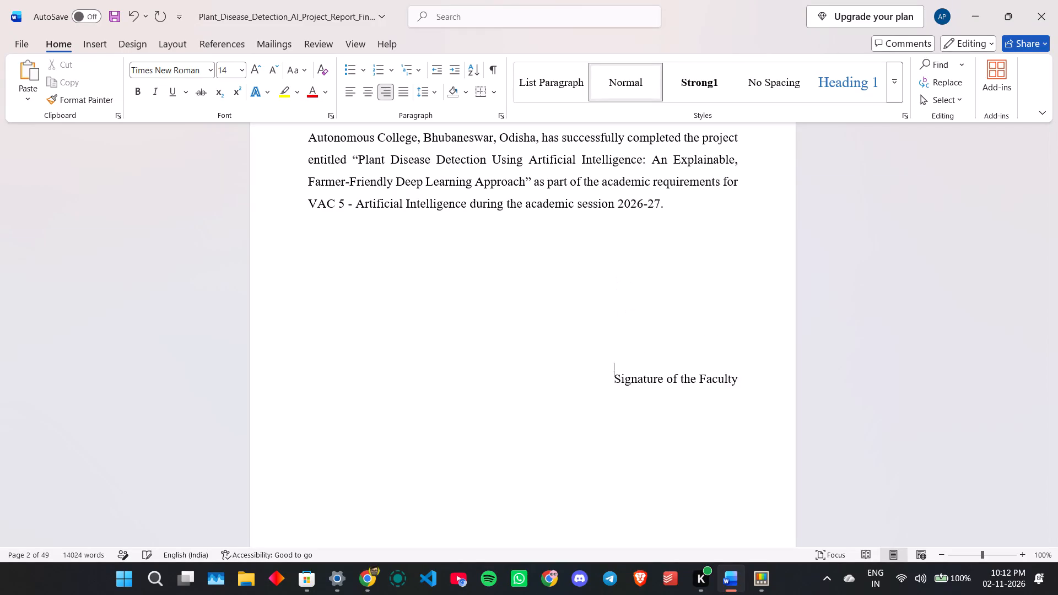
key(Return)
key(Return)
key(Return)
scroll(597, 259, down, 9)
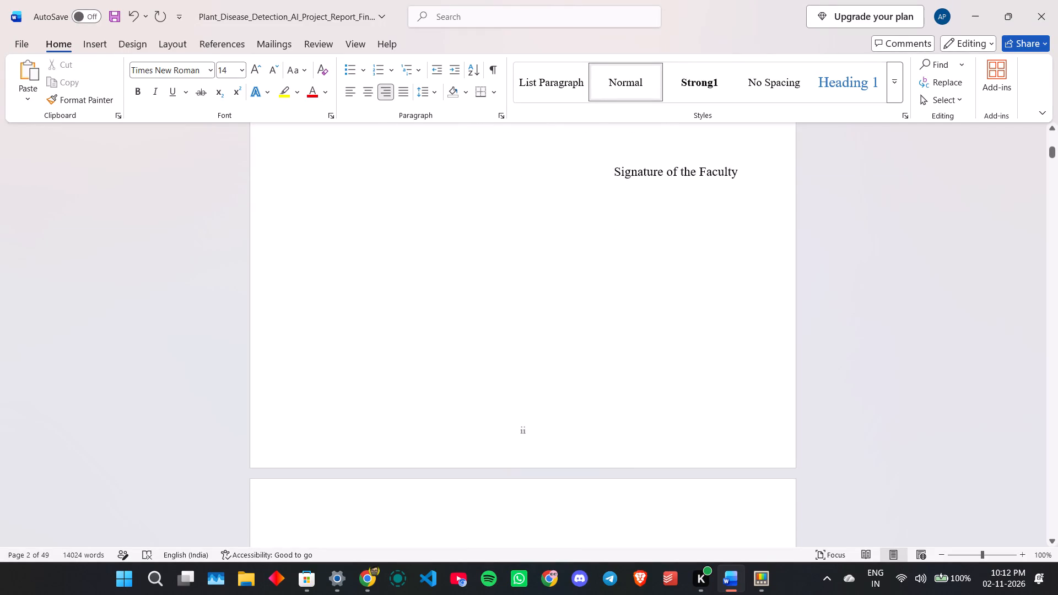
key(Return)
key(Return)
key(Return)
key(Return)
key(Return)
key(Return)
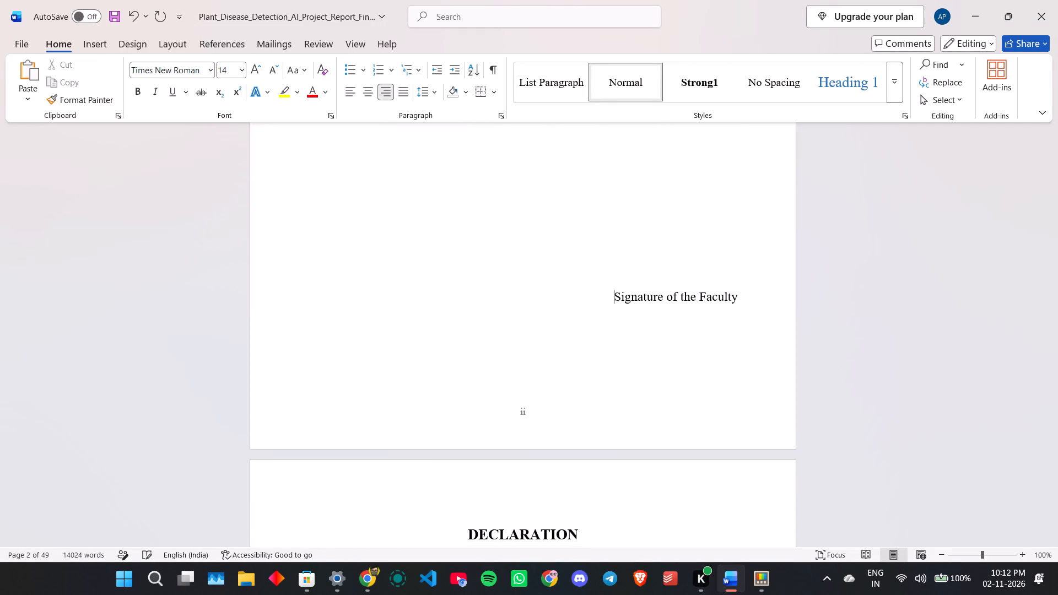
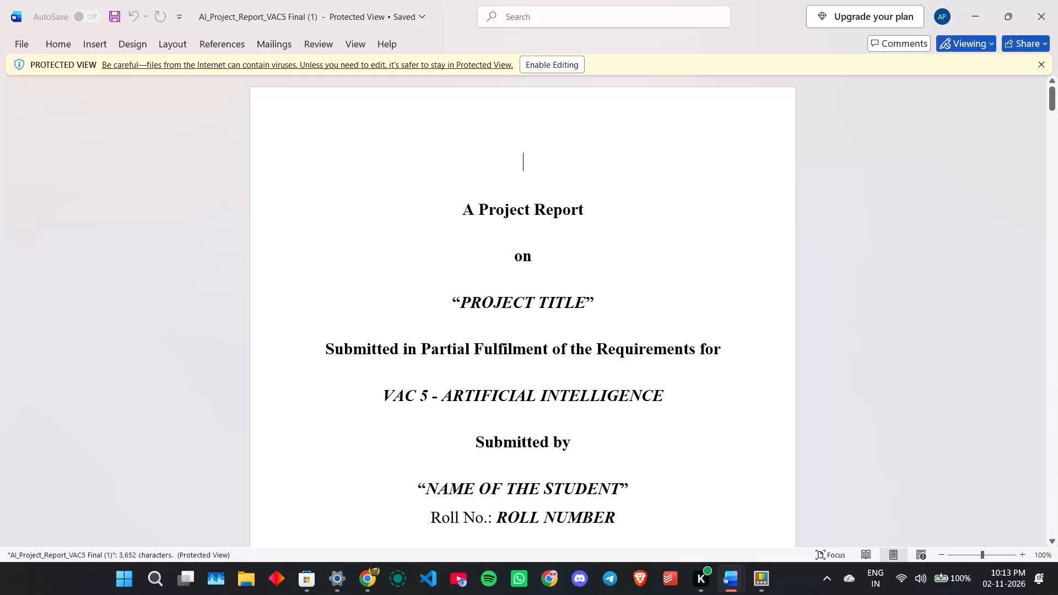
Enable editing in the “AI_Project_Report_VAC5 Final (1)” template and examine the faculty signature's placement on its certificate page.
click(575, 59)
scroll(673, 214, down, 12)
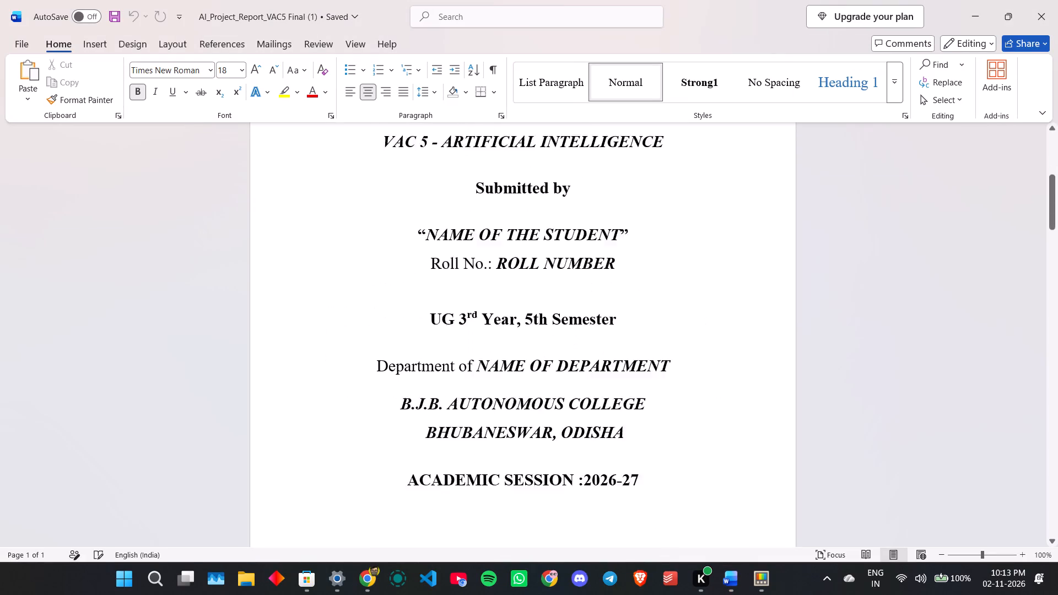
scroll(651, 268, down, 2)
scroll(622, 382, down, 5)
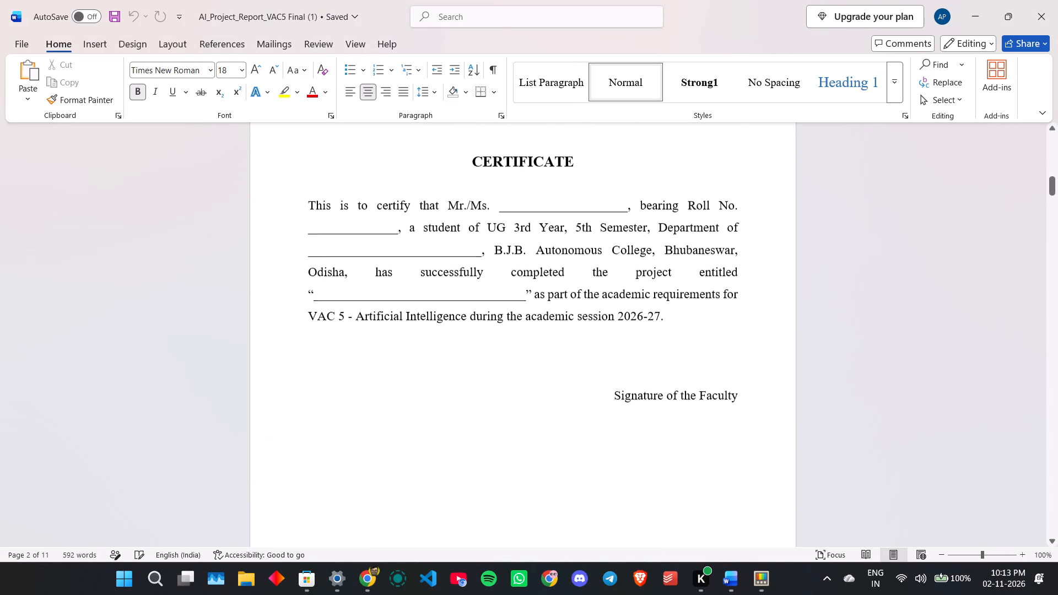
scroll(622, 382, down, 1)
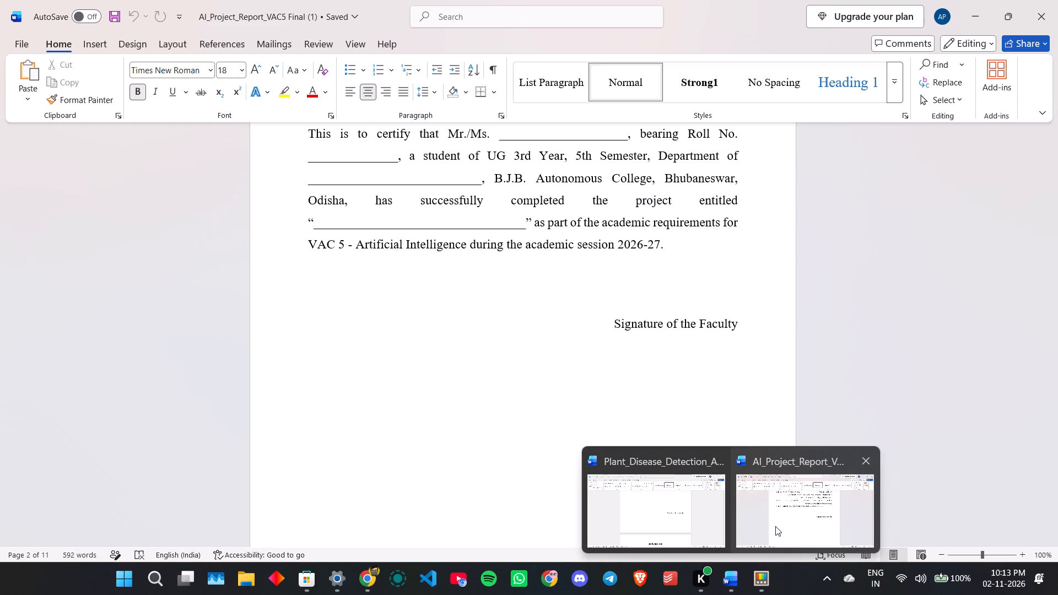
Switch back to the plant disease report and undo the blank lines inserted before “Signature of the Faculty”.
click(690, 512)
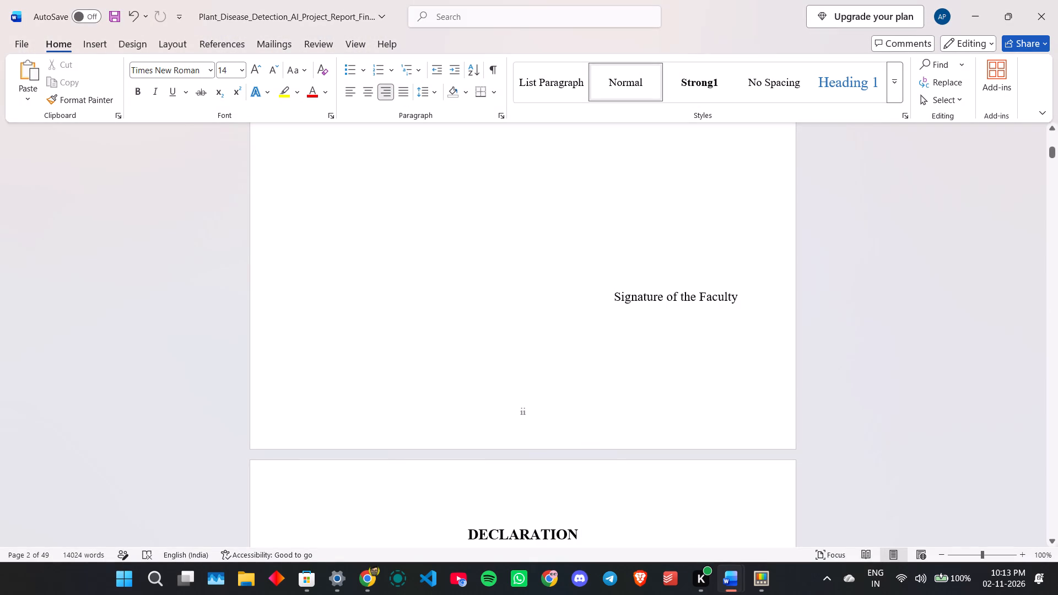
click(129, 19)
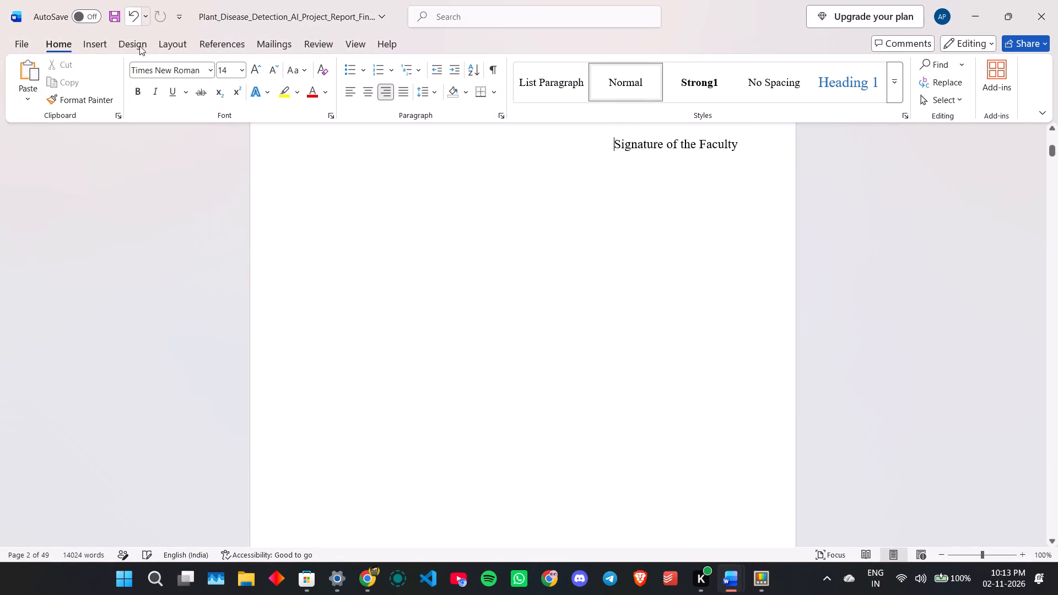
scroll(228, 179, up, 3)
scroll(238, 232, up, 1)
scroll(388, 363, down, 14)
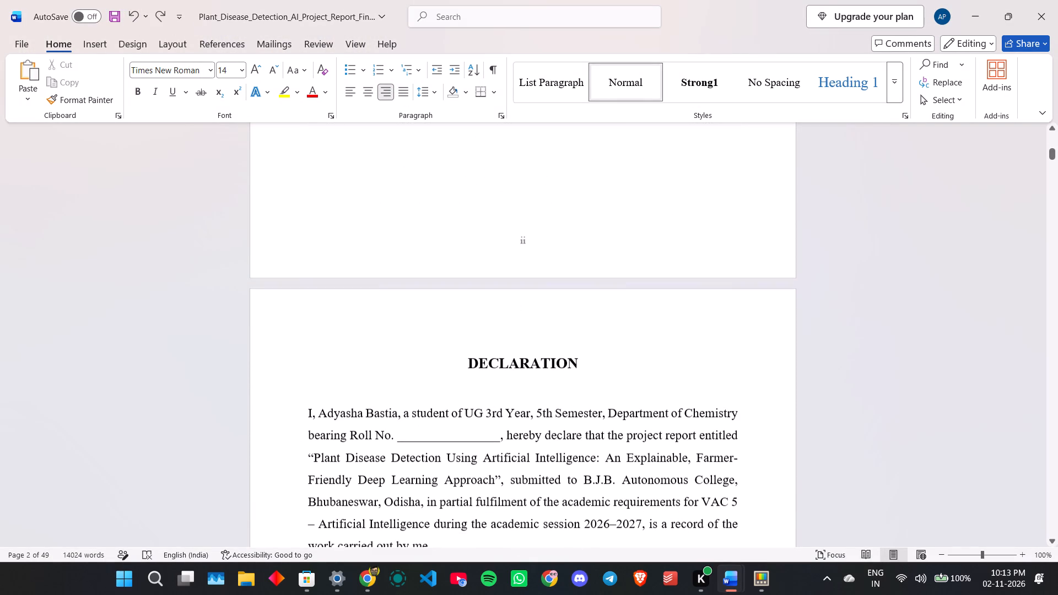
Compare the report's Declaration page and its student name, roll number and department lines with the same page in the template.
click(440, 371)
click(490, 328)
click(496, 322)
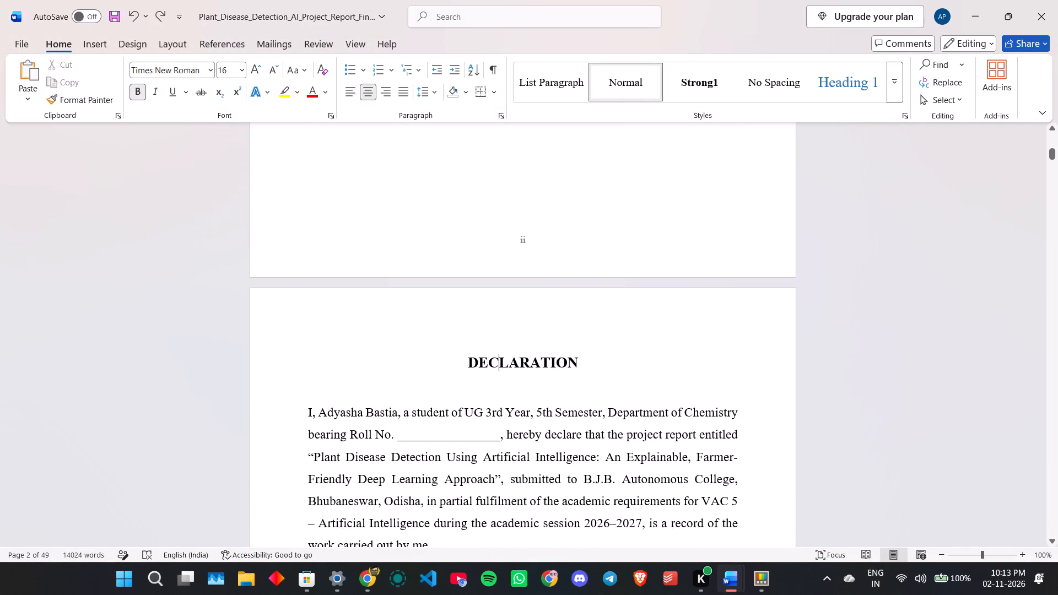
scroll(484, 341, down, 15)
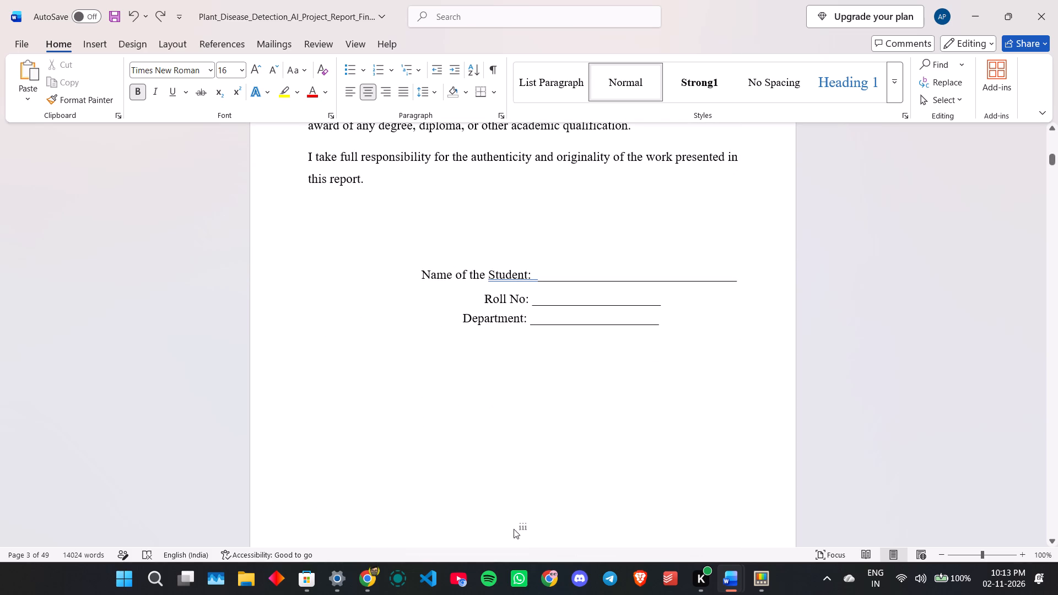
key(alt+Tab)
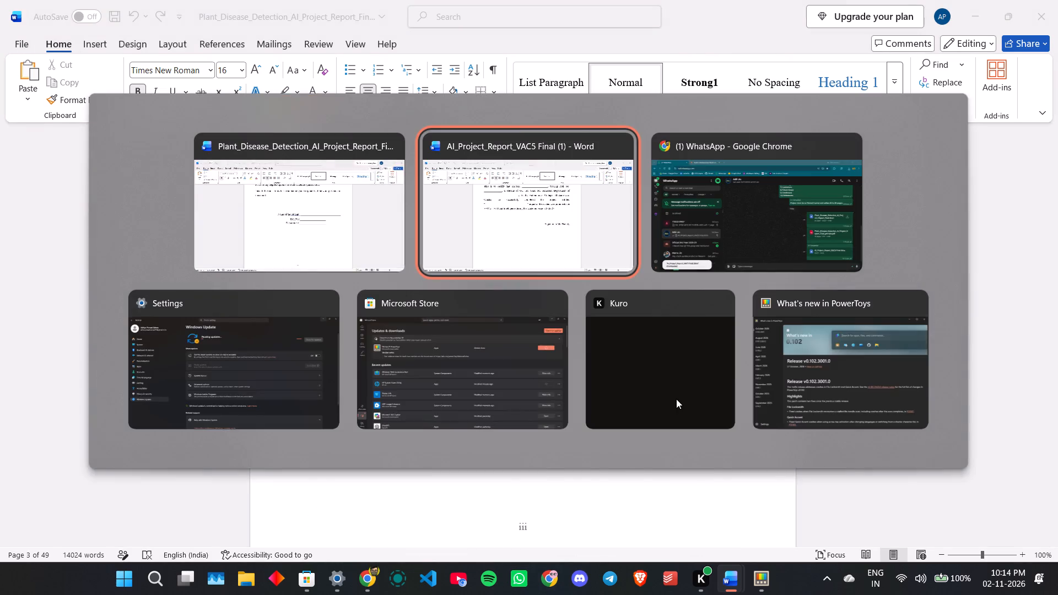
scroll(504, 332, down, 14)
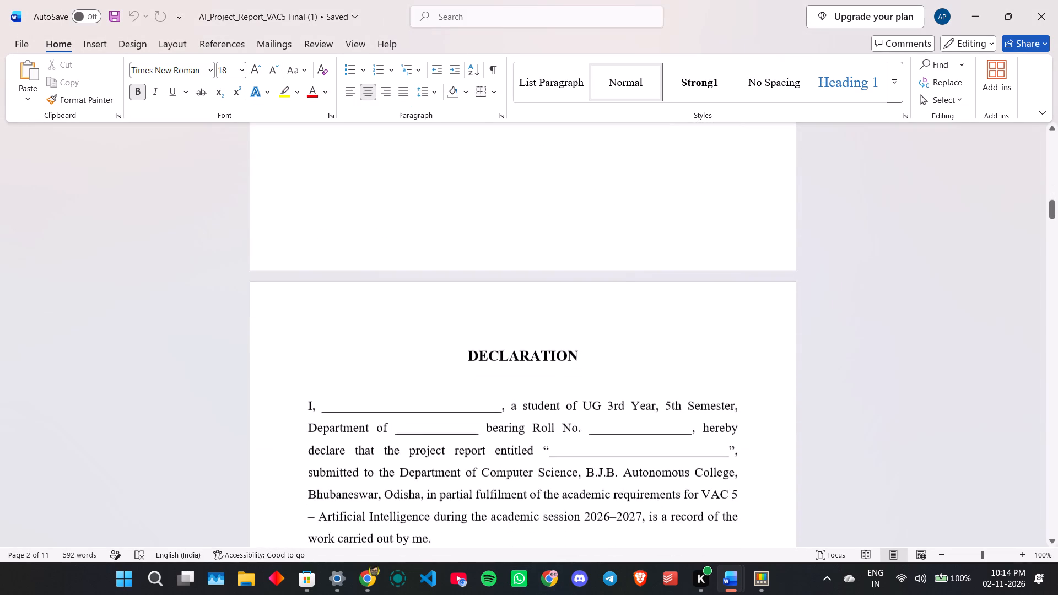
scroll(533, 368, down, 15)
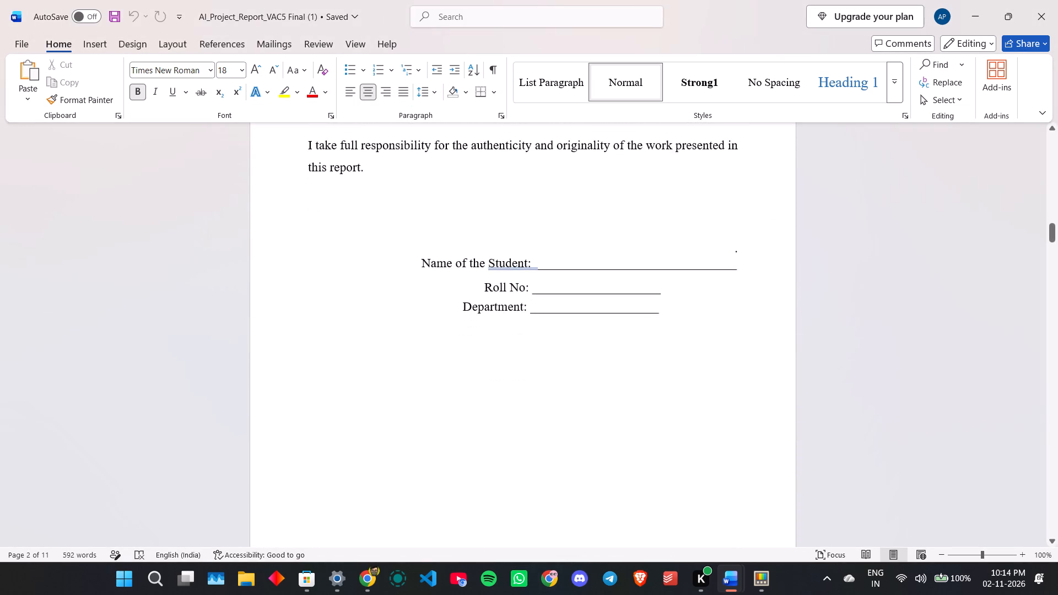
key(alt+Tab)
scroll(515, 339, up, 10)
scroll(519, 332, down, 3)
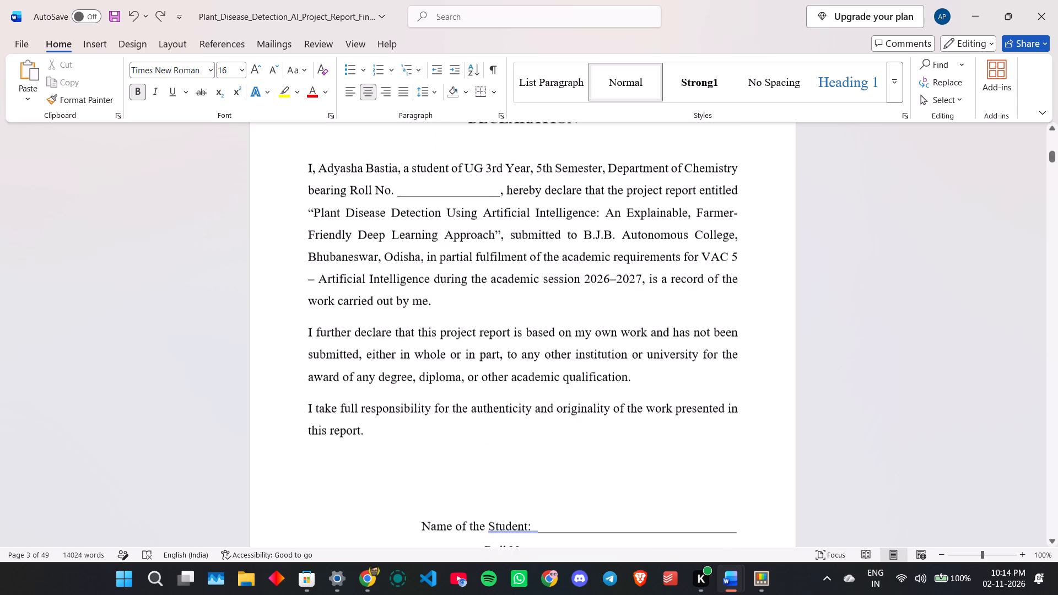
scroll(506, 337, down, 18)
key(alt+Tab)
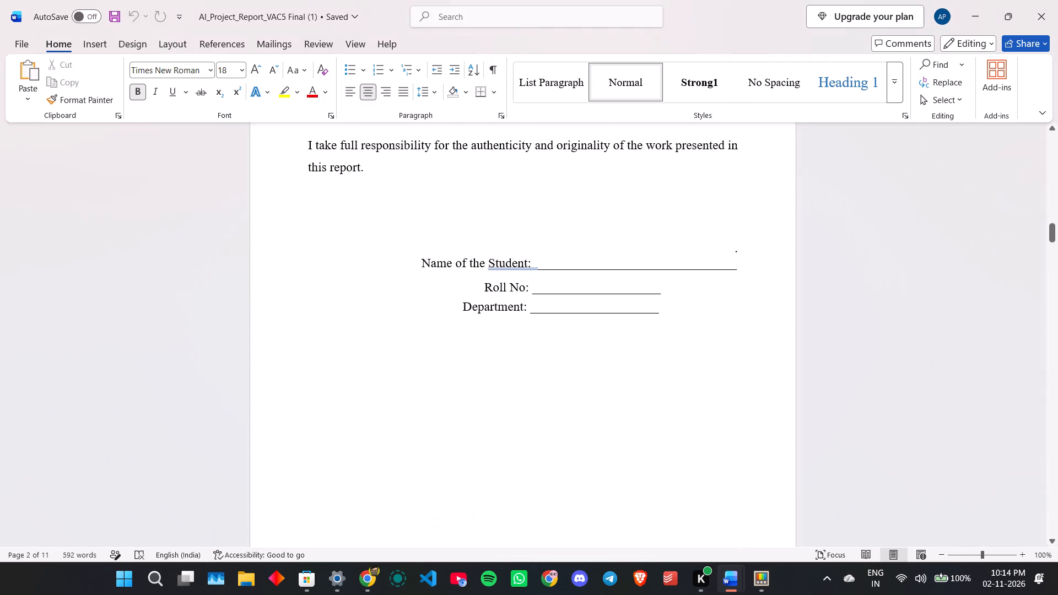
Compare the order and layout of the report's Acknowledgement and Abstract pages with the template.
scroll(505, 373, down, 16)
scroll(511, 369, down, 5)
key(alt+Tab)
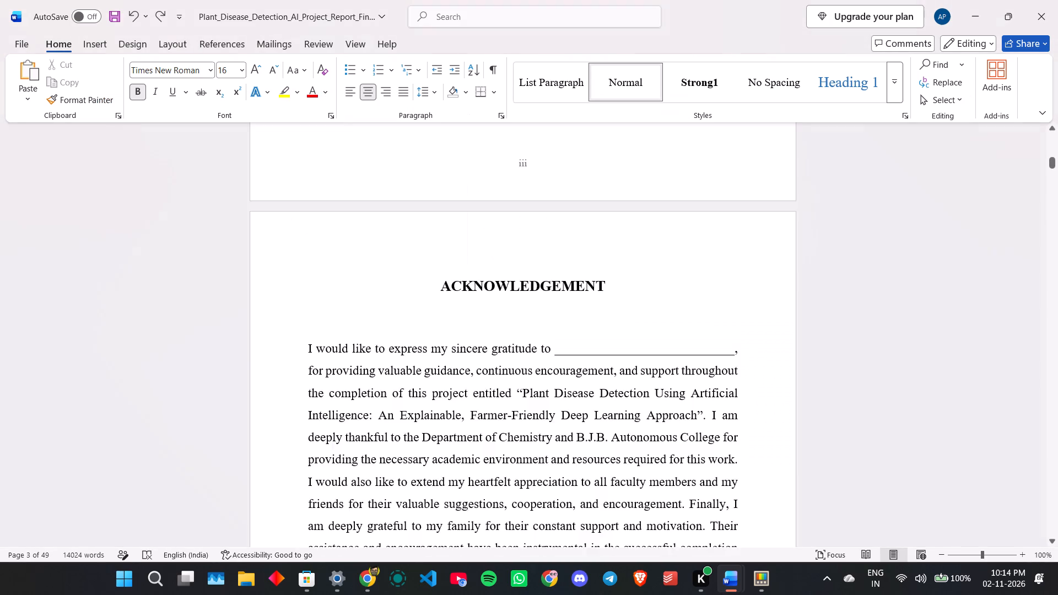
scroll(509, 365, down, 20)
scroll(509, 365, down, 5)
key(alt+Tab)
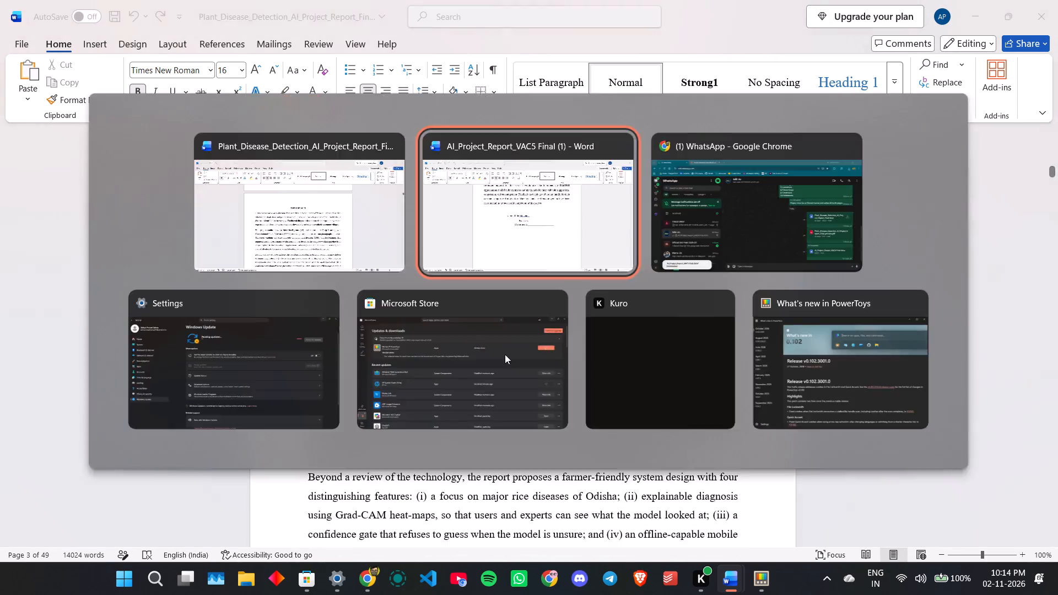
scroll(505, 354, down, 20)
scroll(505, 354, down, 12)
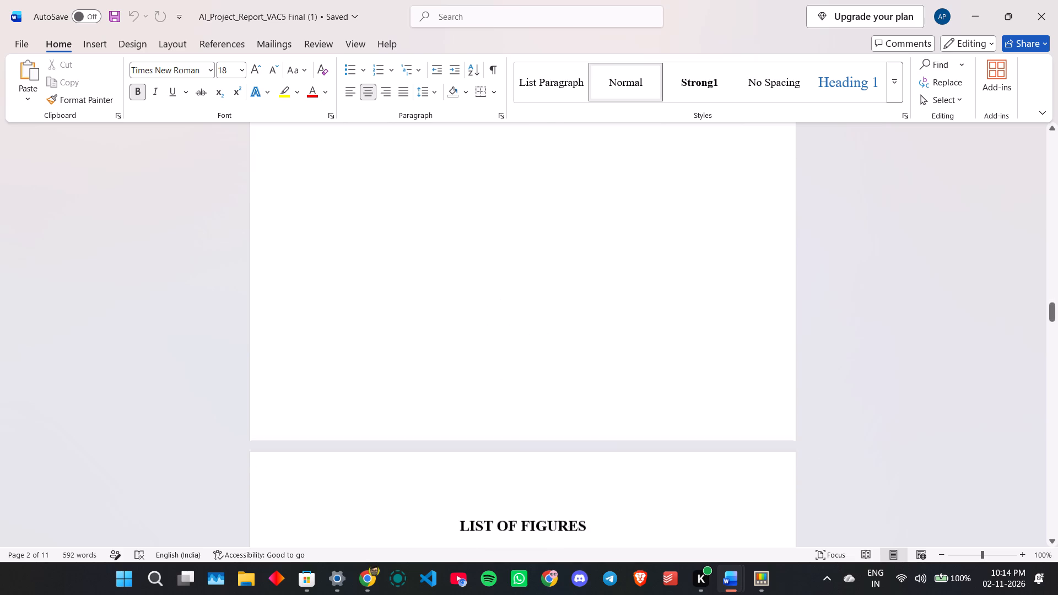
scroll(500, 369, down, 8)
key(alt+Tab)
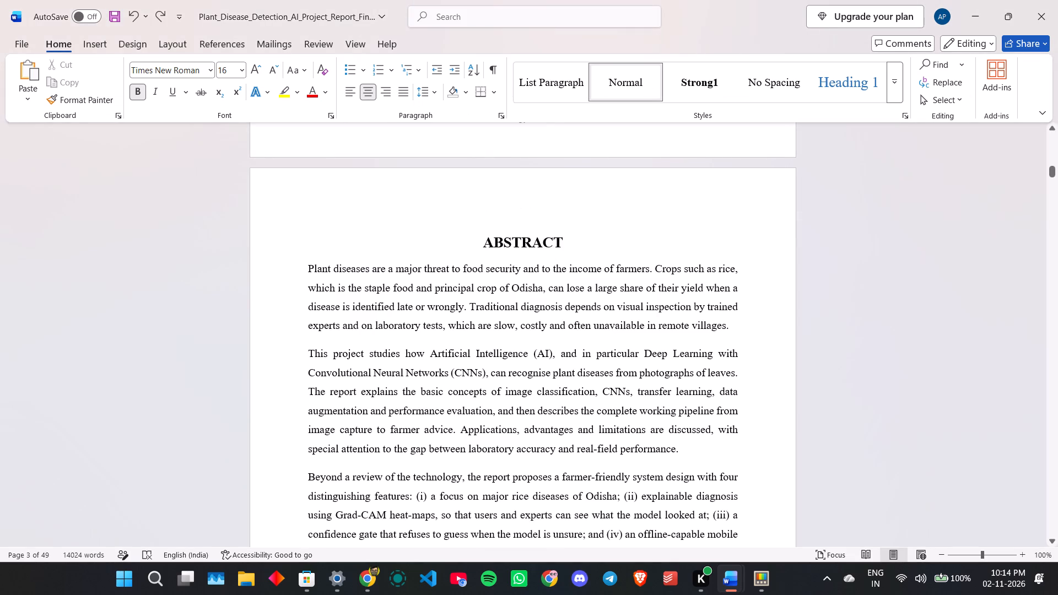
click(505, 216)
click(458, 224)
Compare how the report and the template paginate the lists of figures, tables, symbols and abbreviations, through to the report's table of contents.
scroll(511, 322, down, 18)
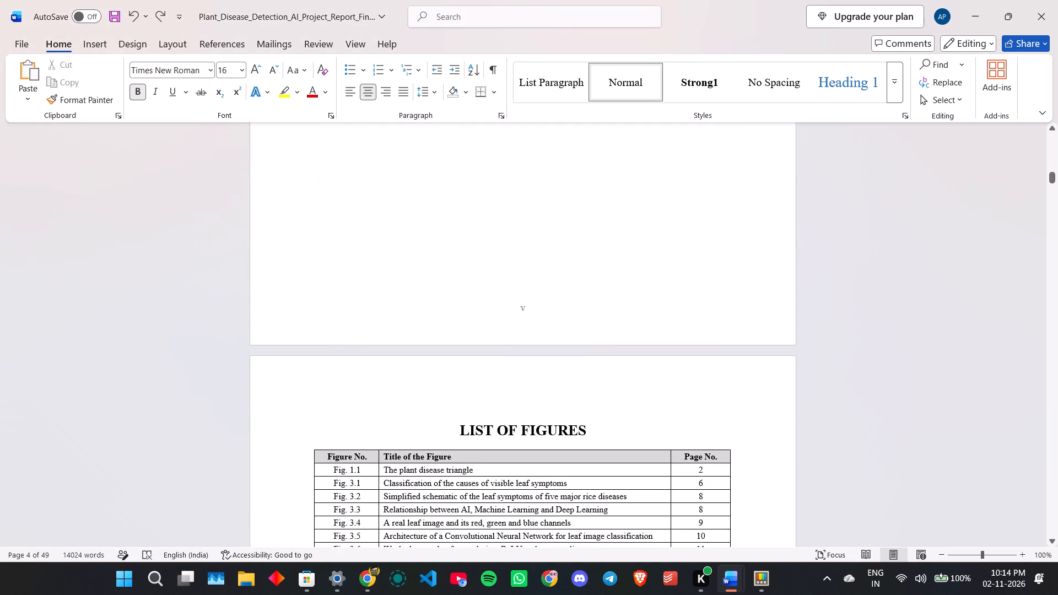
scroll(582, 404, down, 4)
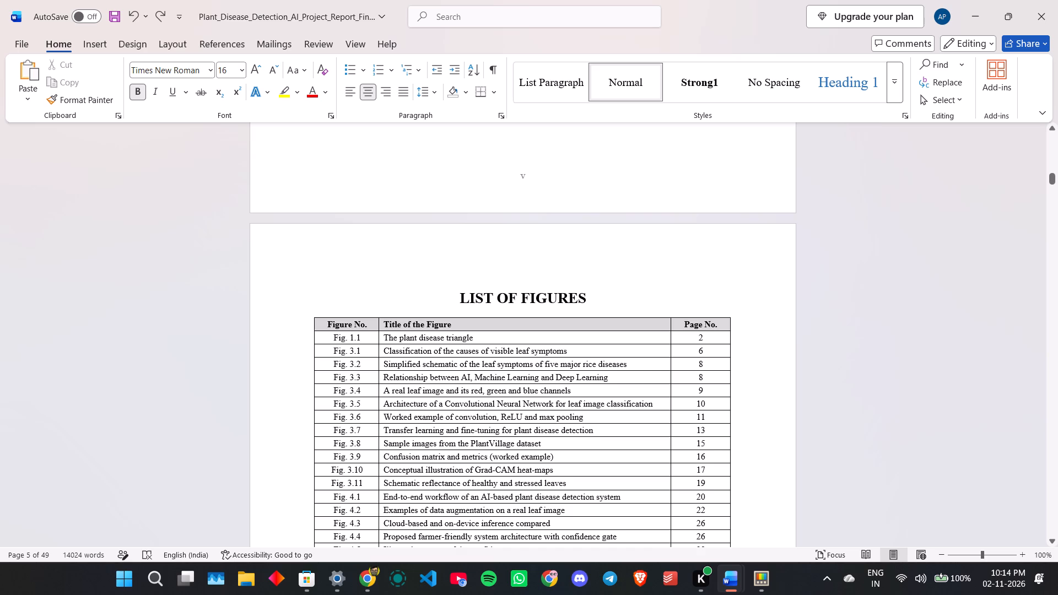
scroll(888, 374, down, 3)
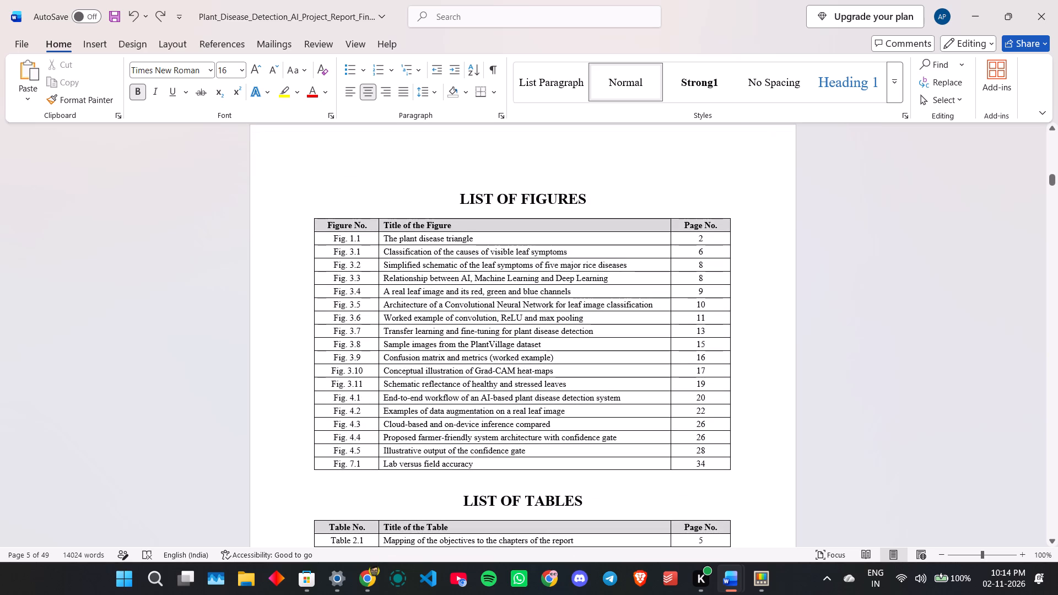
key(alt+Tab)
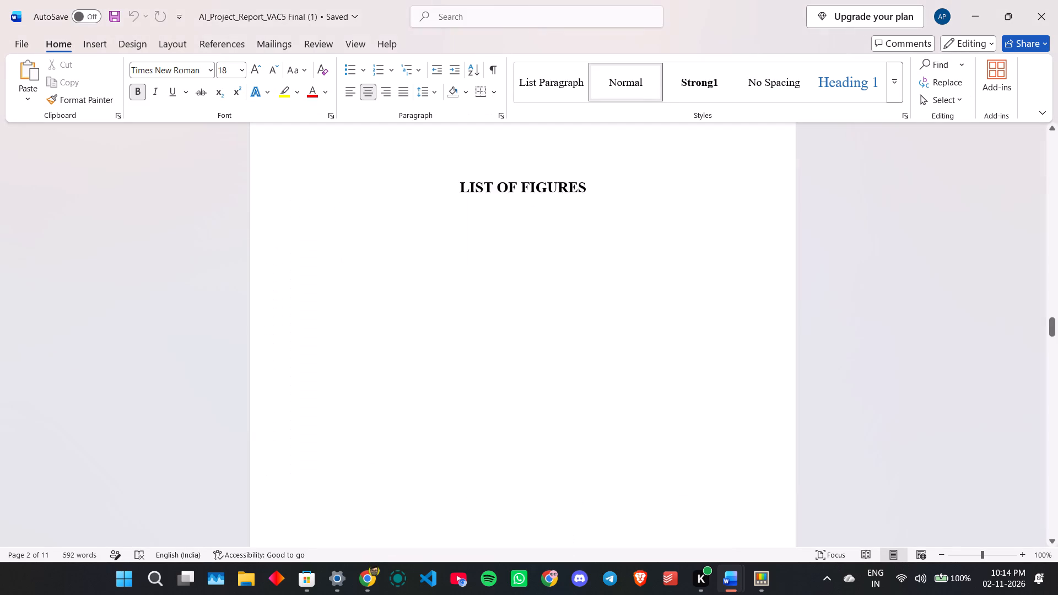
scroll(878, 326, down, 20)
scroll(878, 326, down, 5)
key(alt+Tab)
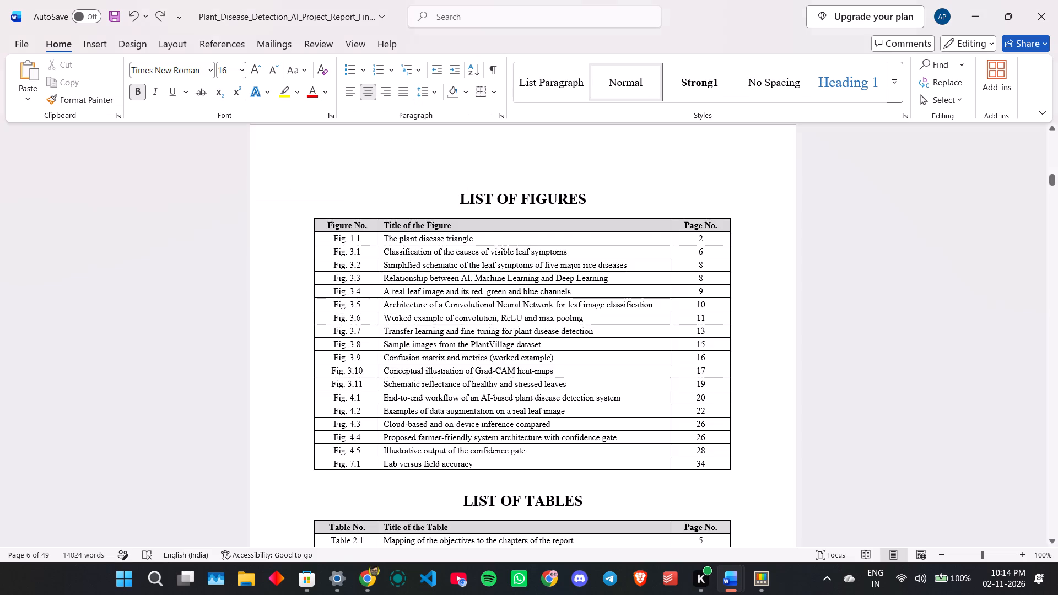
scroll(811, 415, down, 20)
key(alt+Tab)
scroll(794, 370, down, 6)
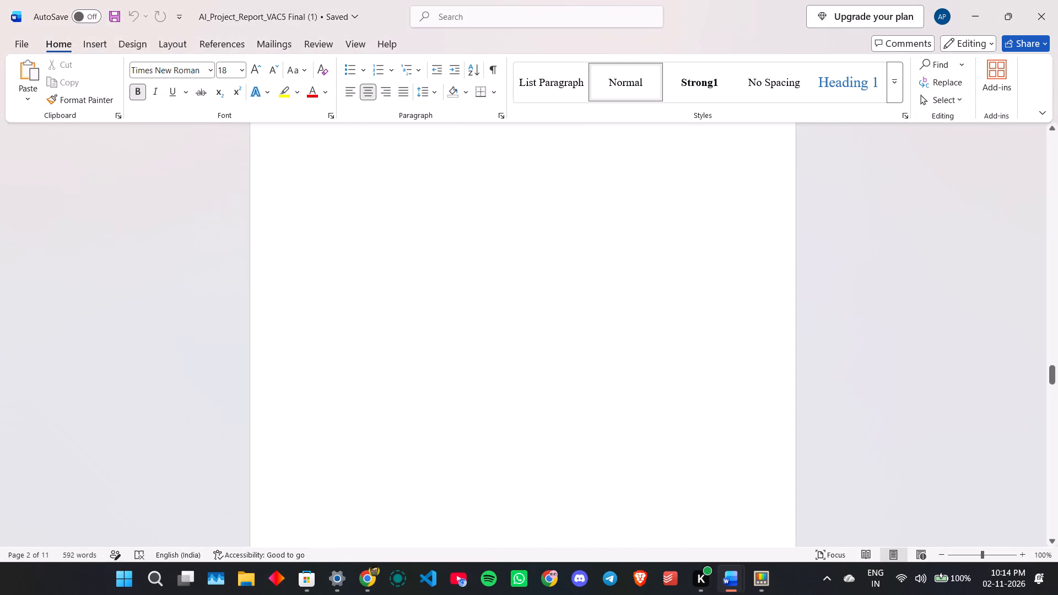
scroll(790, 375, down, 20)
scroll(790, 375, down, 14)
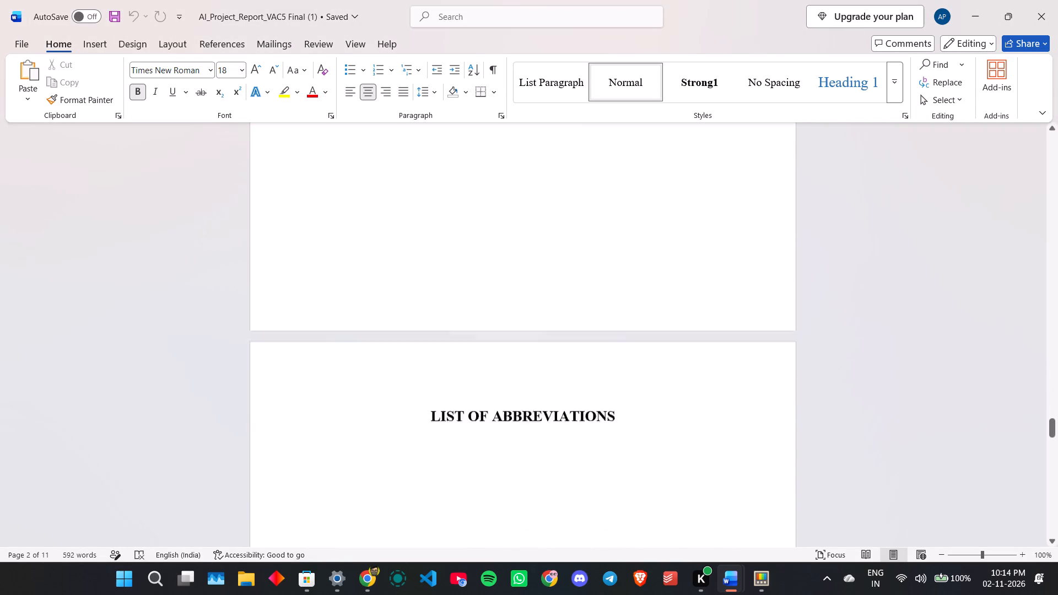
scroll(787, 423, down, 6)
key(alt+Tab)
scroll(808, 349, down, 20)
scroll(808, 349, down, 1)
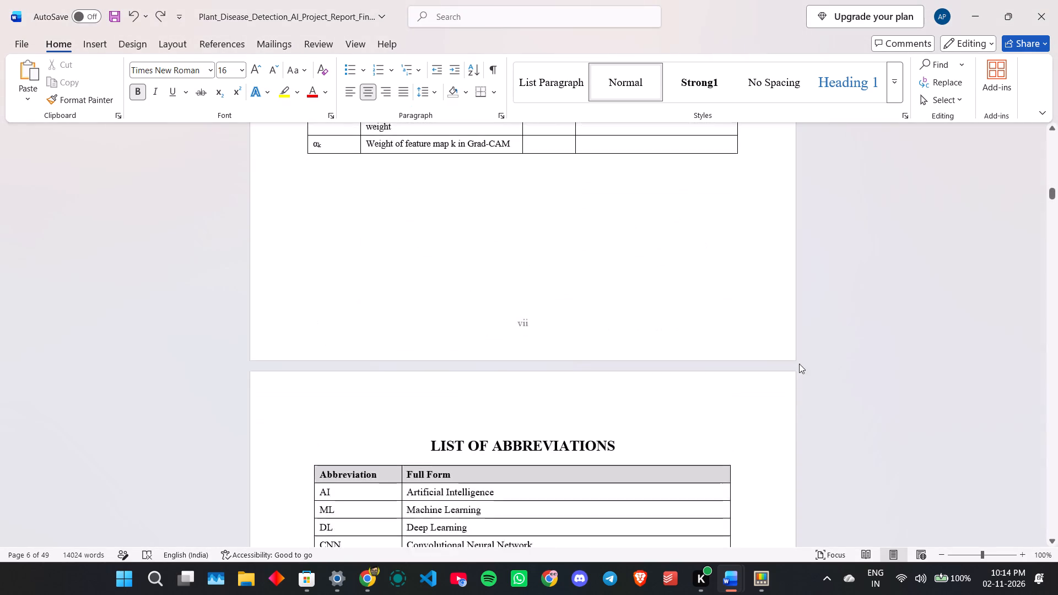
scroll(799, 364, down, 9)
scroll(799, 372, up, 1)
scroll(799, 372, down, 10)
scroll(739, 383, down, 8)
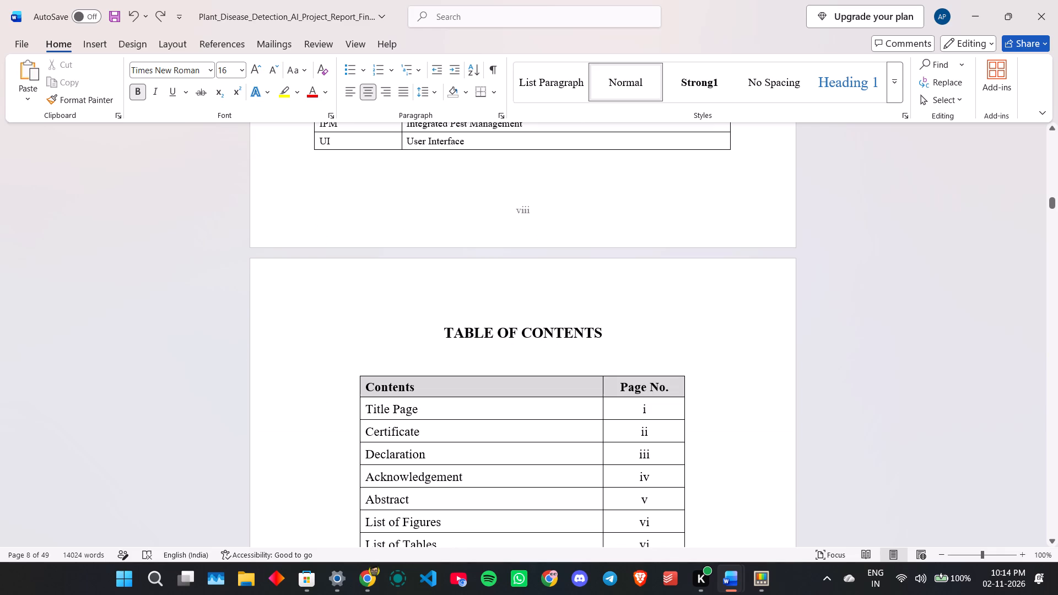
Insert 10 blank lines before the “LIST OF TABLES” heading to move it and its table onto the page after the list of figures.
click(560, 291)
scroll(560, 290, up, 16)
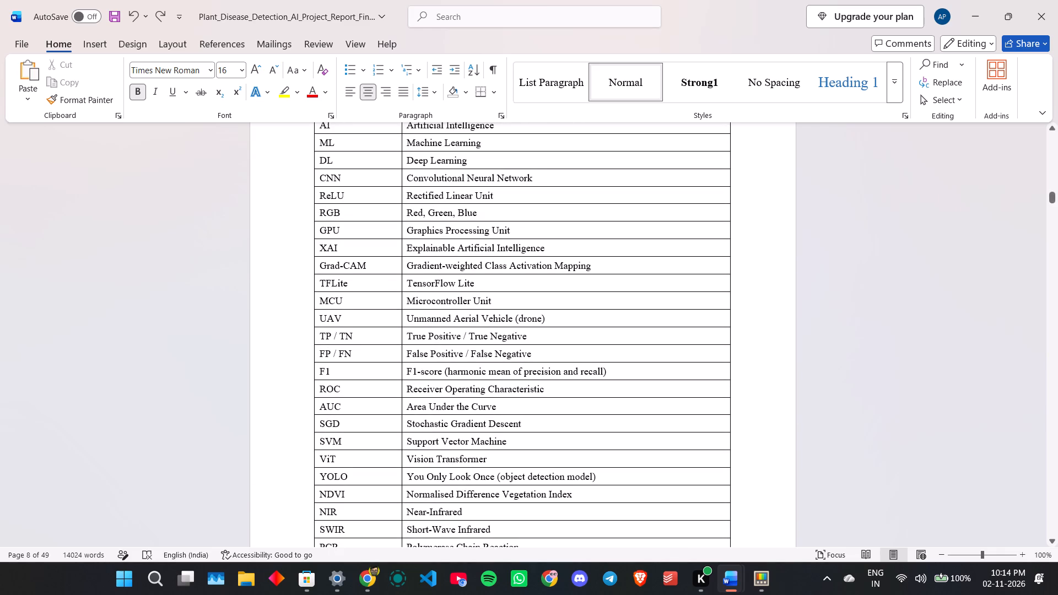
scroll(563, 303, up, 9)
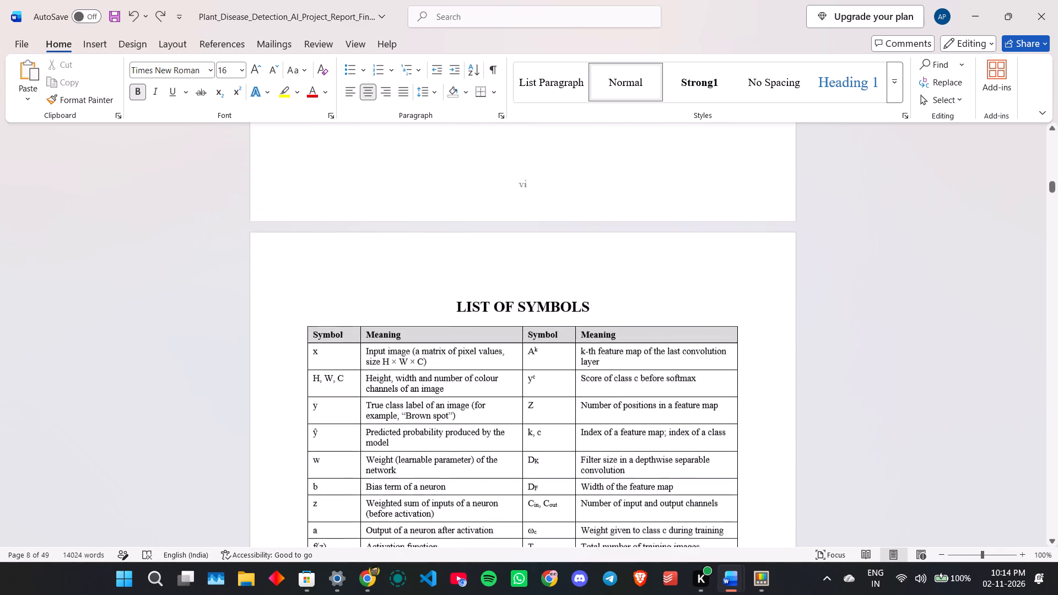
scroll(563, 303, up, 6)
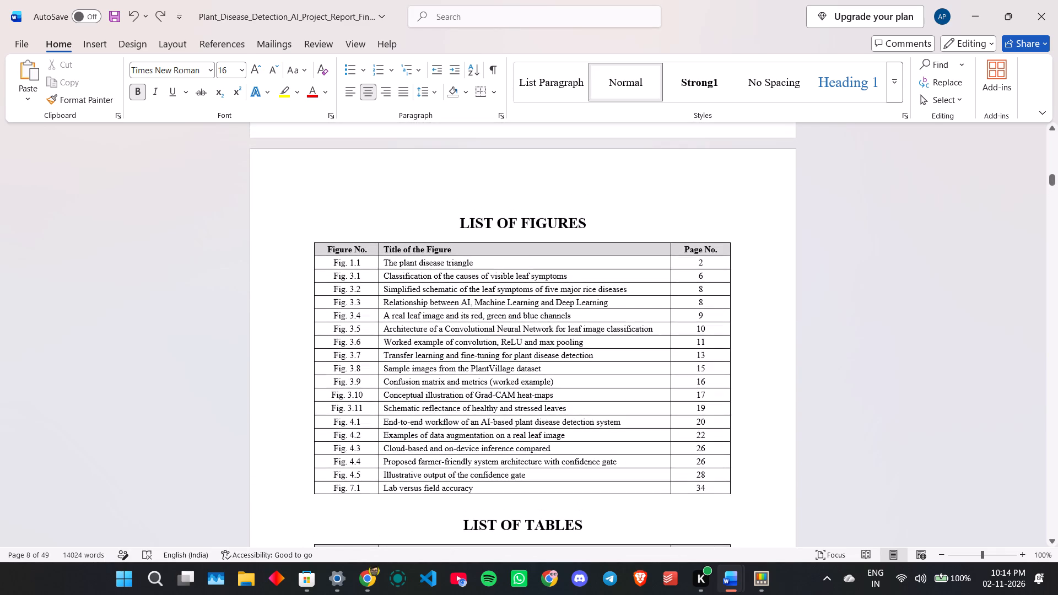
scroll(564, 304, down, 4)
click(463, 388)
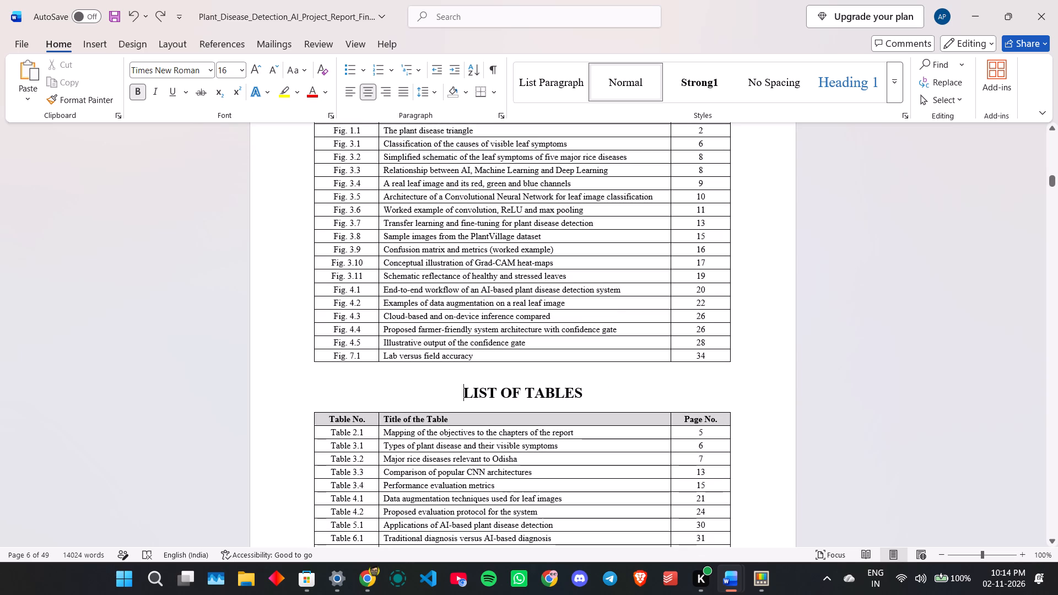
key(Return)
key(Return)
key(Return)
key(Return)
key(Return)
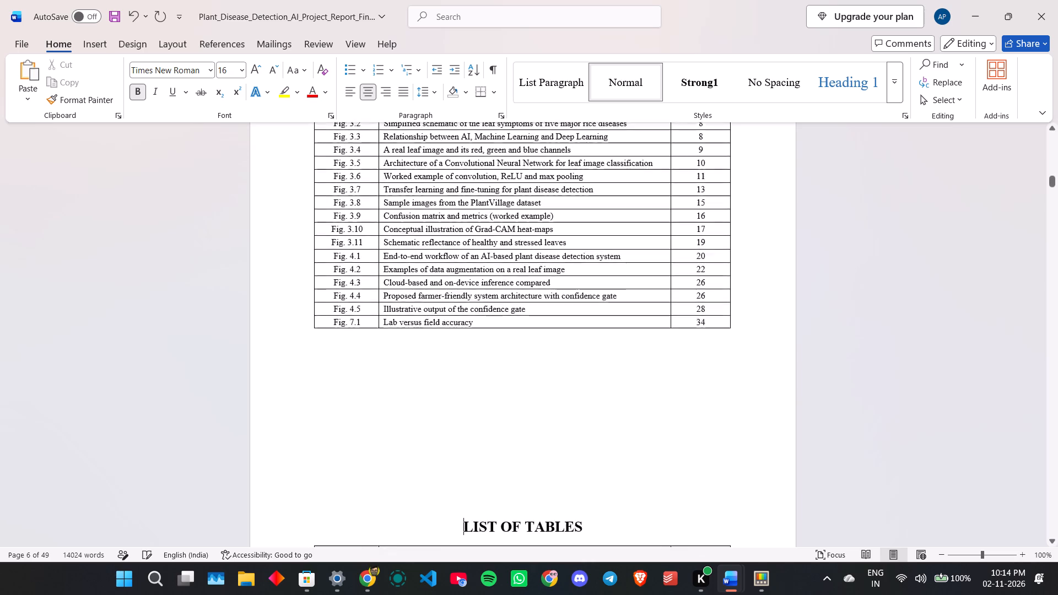
scroll(430, 388, down, 8)
key(Return)
key(Return)
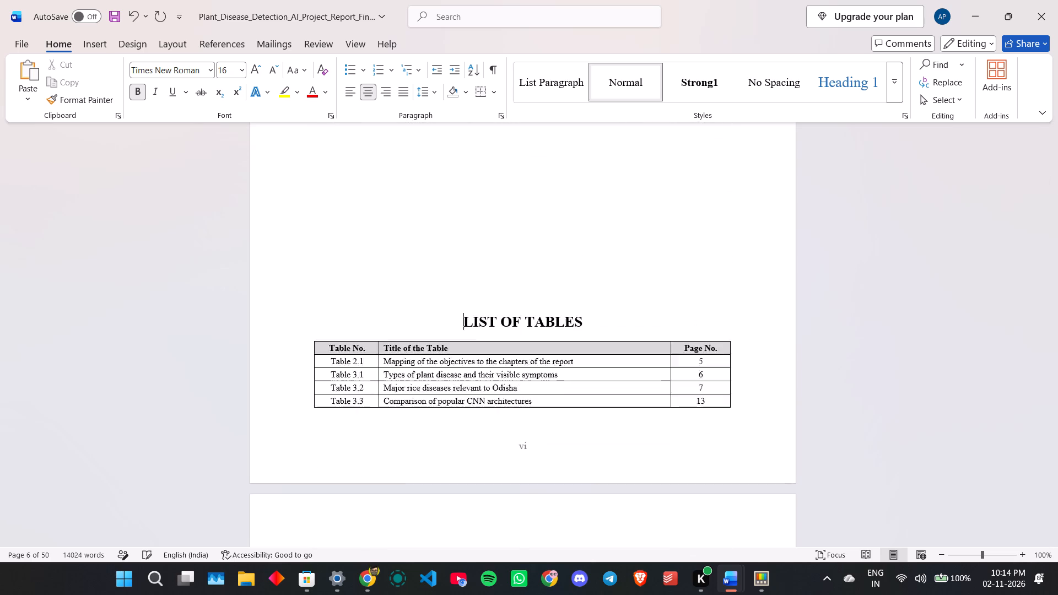
key(Return)
key(Return)
key(Return)
scroll(428, 388, down, 11)
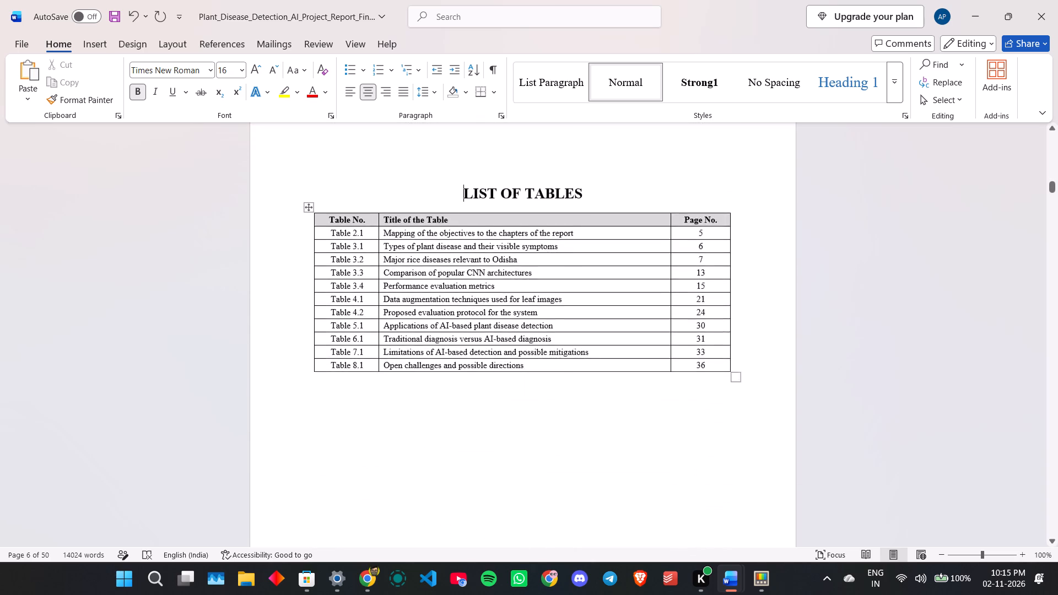
scroll(434, 384, down, 19)
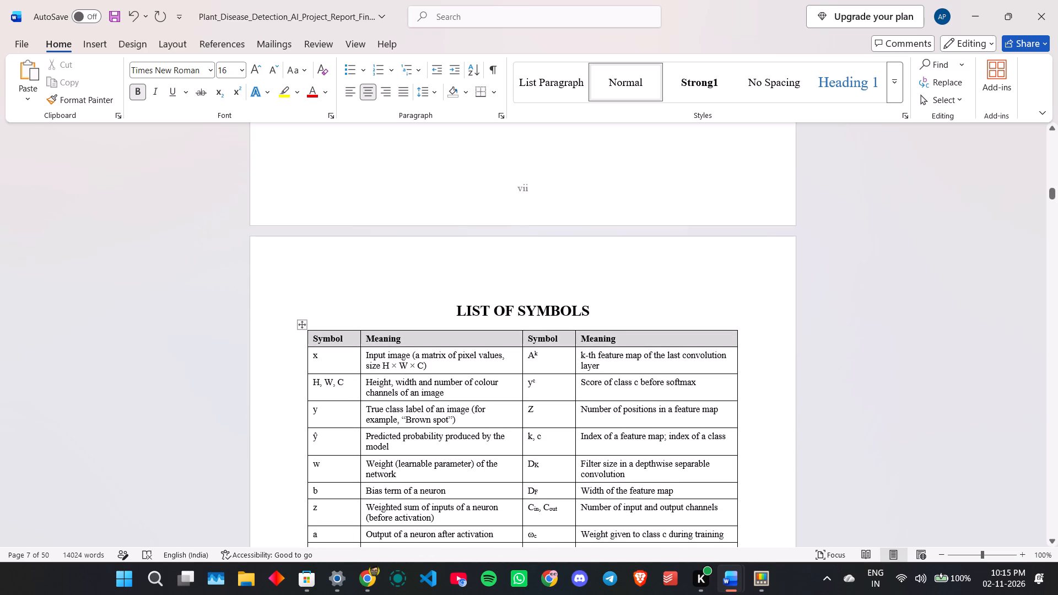
Review the report's List of Symbols and List of Abbreviations pages, continuing to the Table of Contents.
click(473, 275)
click(445, 298)
scroll(441, 297, down, 14)
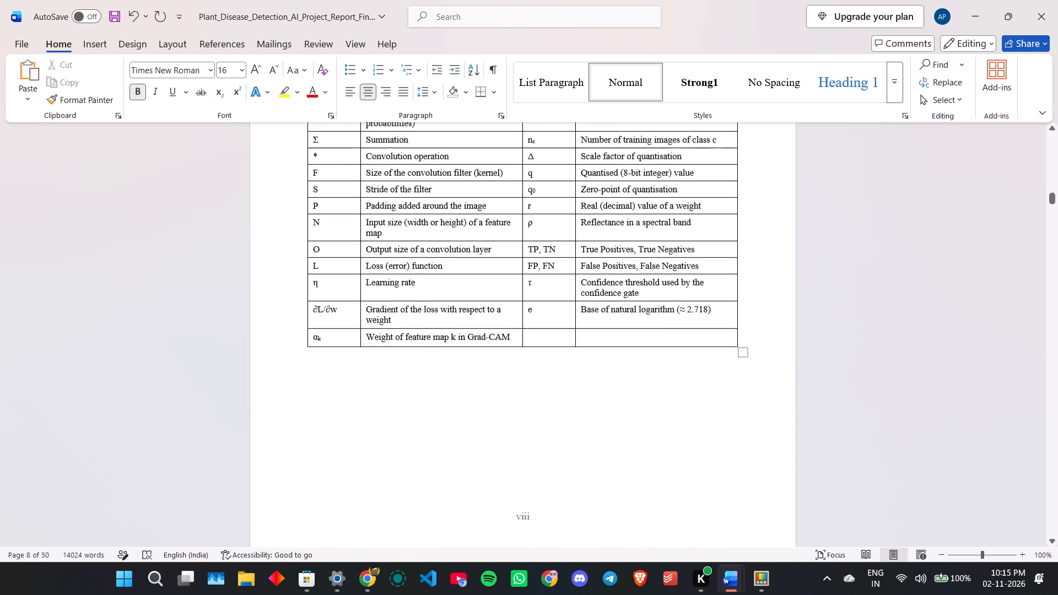
scroll(462, 336, down, 12)
scroll(451, 329, down, 16)
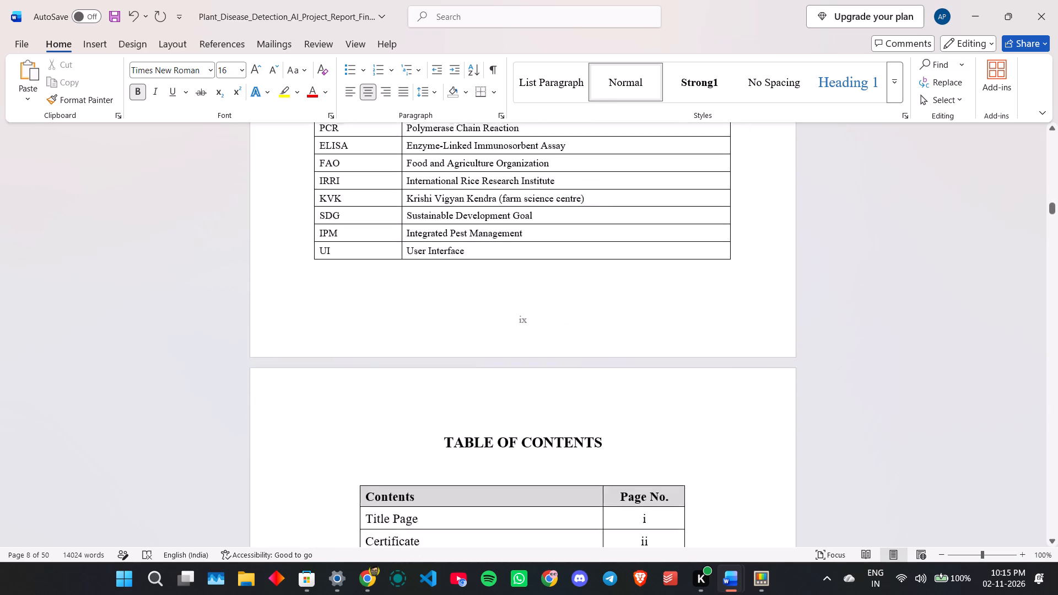
scroll(506, 346, down, 11)
scroll(477, 391, up, 2)
Compare the entries and page numbers in the report's Table of Contents with those in the template.
key(alt+Tab)
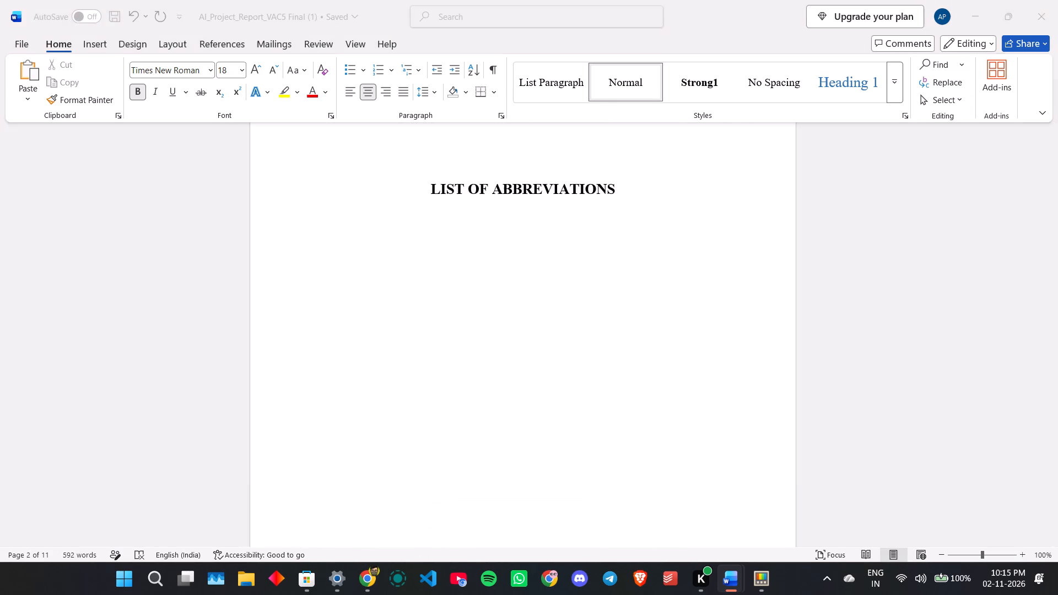
scroll(570, 367, down, 20)
scroll(570, 367, down, 10)
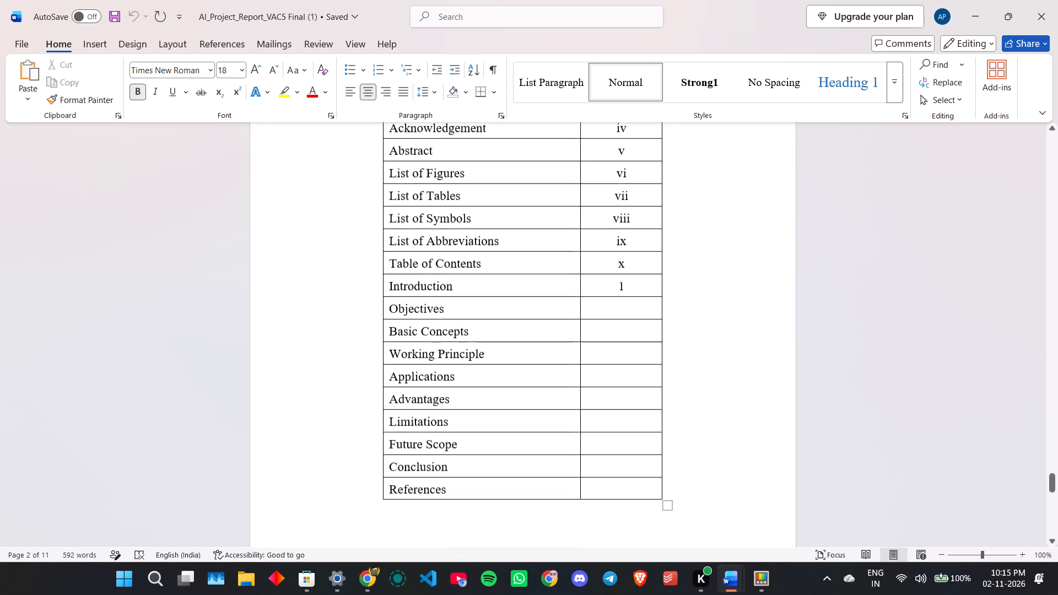
key(alt+Tab)
scroll(698, 368, down, 7)
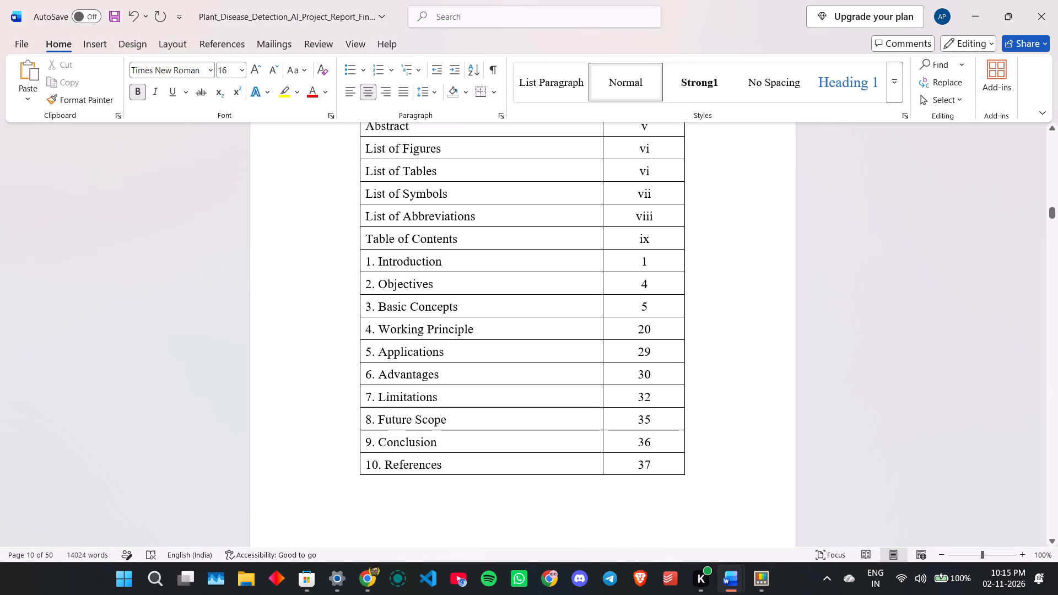
scroll(690, 390, up, 1)
key(alt+Tab)
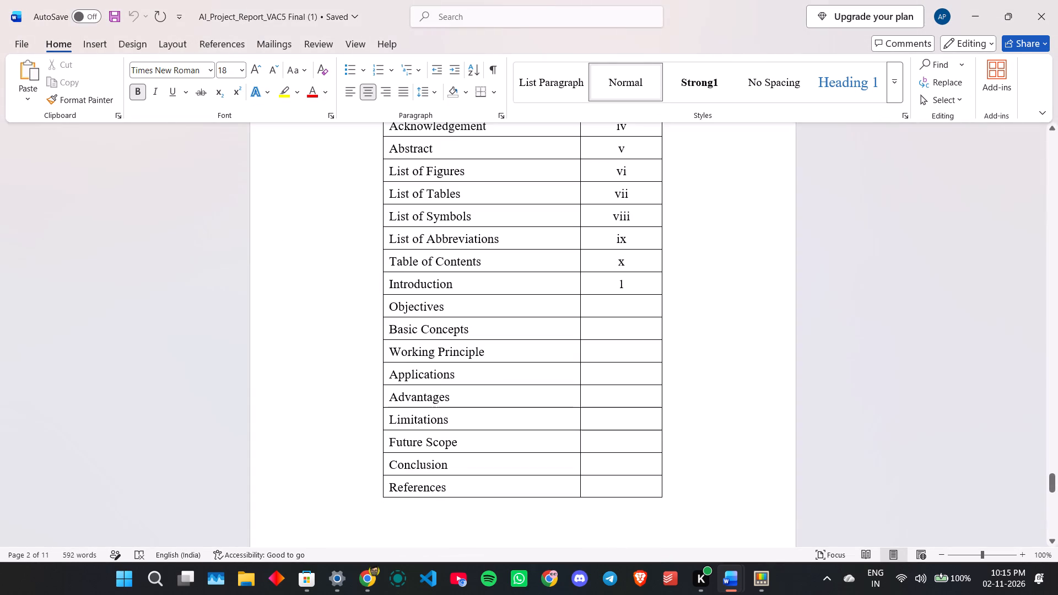
key(alt+Tab)
scroll(752, 366, down, 4)
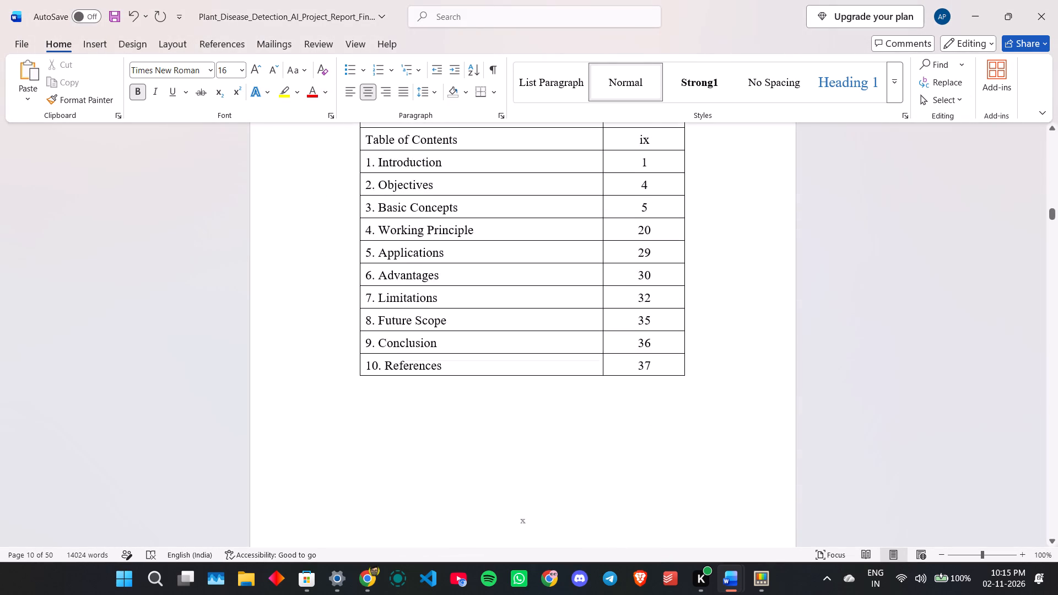
scroll(749, 374, up, 8)
scroll(763, 380, down, 5)
Check the report's “1. Introduction” heading and its position on the page against the template.
scroll(741, 385, down, 16)
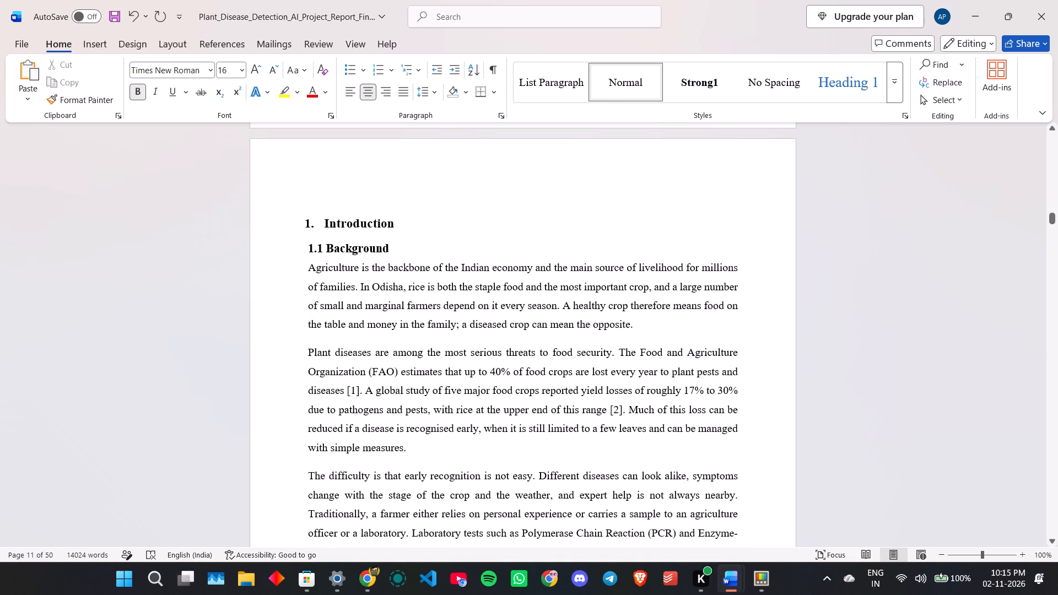
click(315, 190)
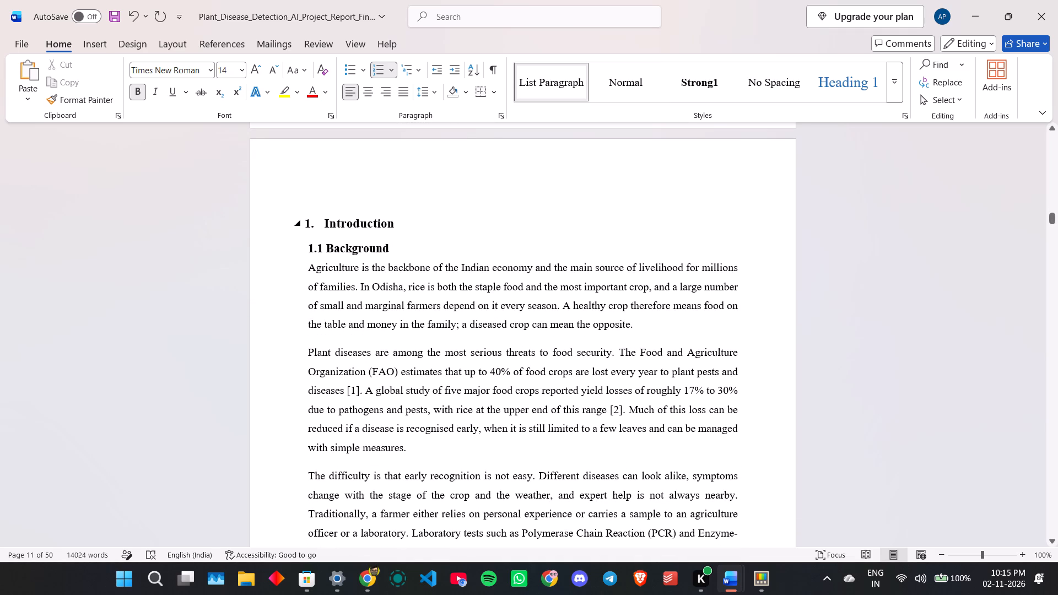
click(306, 221)
click(334, 181)
click(385, 181)
click(466, 219)
key(alt+Tab)
scroll(653, 361, down, 8)
scroll(645, 370, up, 1)
scroll(645, 370, down, 8)
key(alt+Tab)
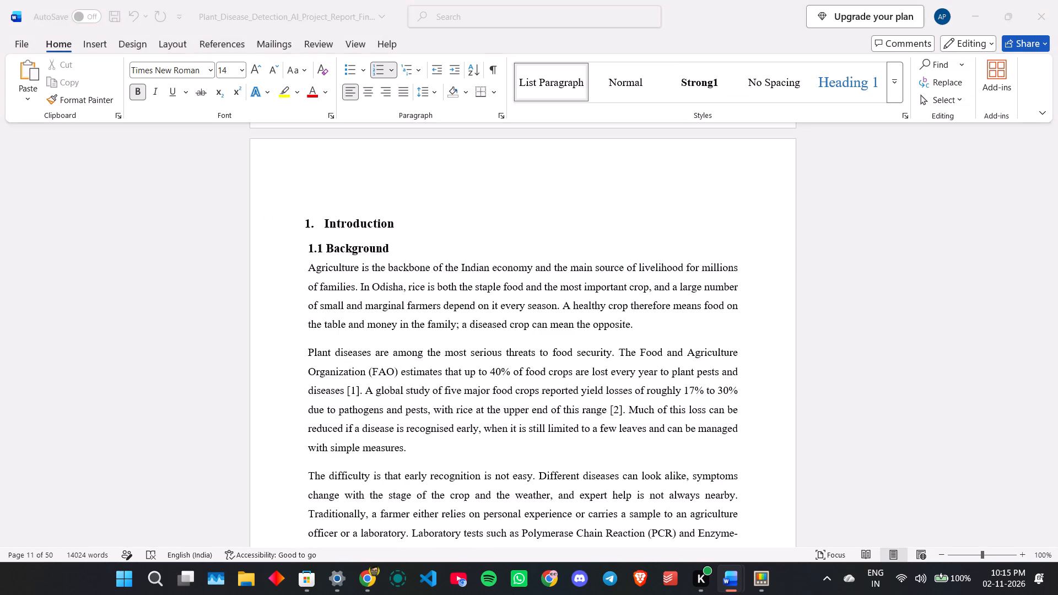
Look through the report's body chapters from the Introduction to the final page of references.
scroll(644, 391, down, 19)
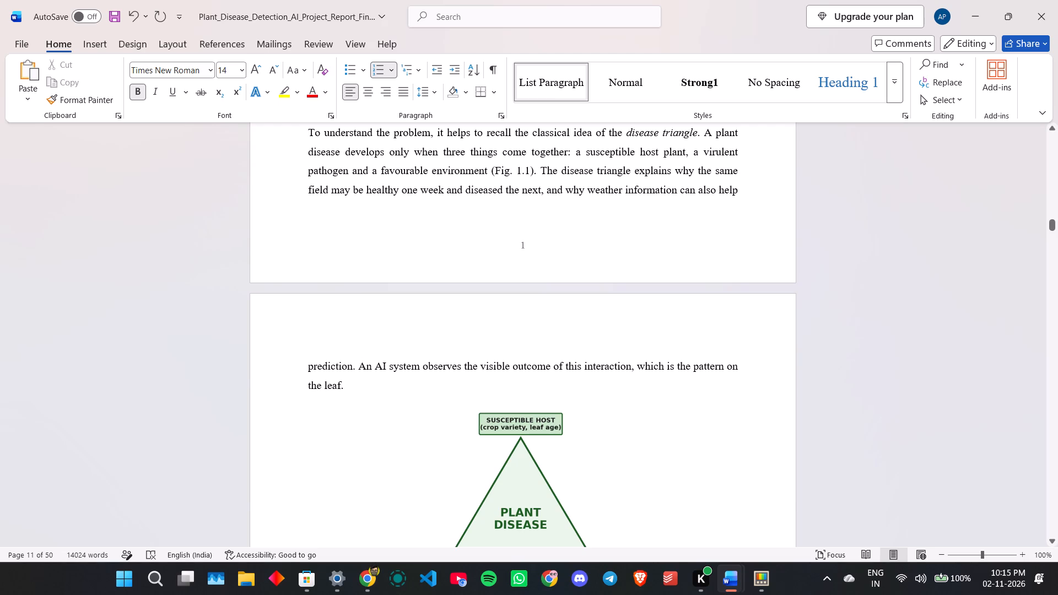
scroll(651, 388, right, 1)
scroll(651, 388, down, 5)
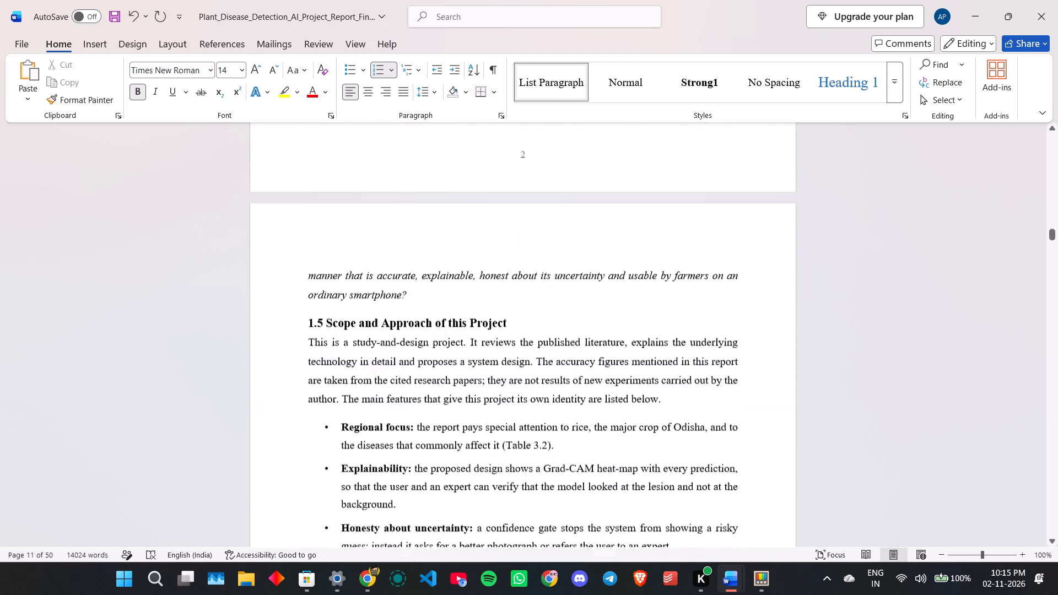
scroll(651, 388, down, 11)
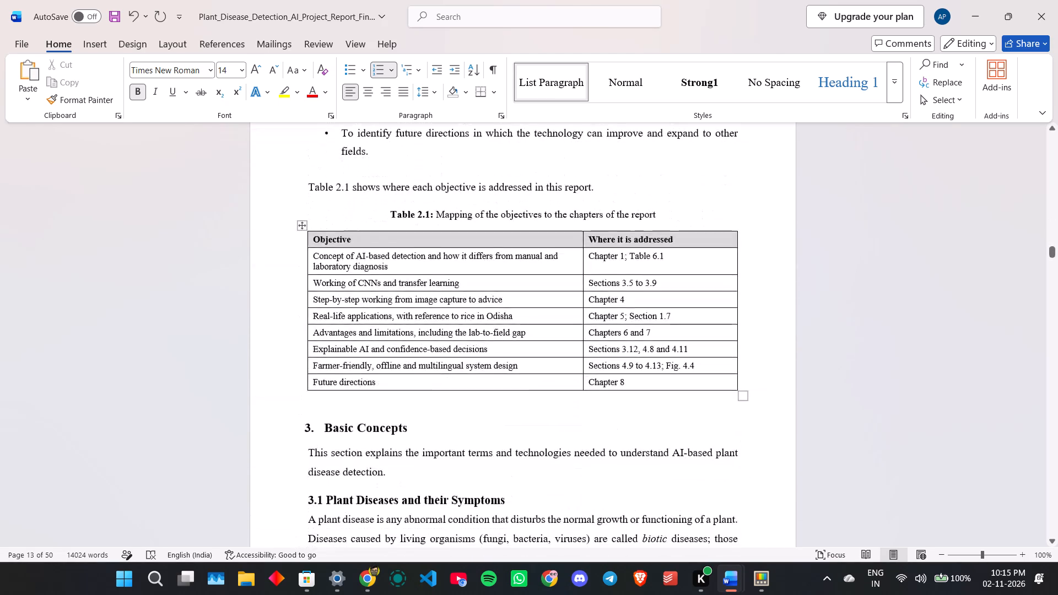
scroll(651, 388, down, 15)
scroll(651, 388, down, 6)
scroll(651, 388, down, 15)
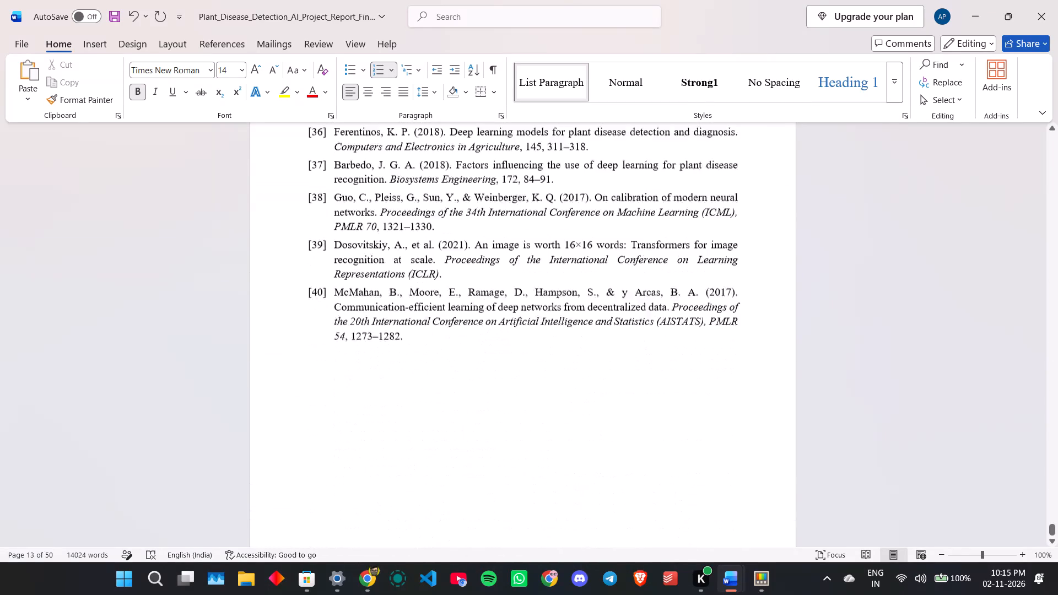
scroll(651, 388, down, 17)
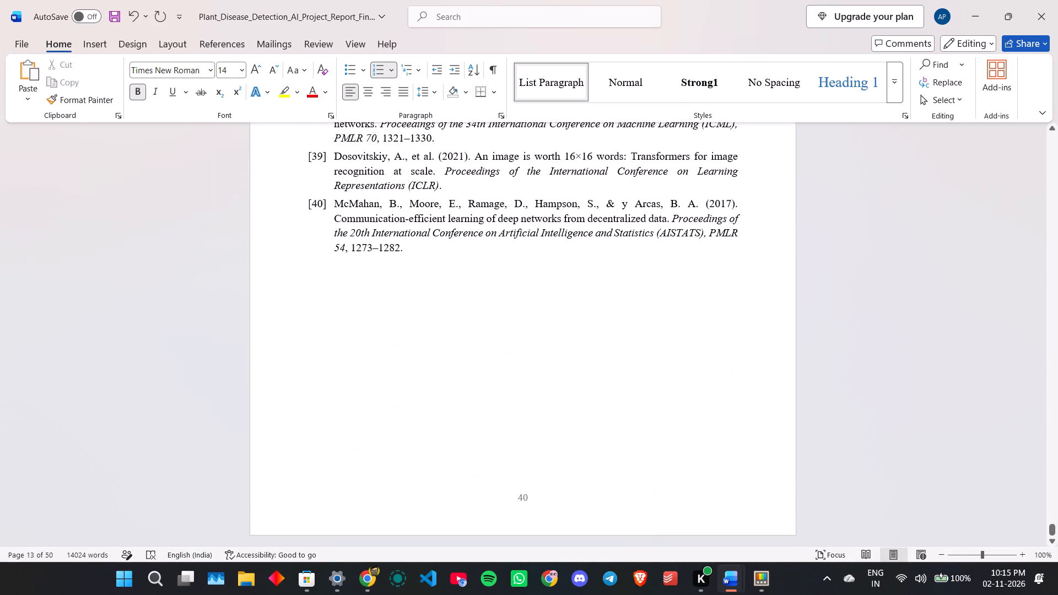
Examine the last references page, including its footer page number and entries [31] to [40].
drag(543, 483, 506, 490)
drag(533, 493, 510, 494)
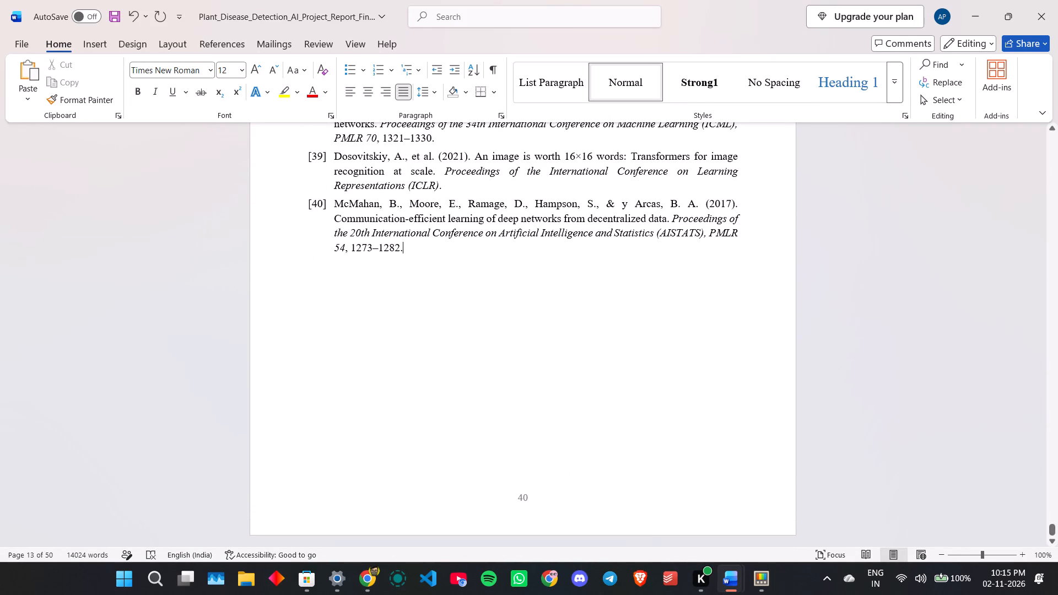
click(555, 454)
scroll(562, 442, down, 6)
scroll(586, 383, up, 13)
scroll(586, 383, down, 3)
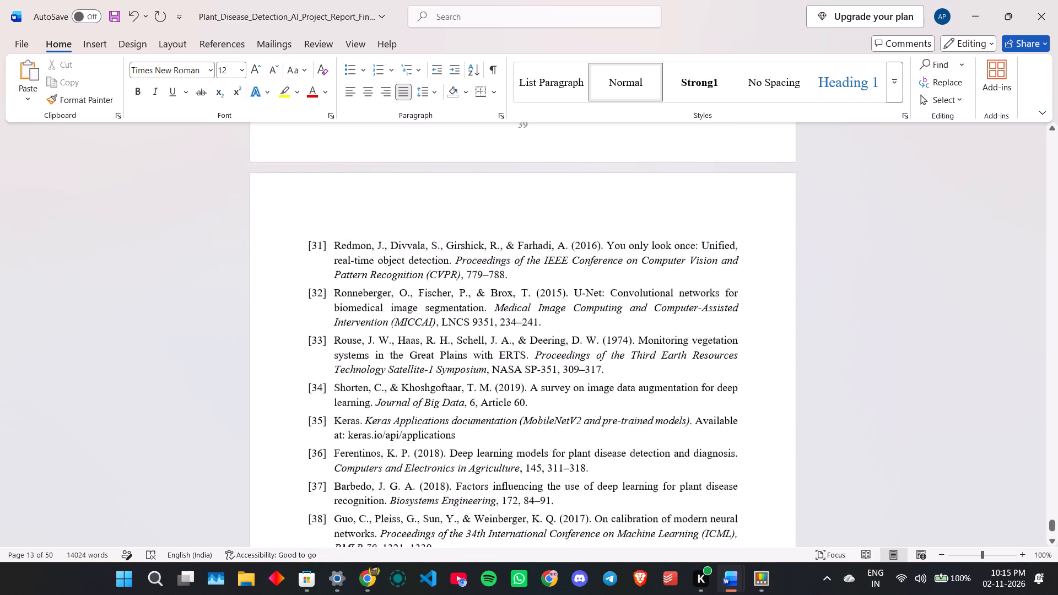
scroll(586, 383, down, 7)
scroll(574, 420, up, 1)
scroll(574, 433, down, 14)
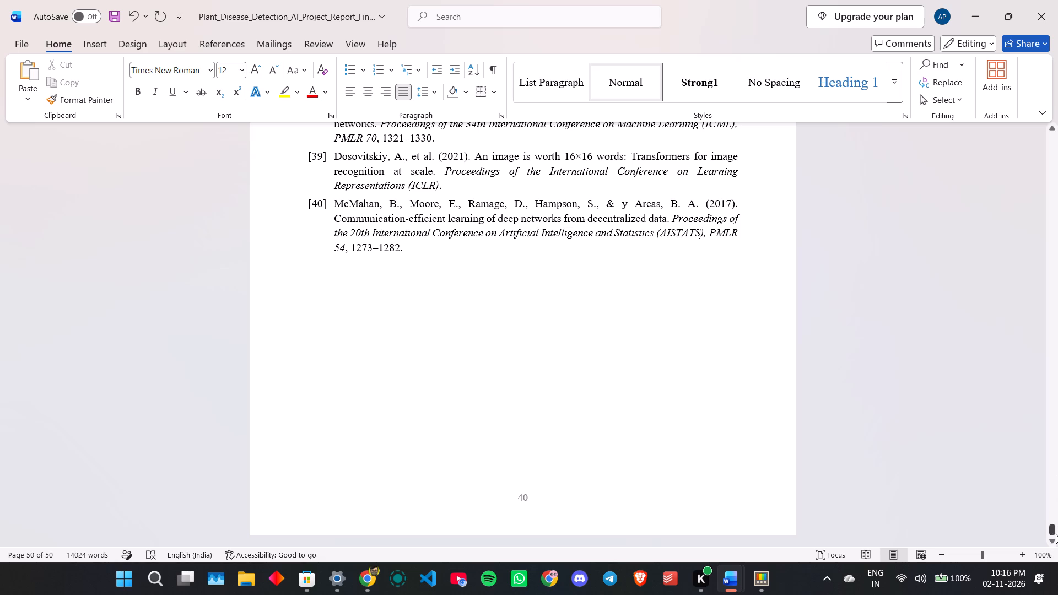
Review the References section from its heading through entry [40], noting how the entries spread across the final pages.
drag(1053, 534, 1055, 513)
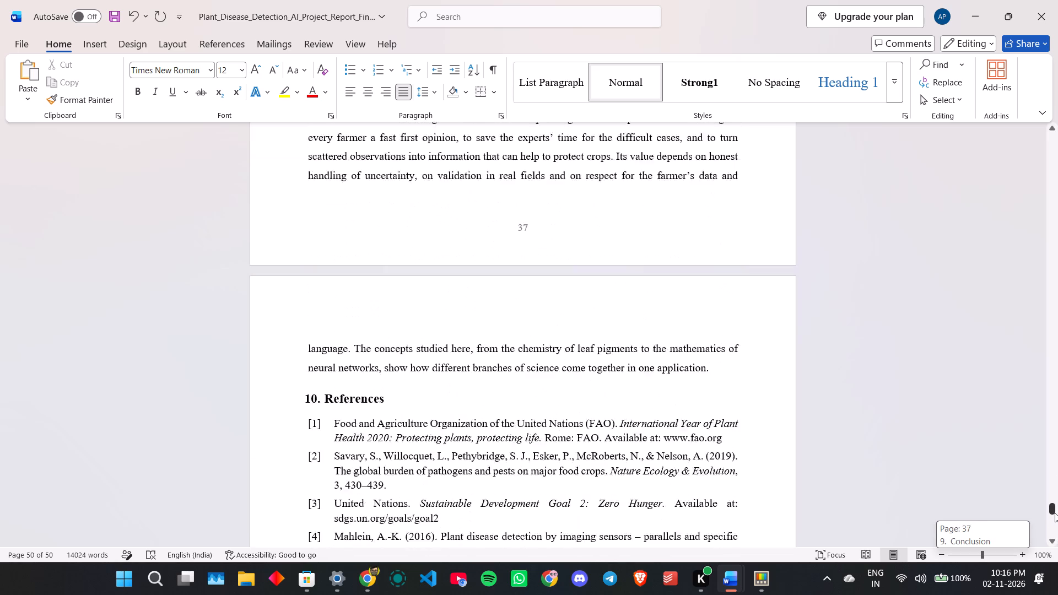
drag(1055, 513, 1056, 517)
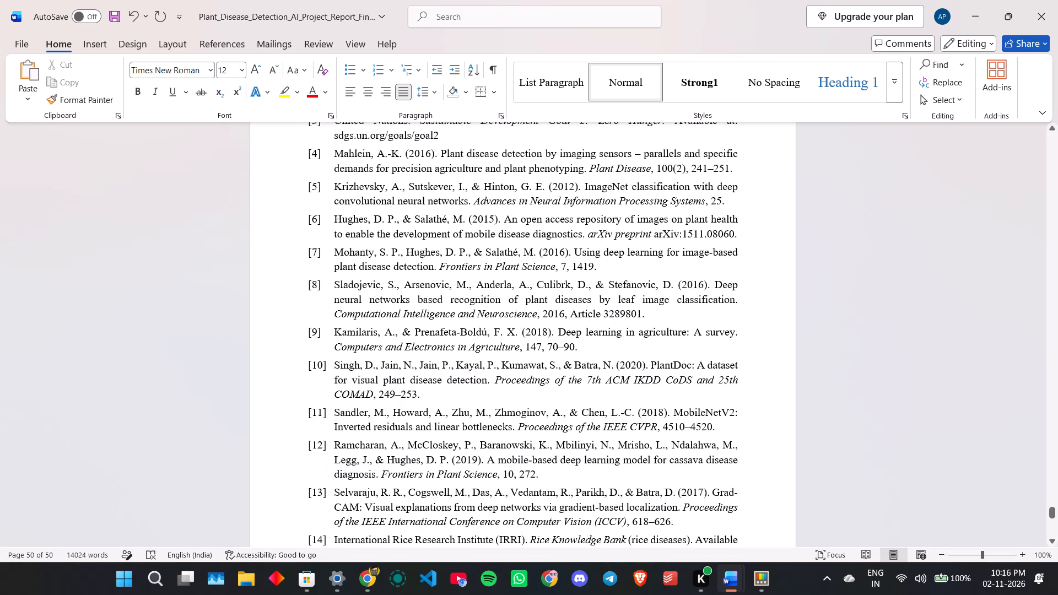
scroll(845, 384, down, 12)
scroll(895, 398, down, 11)
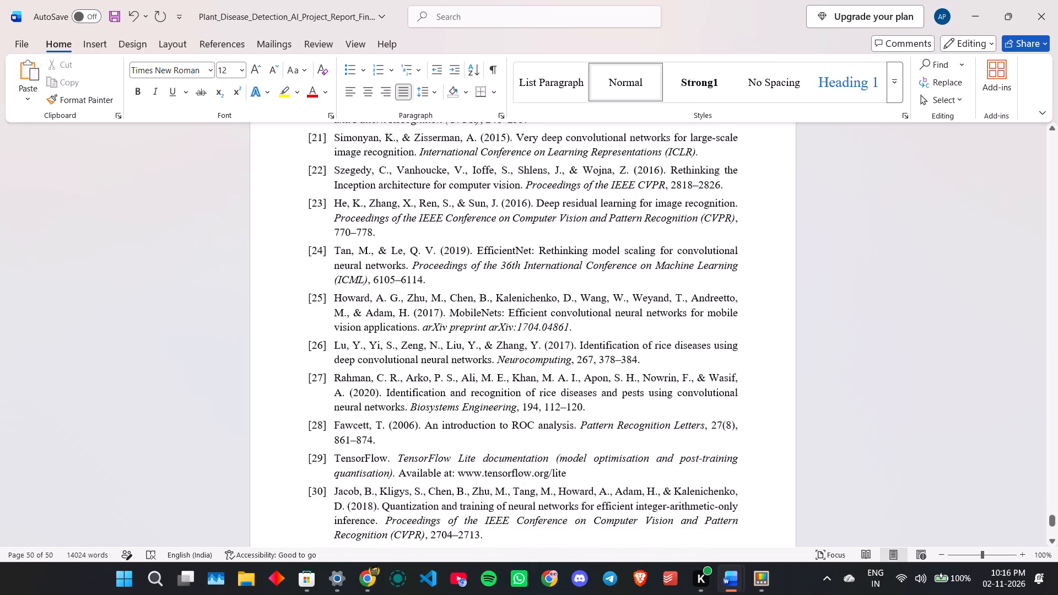
scroll(914, 431, down, 5)
scroll(915, 440, up, 1)
scroll(916, 440, down, 20)
scroll(916, 440, down, 6)
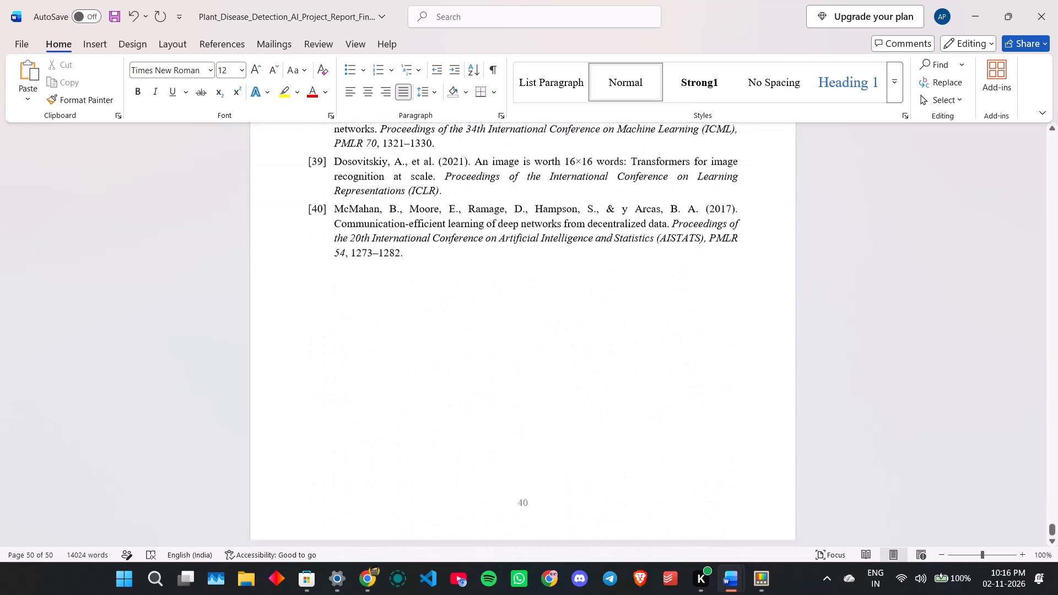
scroll(963, 402, down, 5)
scroll(1057, 355, up, 18)
scroll(1056, 356, up, 4)
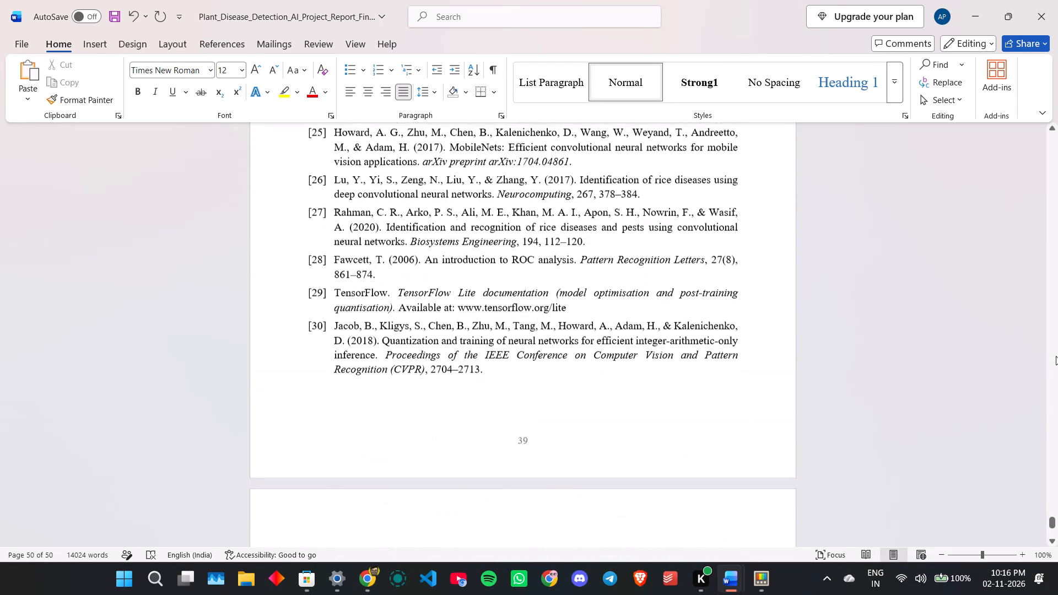
scroll(1056, 356, down, 1)
scroll(1056, 356, up, 6)
scroll(1054, 357, down, 1)
scroll(1054, 357, up, 15)
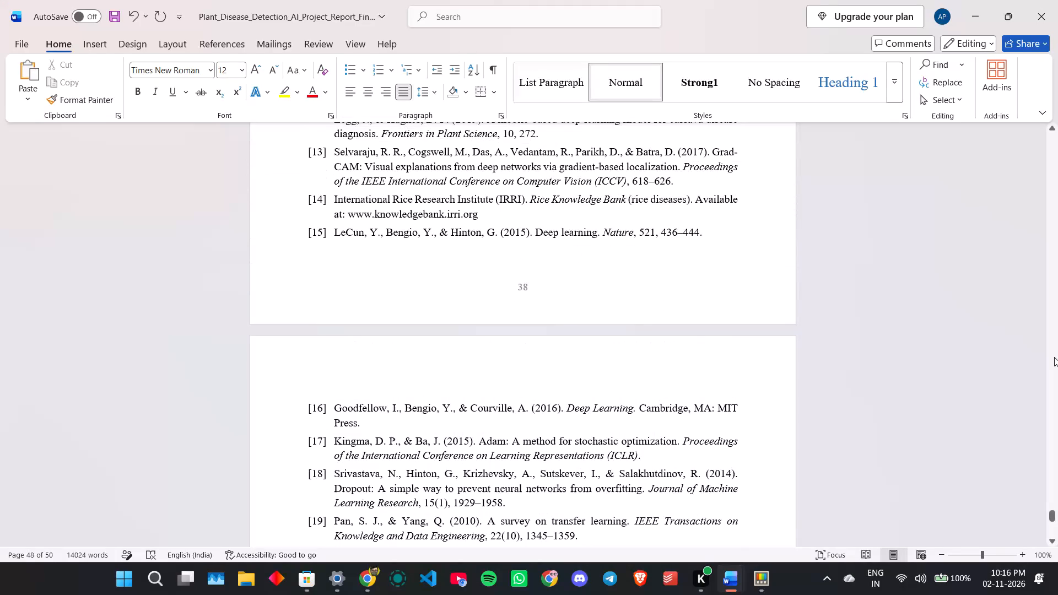
scroll(1054, 357, down, 20)
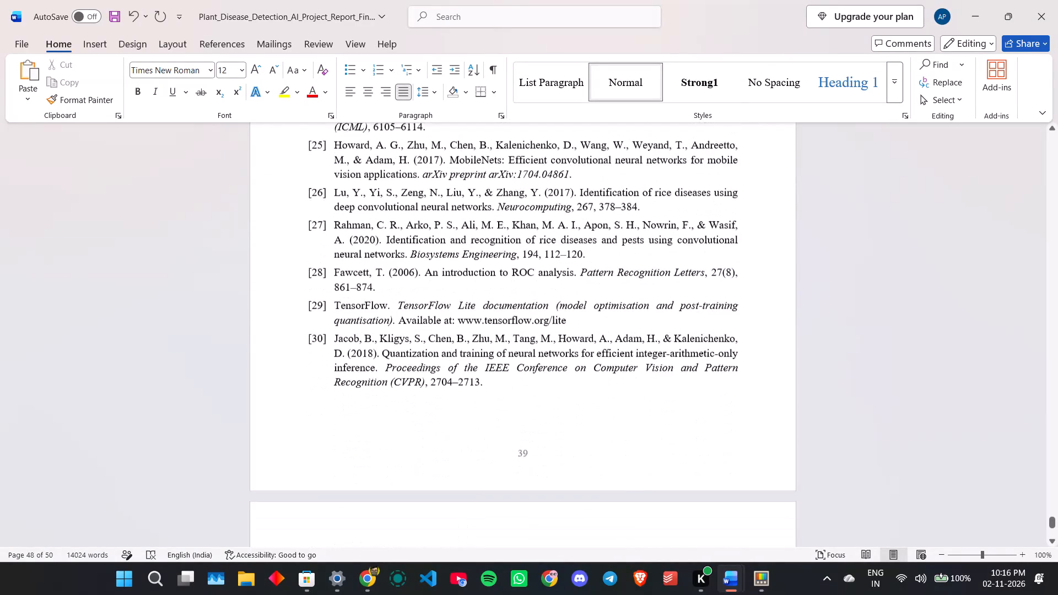
scroll(853, 432, down, 4)
scroll(852, 434, up, 1)
scroll(852, 434, down, 16)
scroll(857, 368, up, 2)
scroll(857, 368, down, 1)
scroll(857, 368, up, 5)
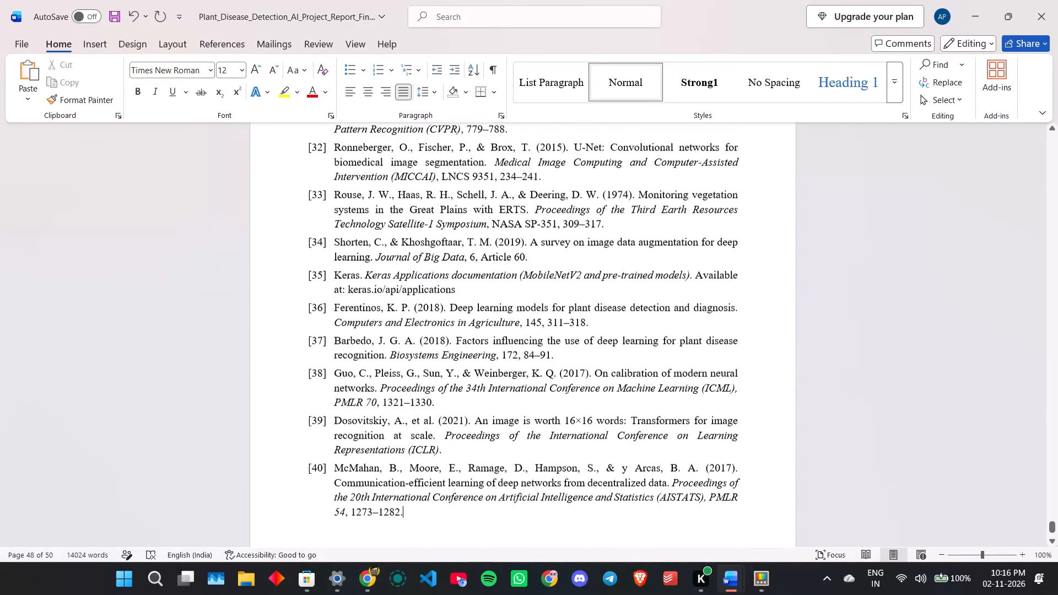
Shorten the reference list by deleting everything from “Press.” in entry [16] through the end of entry [40].
drag(474, 520, 333, 120)
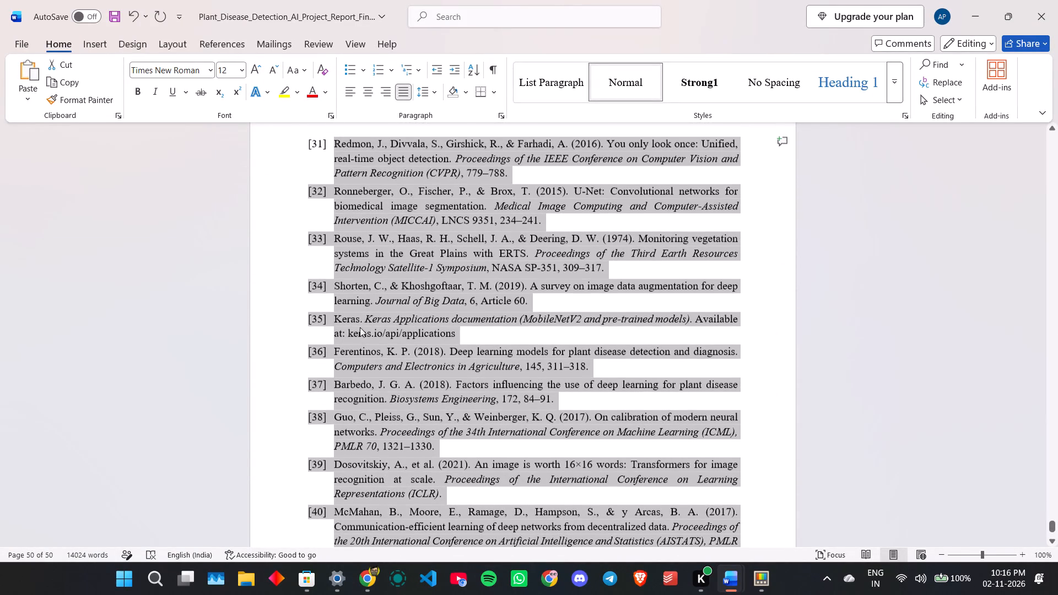
key(BackSpace)
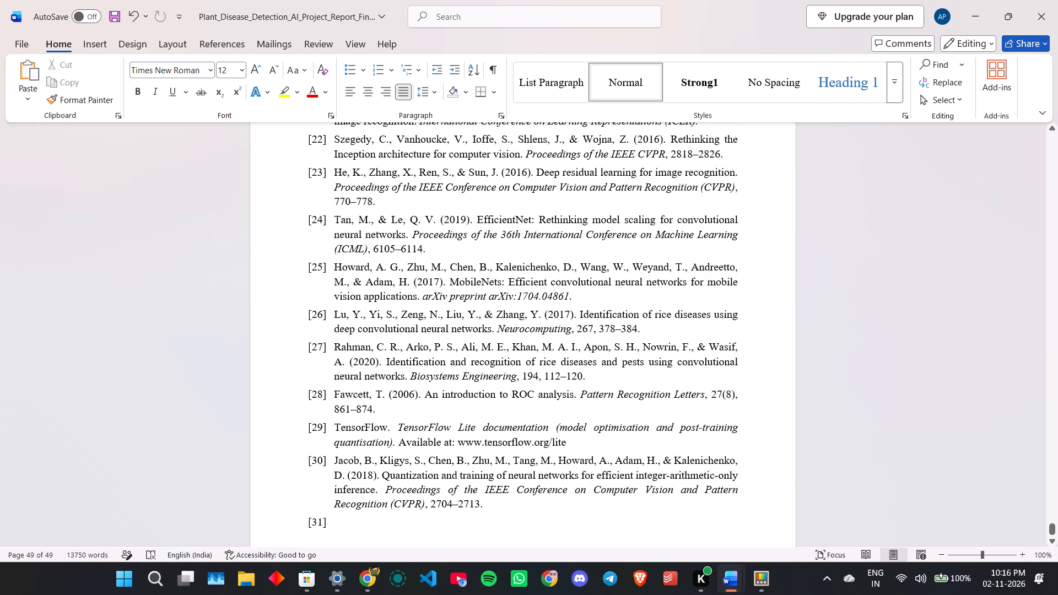
drag(338, 522, 291, 201)
key(BackSpace)
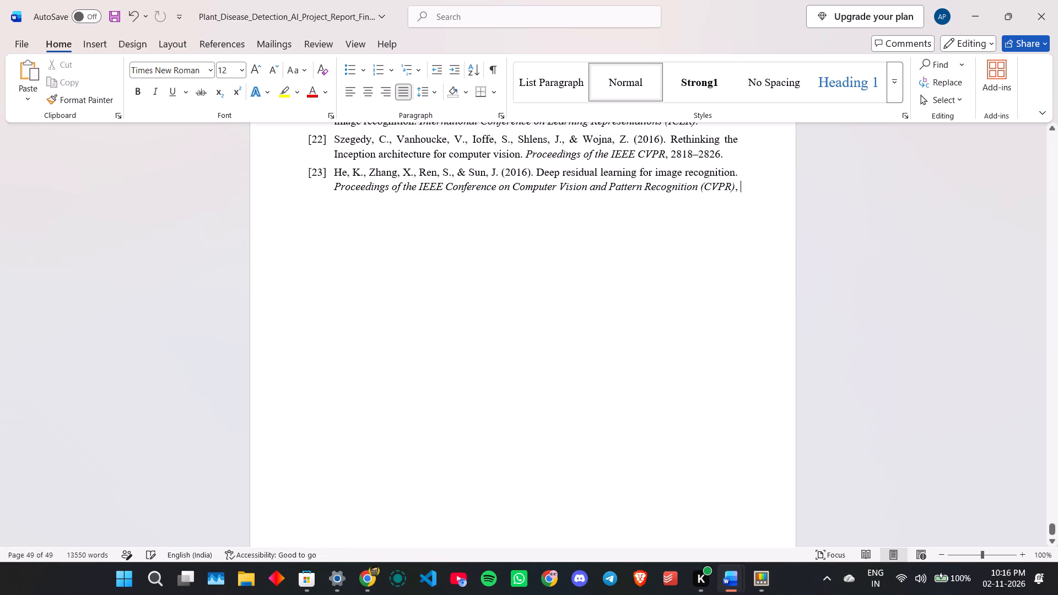
scroll(293, 158, up, 2)
scroll(491, 363, up, 5)
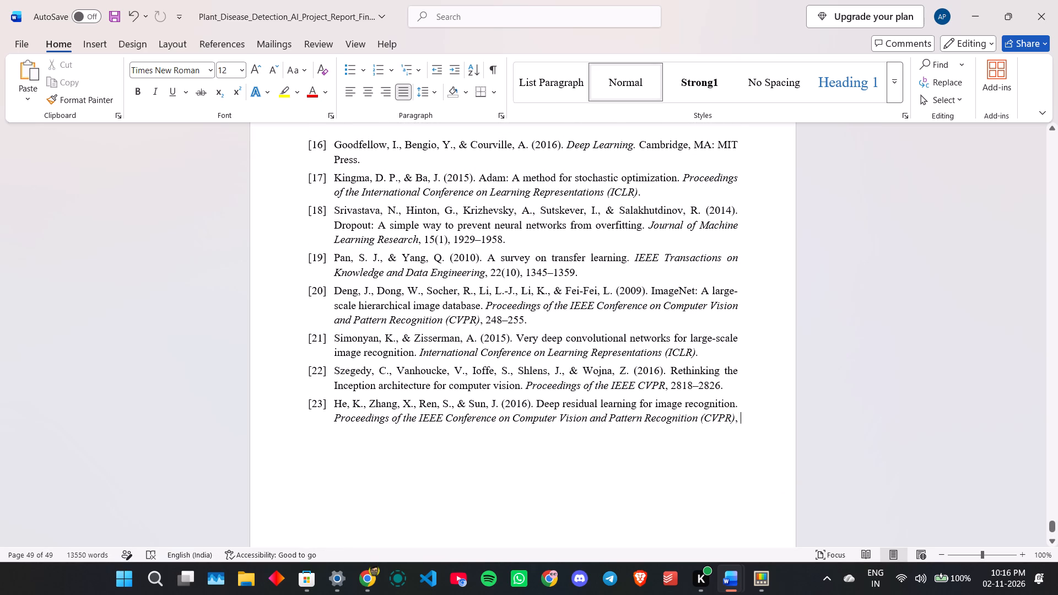
drag(747, 421, 311, 156)
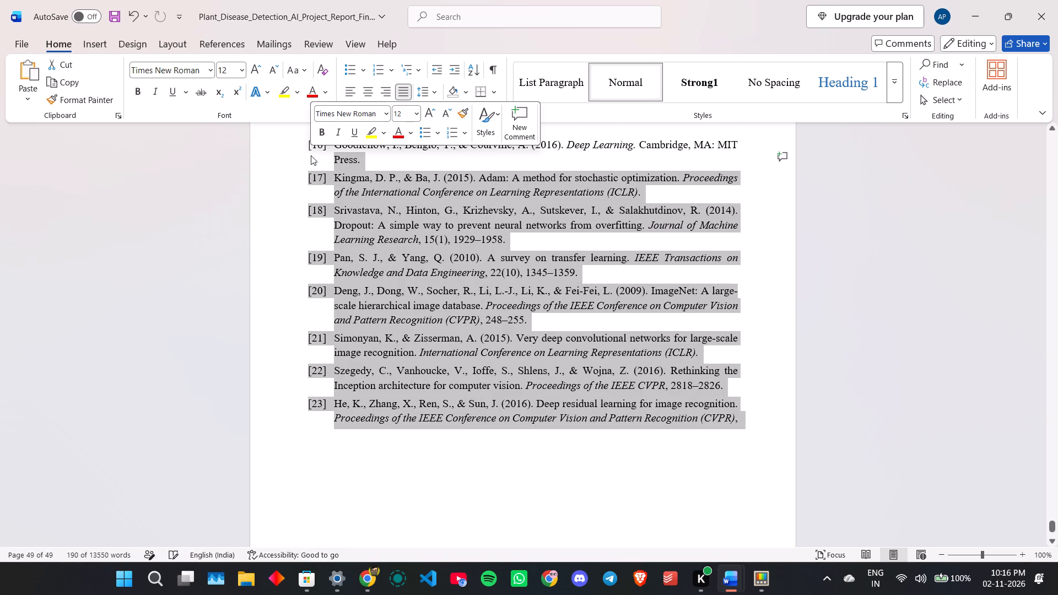
key(BackSpace)
Remove the blank page following the shortened reference list, so the report ends on the page with entry [16].
scroll(566, 484, up, 3)
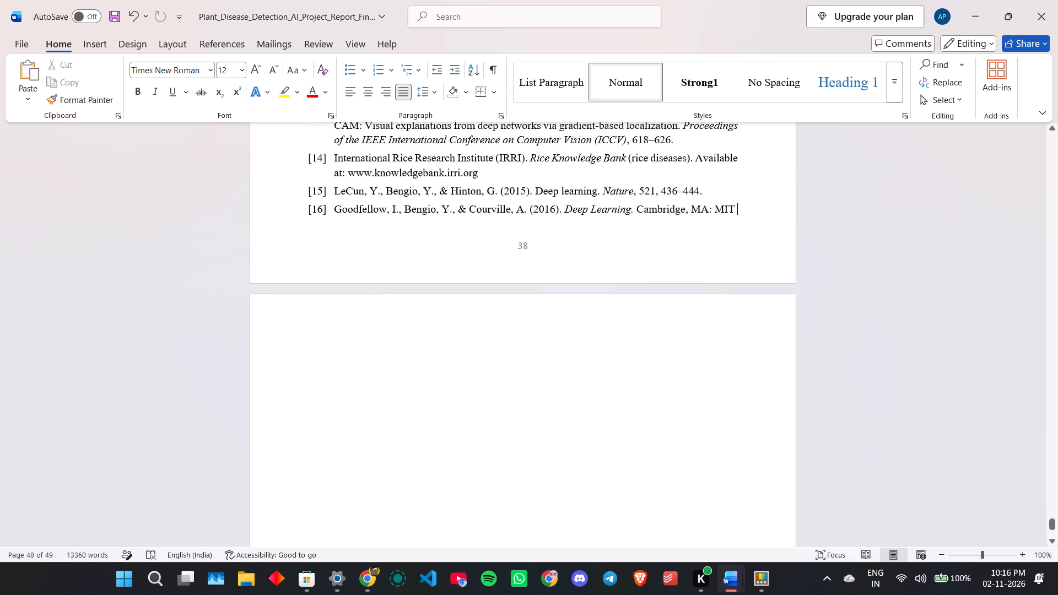
scroll(610, 537, up, 2)
scroll(610, 525, down, 20)
scroll(610, 525, down, 6)
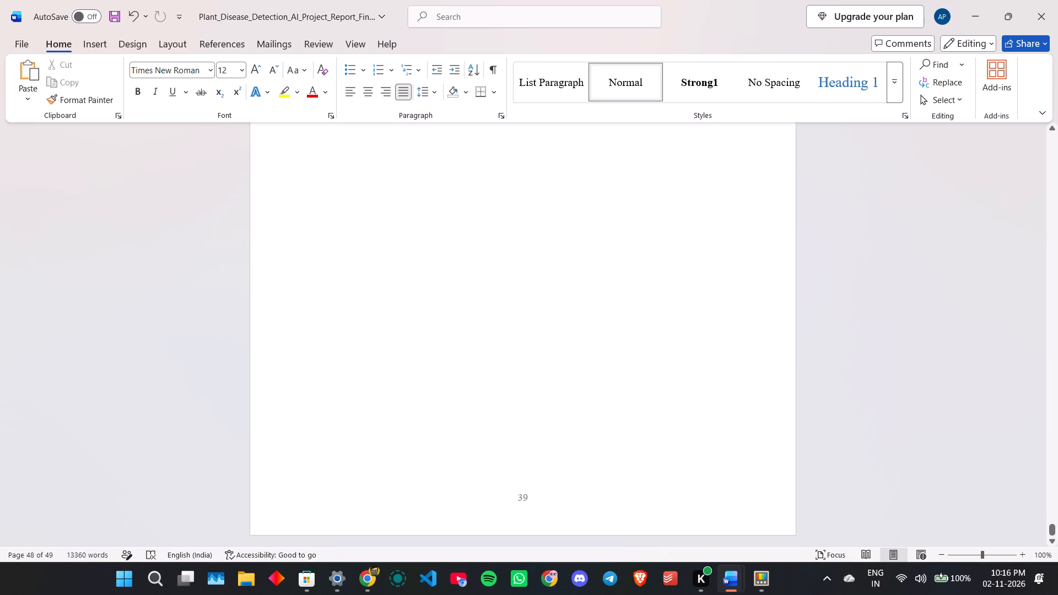
click(471, 399)
key(BackSpace)
key(BackSpace)
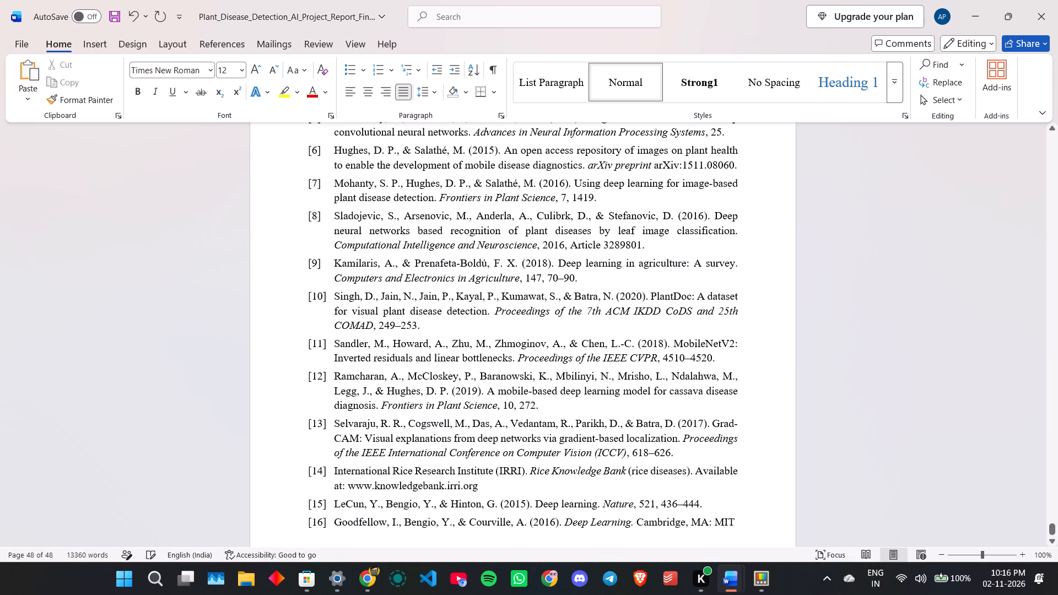
Check the end of the shortened reference list and review the report back through section 9 to its cover page.
scroll(416, 419, down, 7)
scroll(393, 503, up, 2)
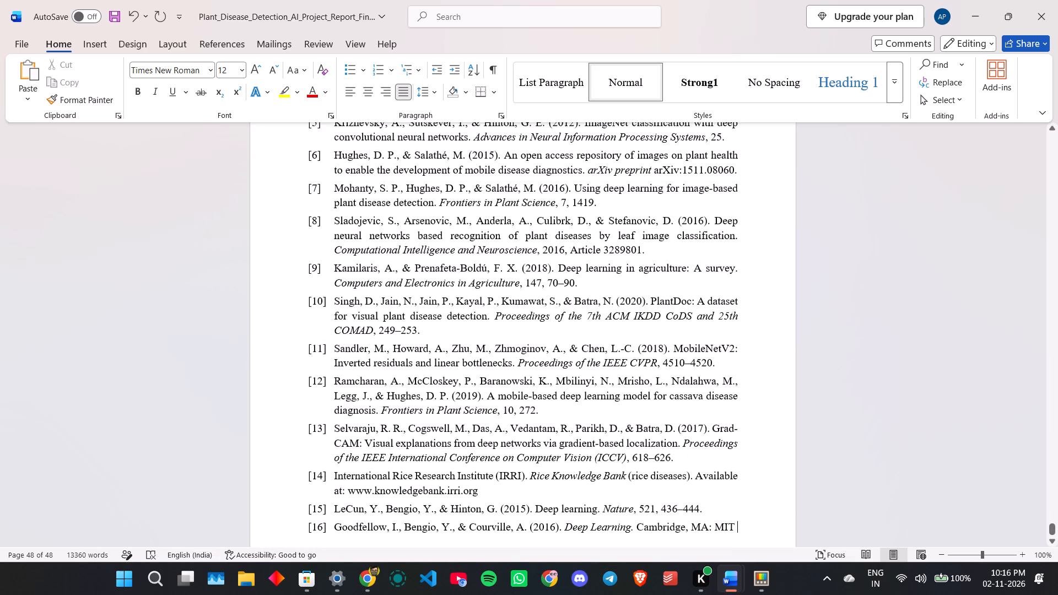
scroll(582, 468, down, 4)
scroll(879, 383, up, 1)
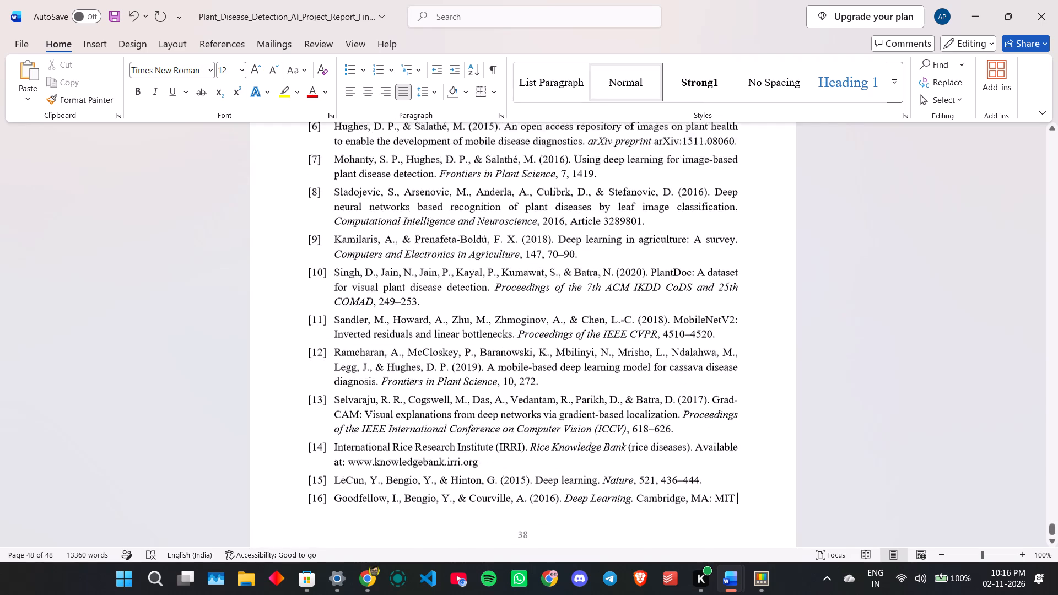
scroll(879, 383, up, 2)
scroll(870, 435, up, 2)
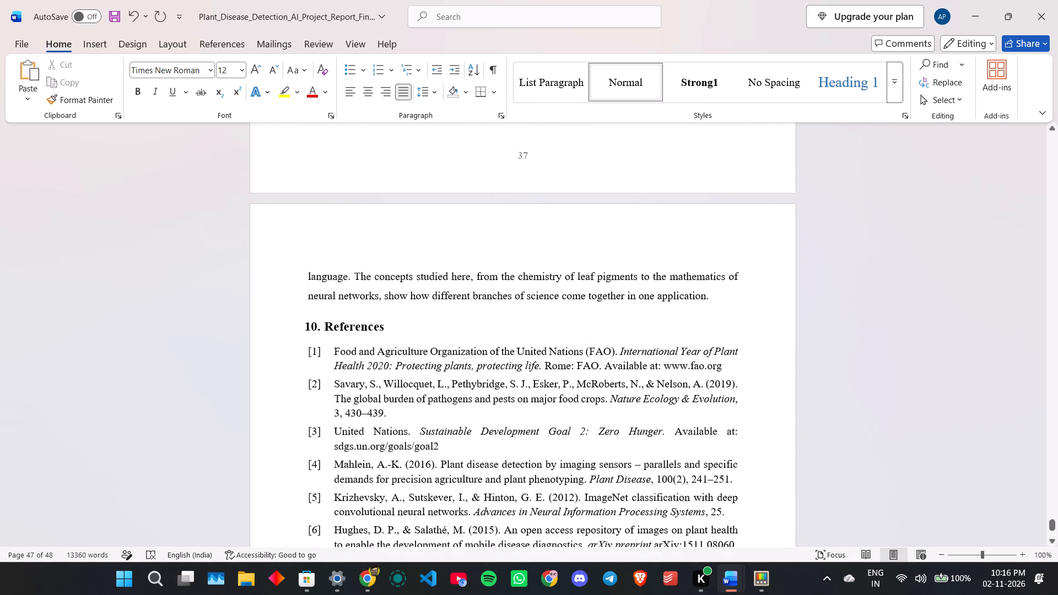
scroll(870, 435, up, 6)
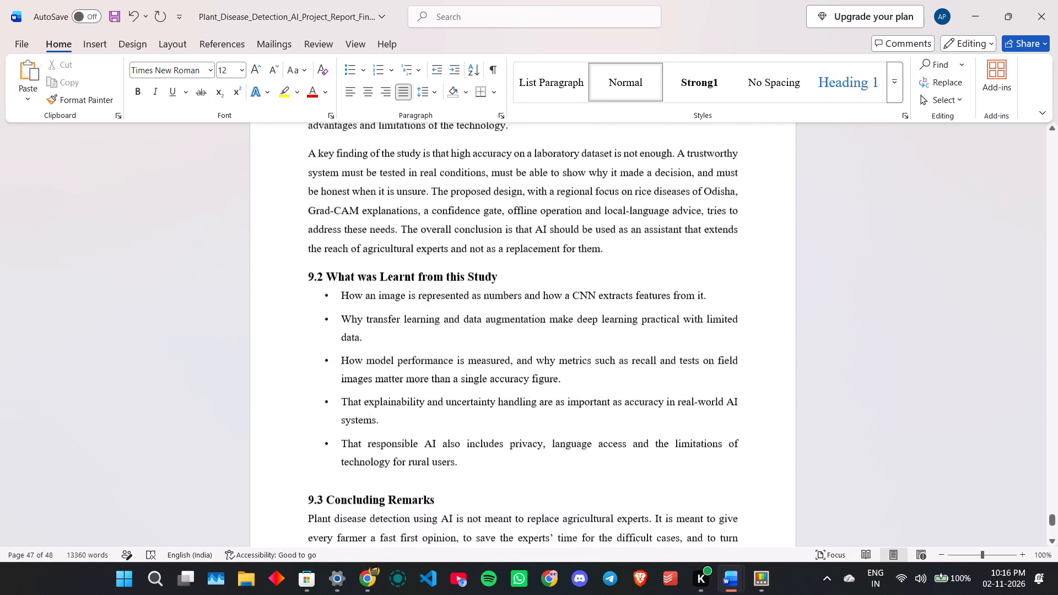
scroll(870, 435, up, 11)
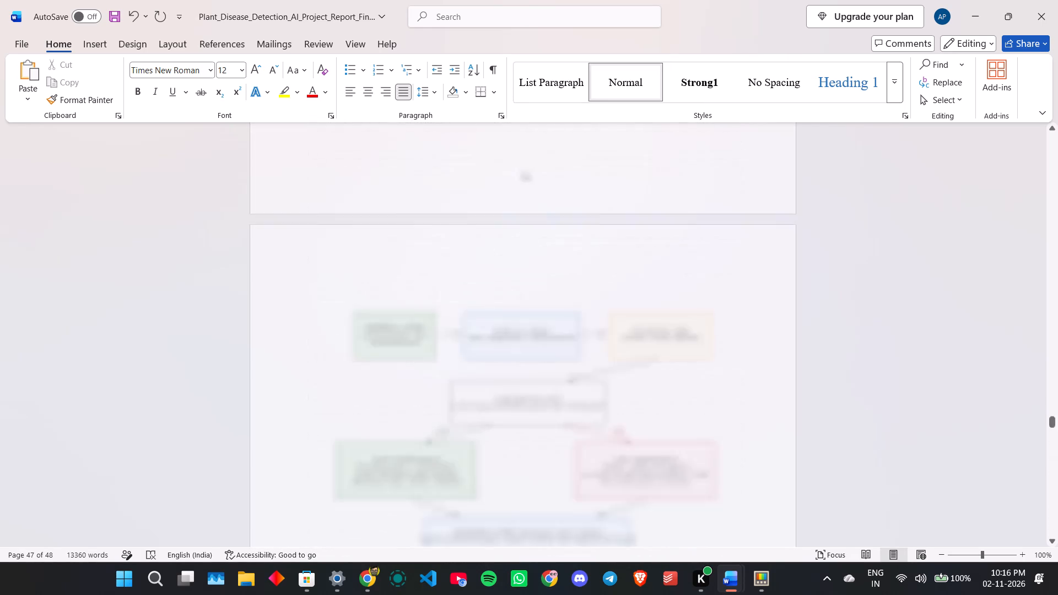
scroll(870, 435, up, 20)
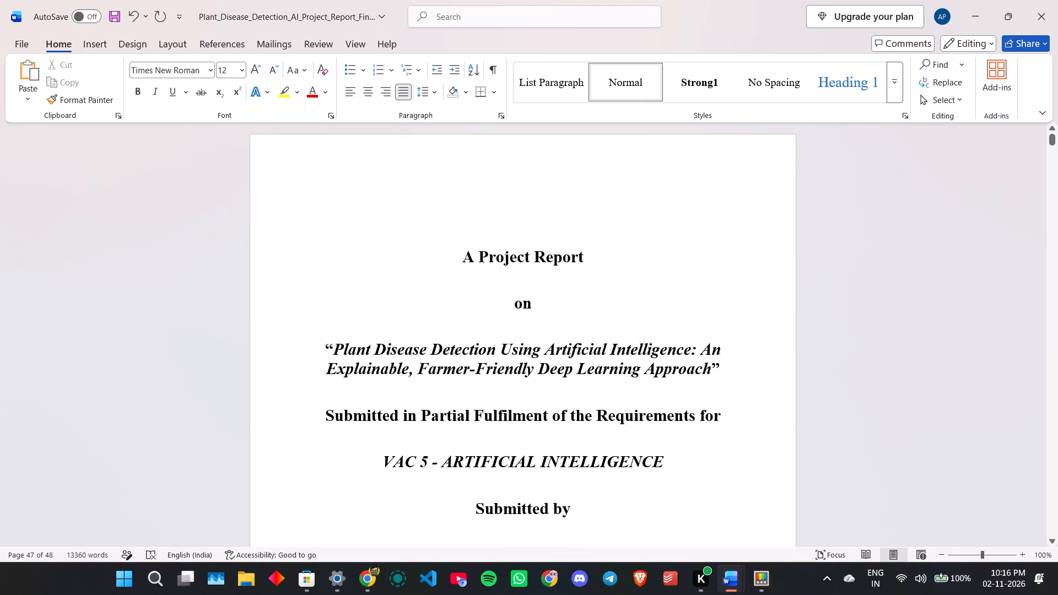
Compare the report's cover page with the cover page of the AI_Project_Report_VAC5 Final (1) template.
click(479, 220)
scroll(527, 314, down, 5)
scroll(628, 447, down, 7)
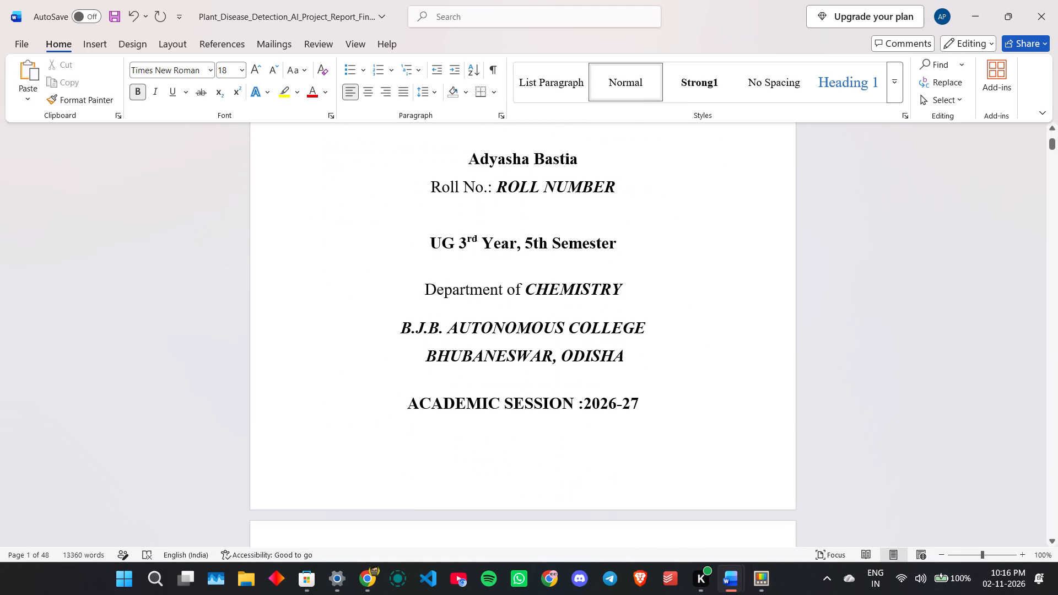
key(alt+Tab)
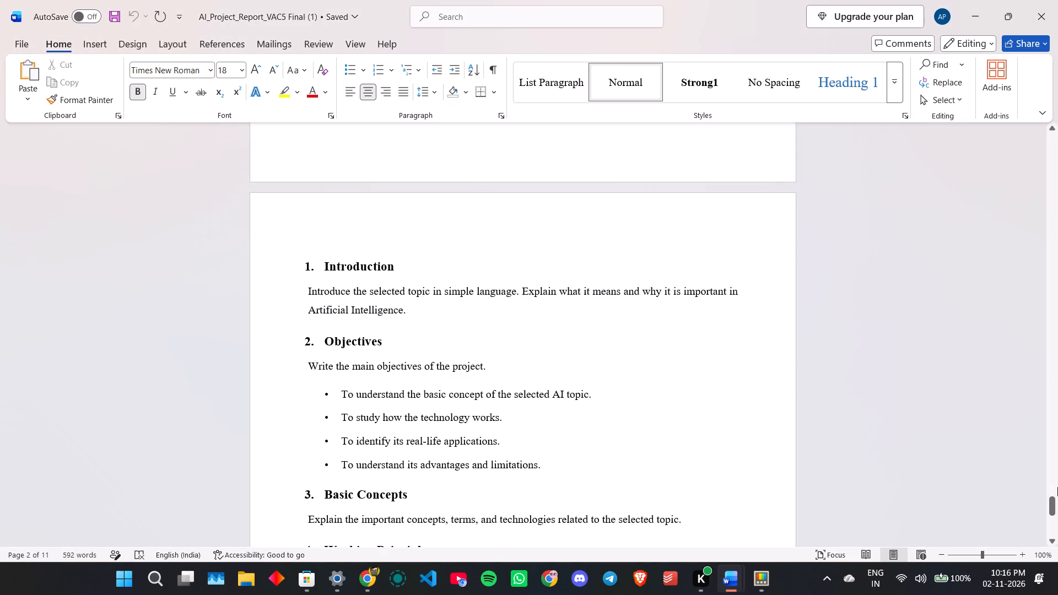
drag(1055, 500, 1057, 118)
scroll(787, 355, down, 4)
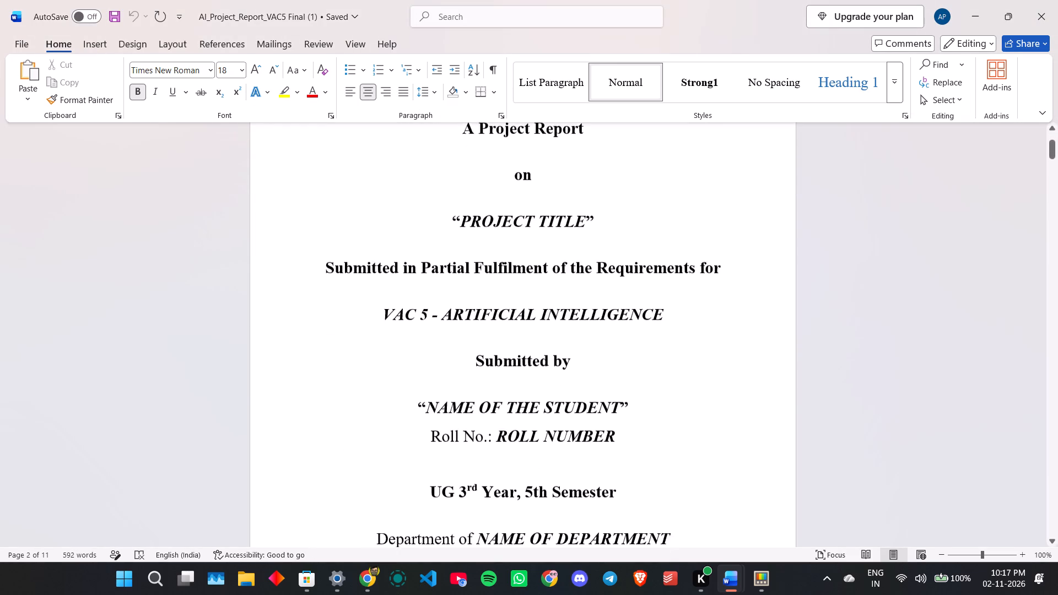
scroll(780, 441, down, 9)
scroll(780, 441, up, 6)
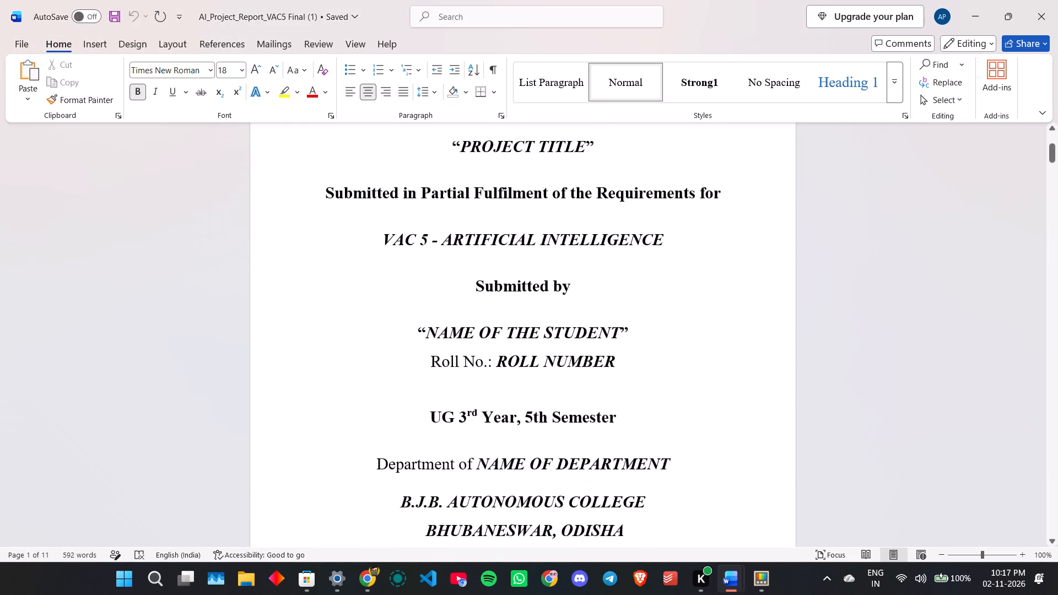
scroll(780, 441, up, 11)
key(alt+Tab)
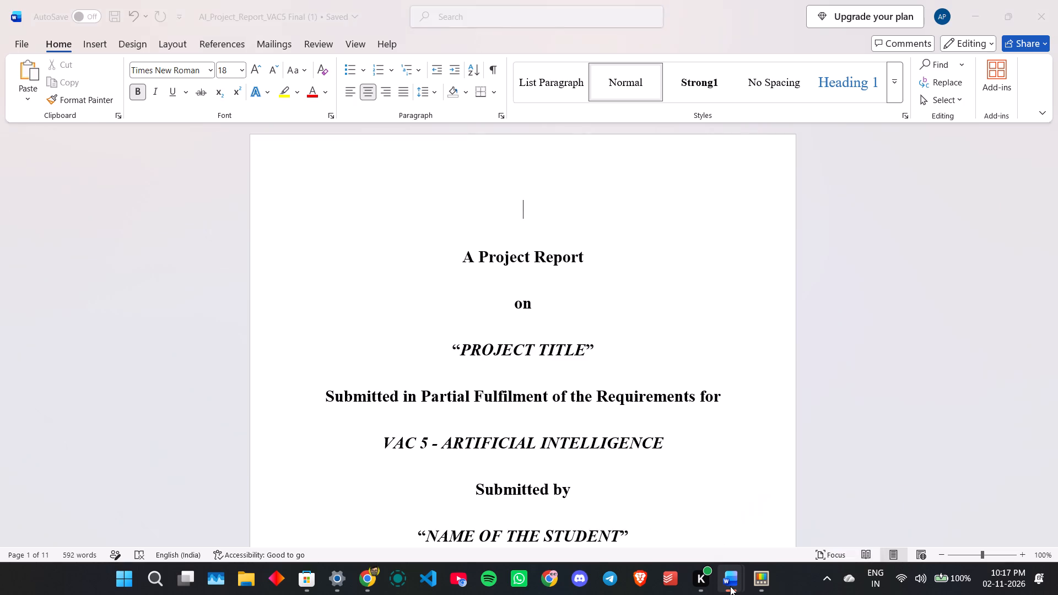
key(alt+Tab)
key(alt+Tab)
Examine the report's cover page layout from “A Project Report” down to the academic session line and the Certificate heading.
scroll(630, 419, up, 4)
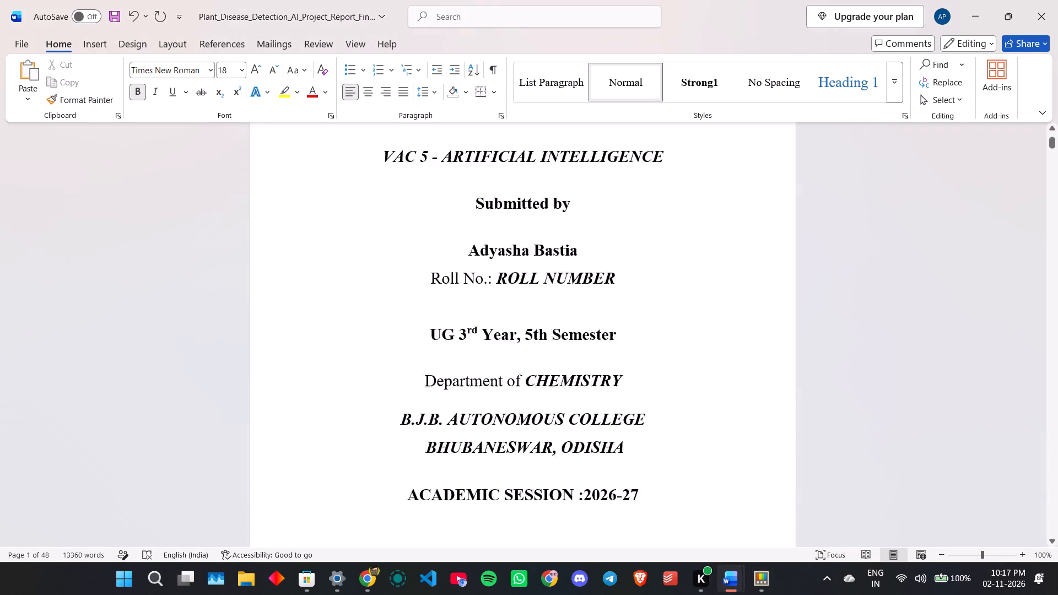
scroll(639, 517, up, 16)
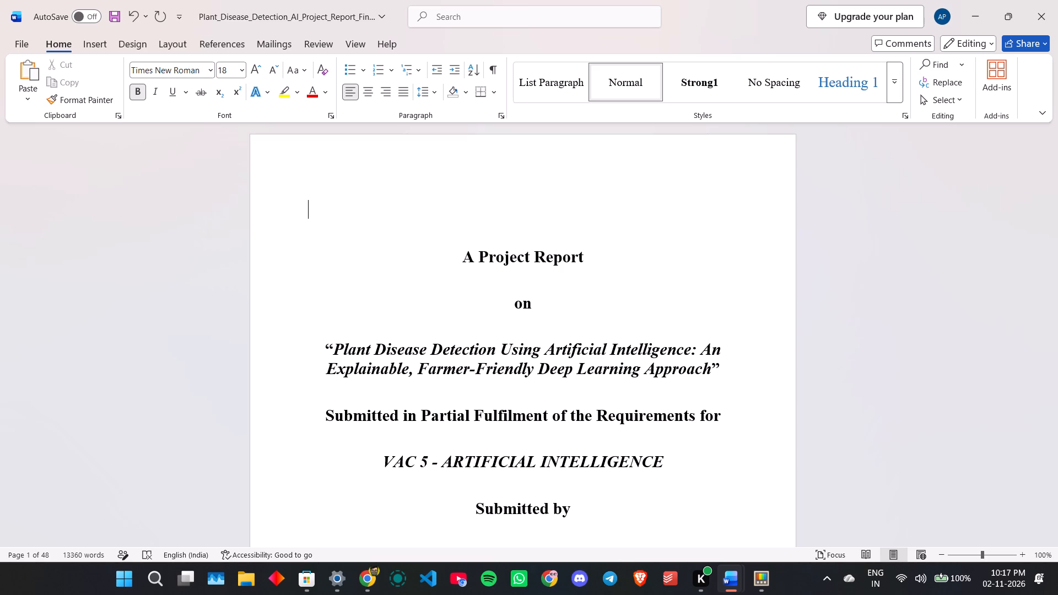
scroll(1024, 408, down, 4)
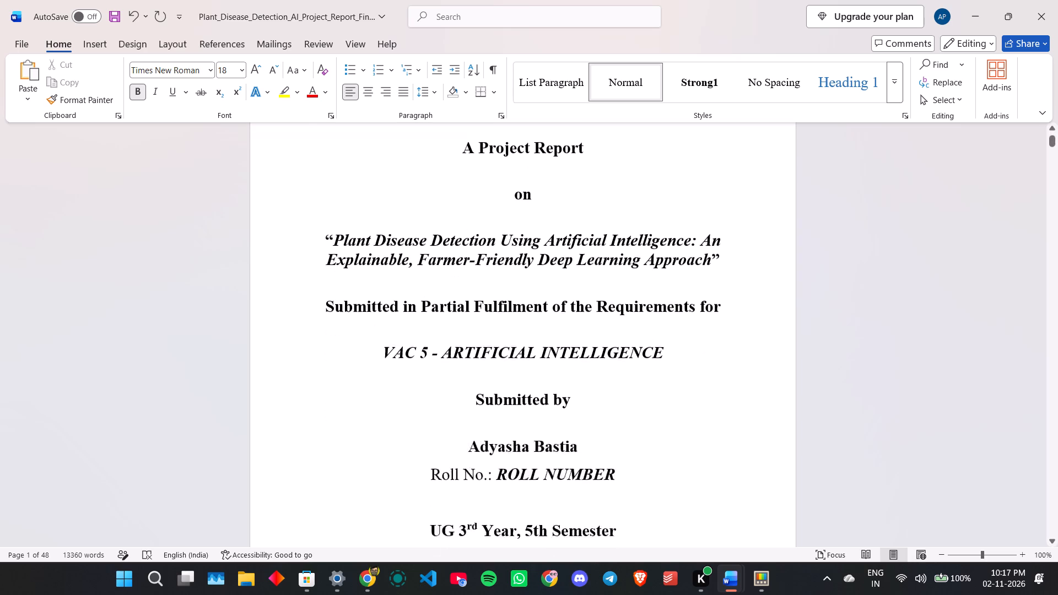
scroll(1024, 408, down, 13)
scroll(1024, 408, up, 5)
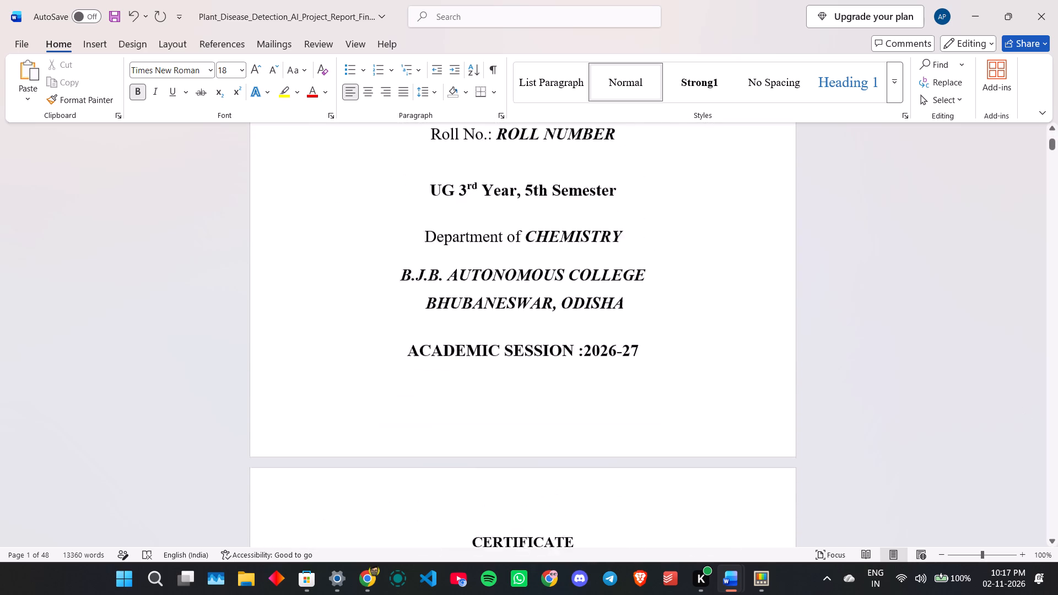
scroll(1024, 408, up, 7)
scroll(953, 324, down, 1)
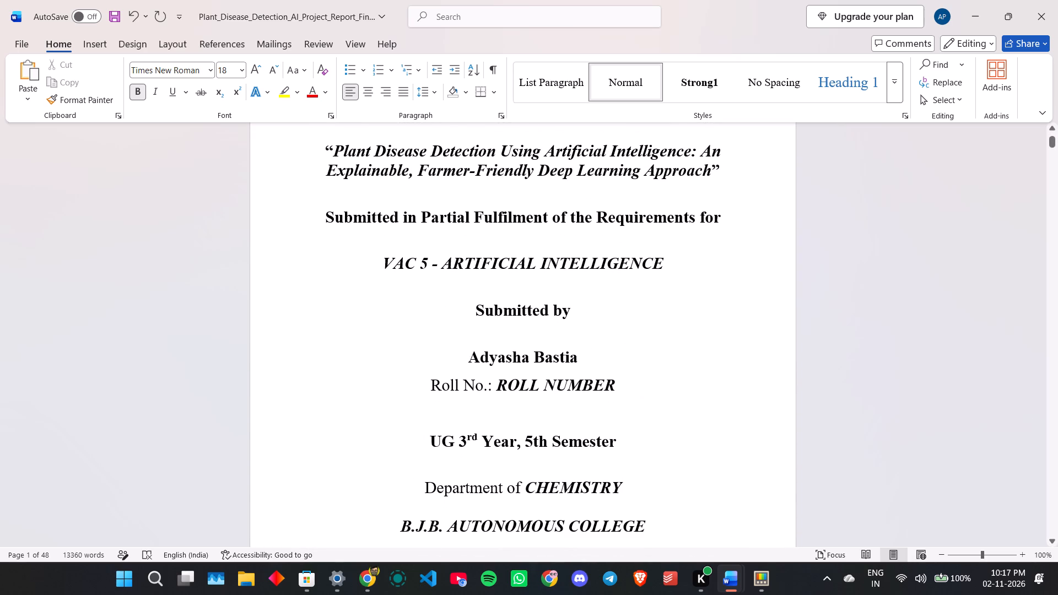
scroll(650, 207, up, 5)
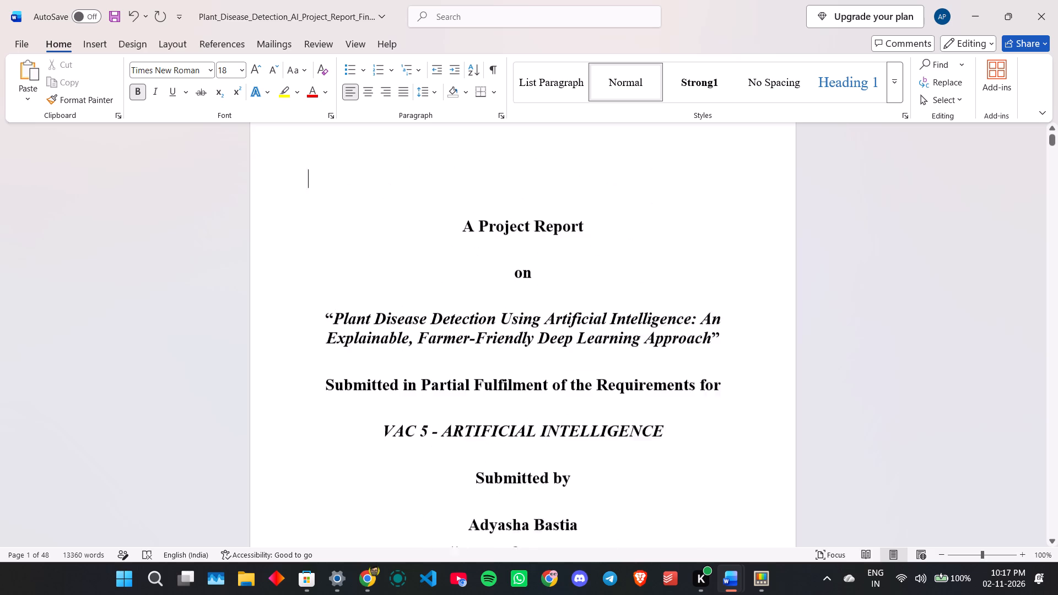
scroll(647, 204, up, 5)
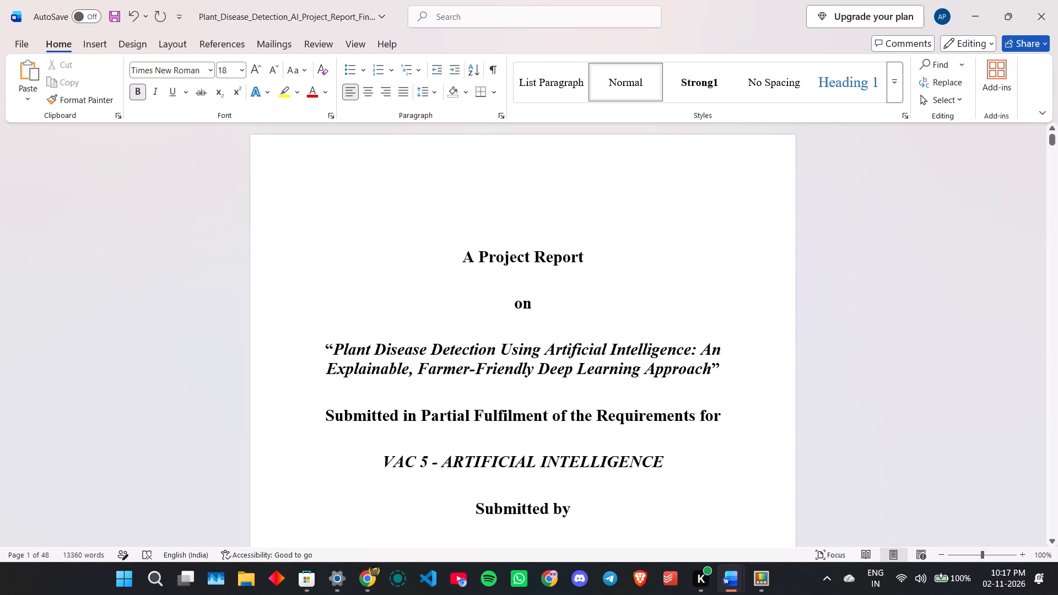
scroll(555, 352, down, 15)
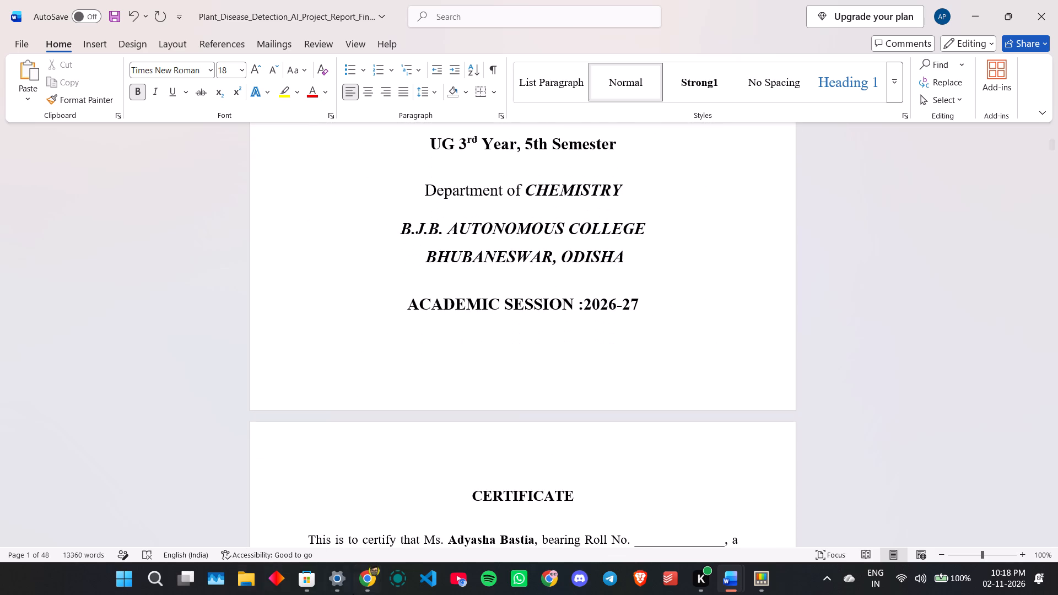
Open the “physics project - Copy” PDF from Downloads, examine its bordered cover page and school logo, and close it.
click(255, 578)
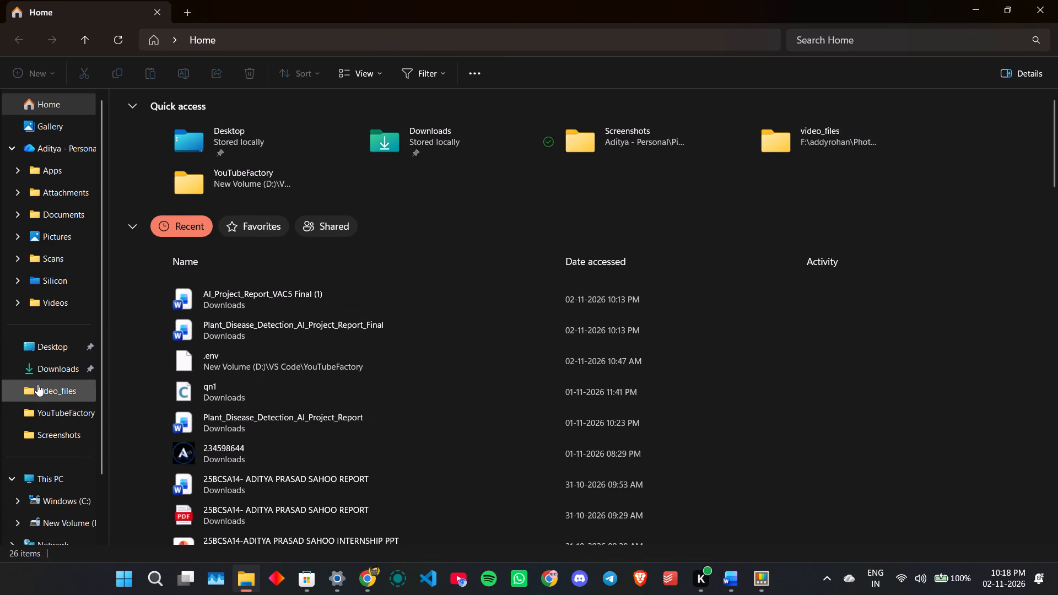
click(51, 370)
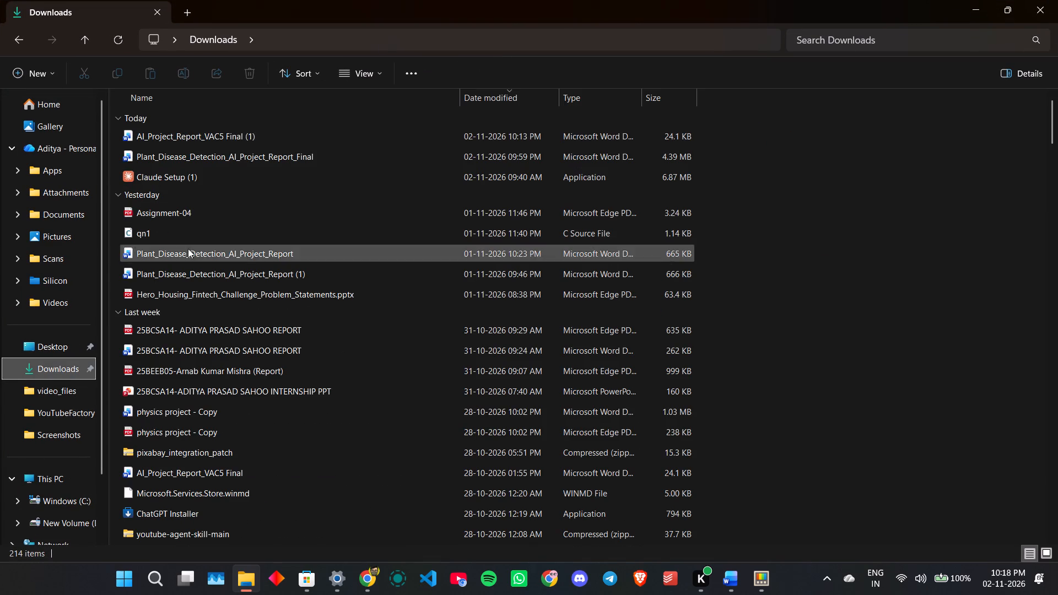
double_click(184, 427)
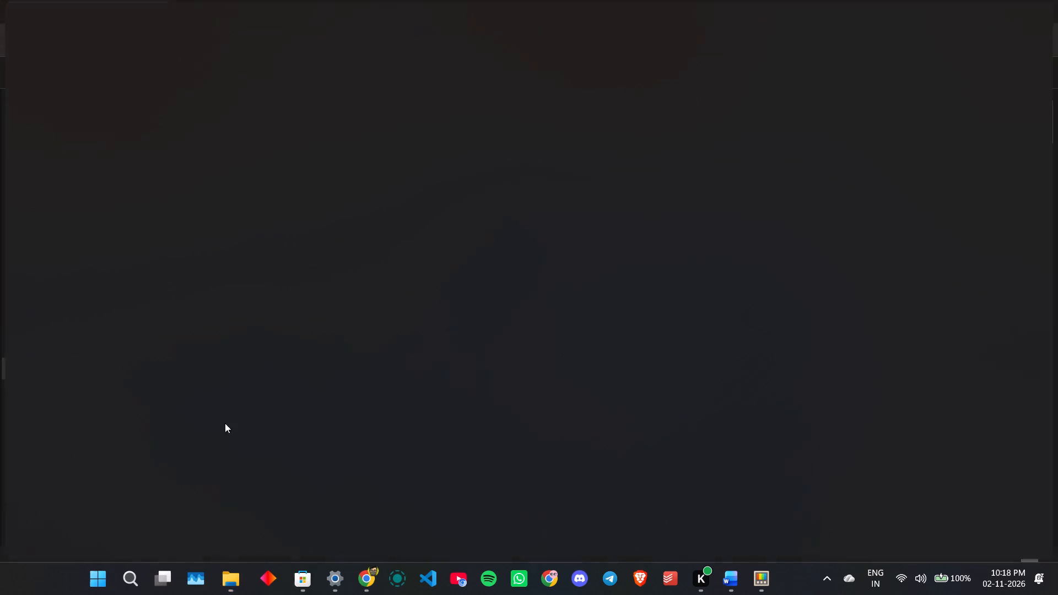
scroll(532, 351, down, 7)
scroll(542, 376, up, 7)
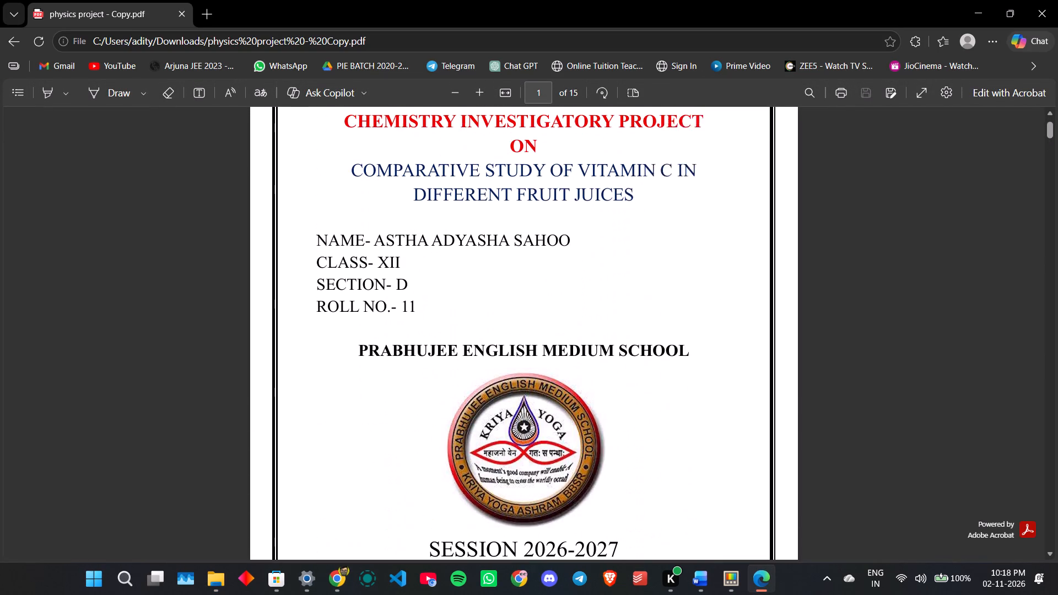
scroll(542, 378, up, 2)
scroll(503, 296, down, 3)
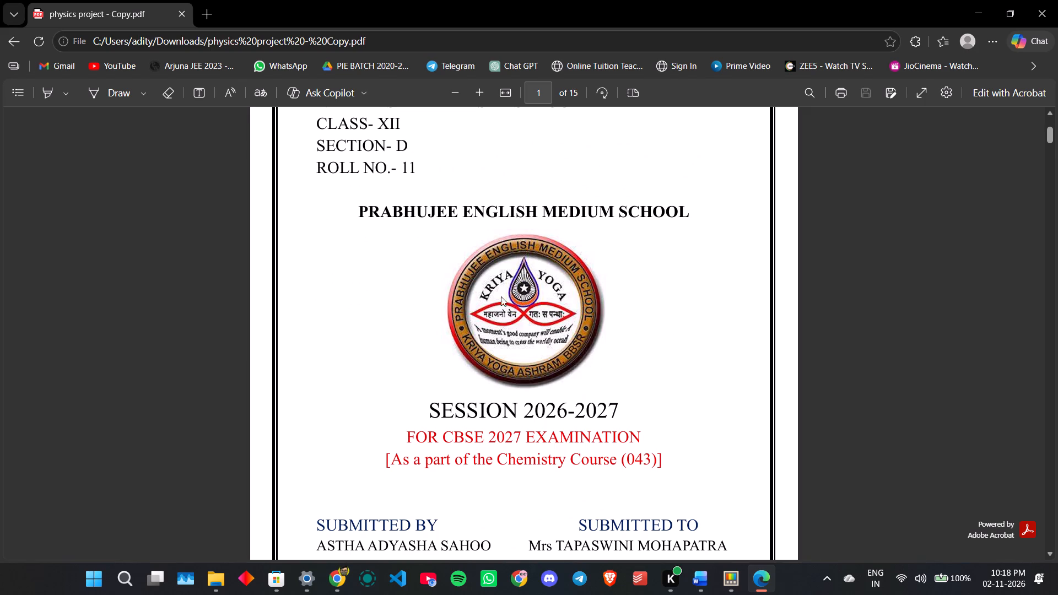
scroll(547, 351, down, 4)
scroll(543, 365, up, 2)
scroll(515, 289, up, 2)
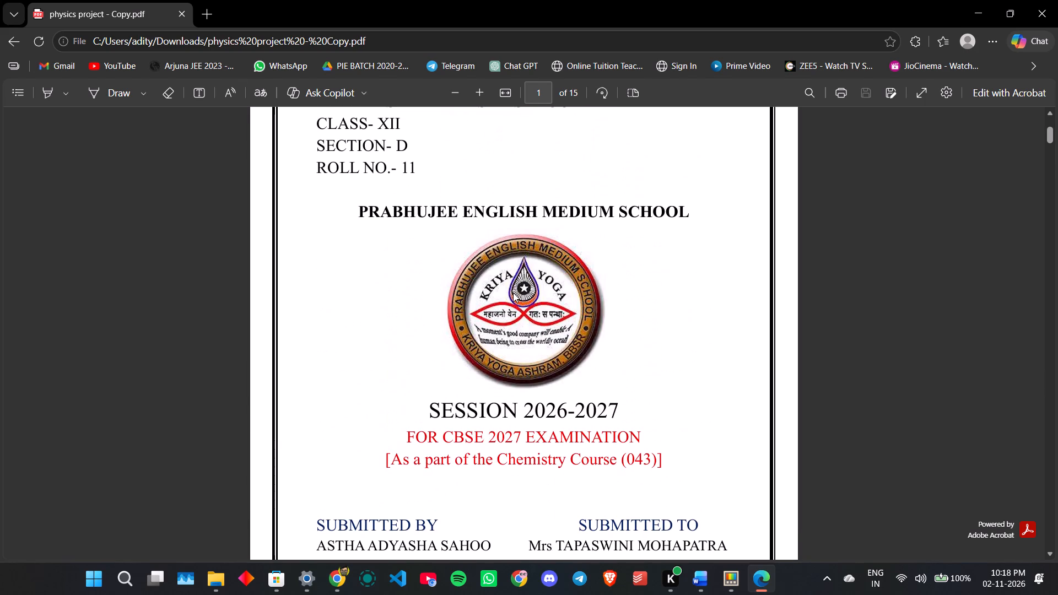
scroll(627, 332, up, 5)
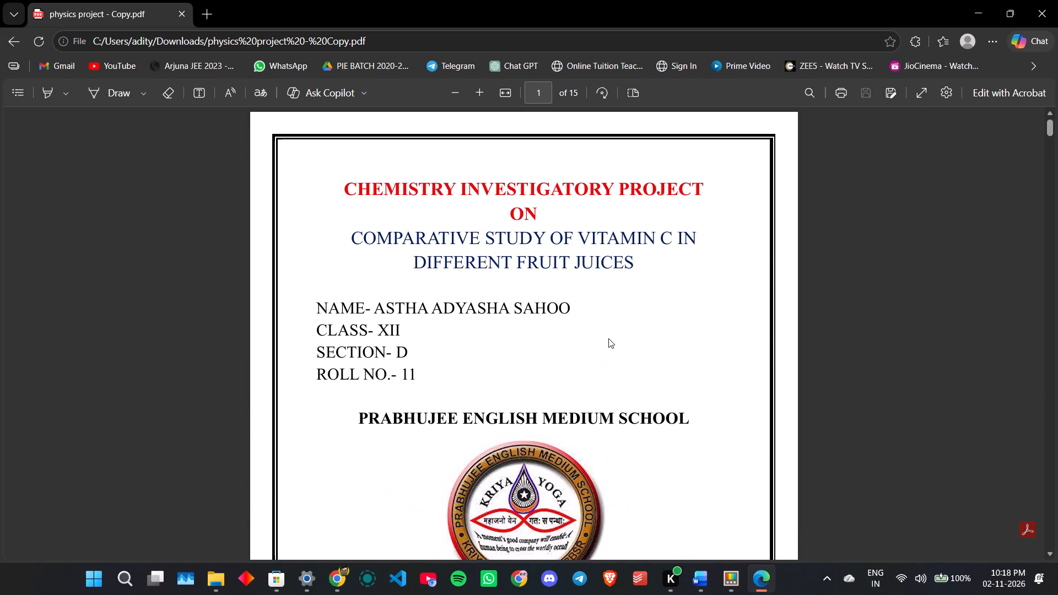
scroll(608, 338, up, 2)
scroll(608, 332, down, 6)
scroll(608, 335, up, 1)
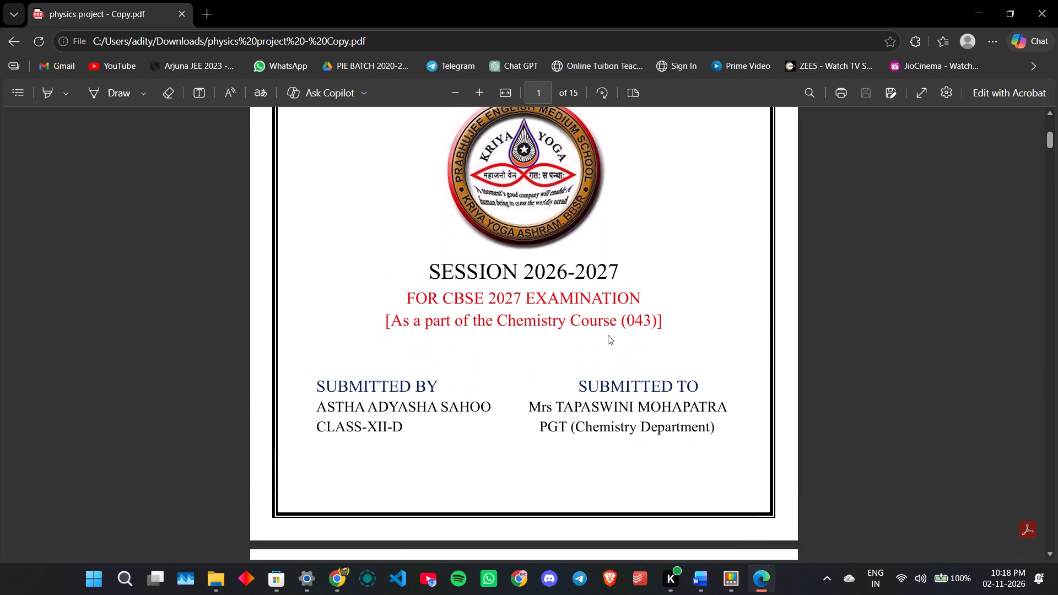
scroll(608, 335, up, 2)
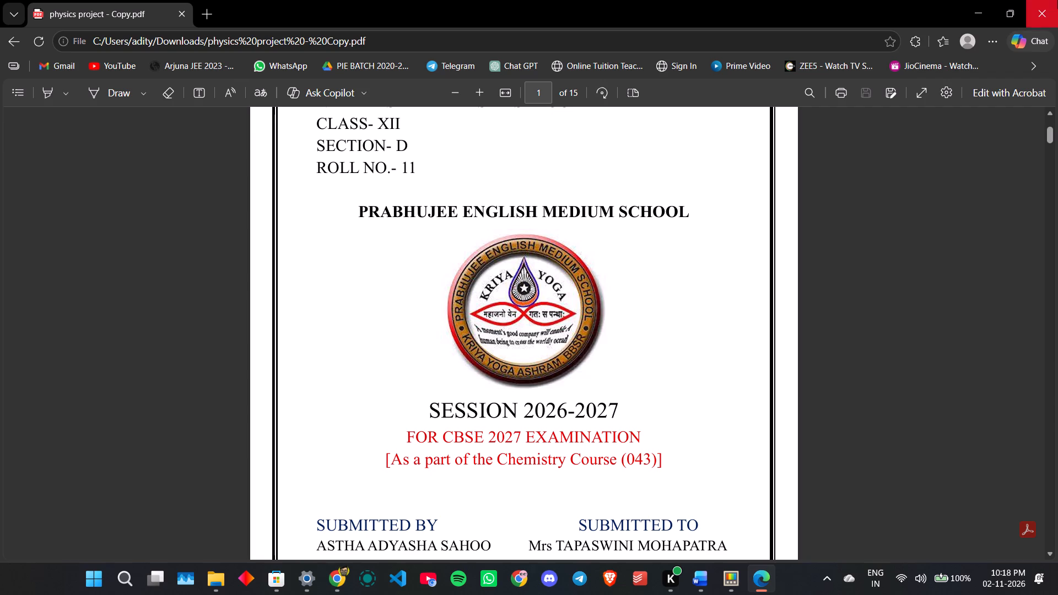
click(1055, 0)
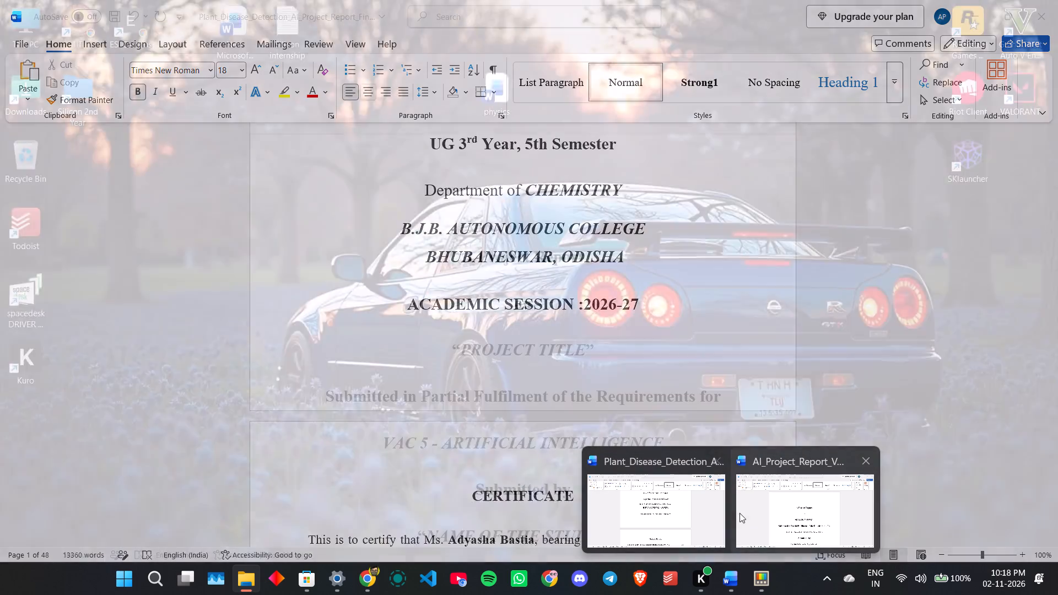
Return to the Plant_Disease_Detection report in Word and review its cover page layout from the title block to the academic session line.
click(654, 506)
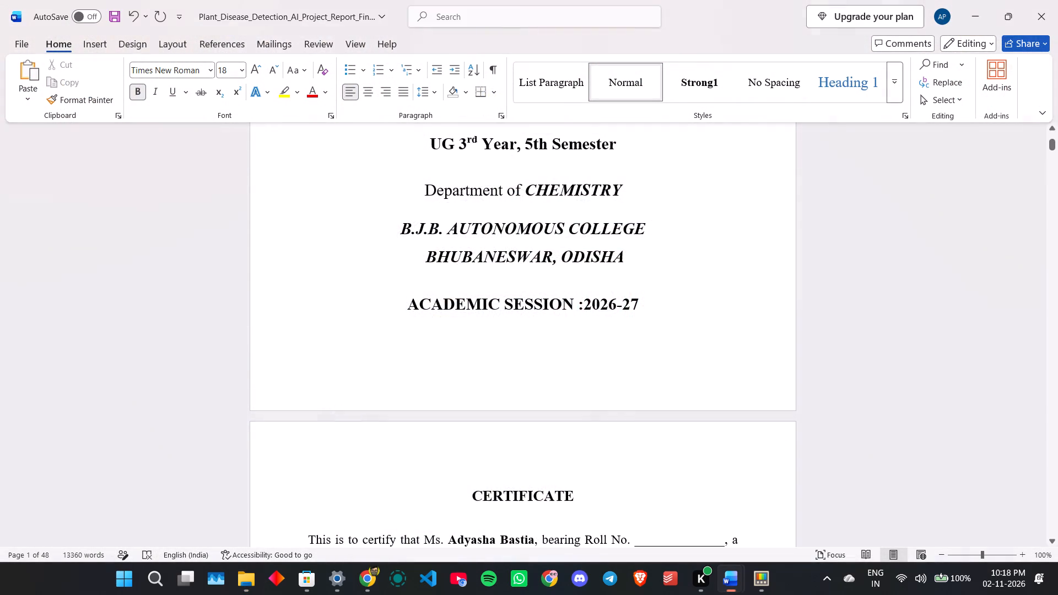
scroll(581, 365, up, 15)
scroll(668, 378, down, 3)
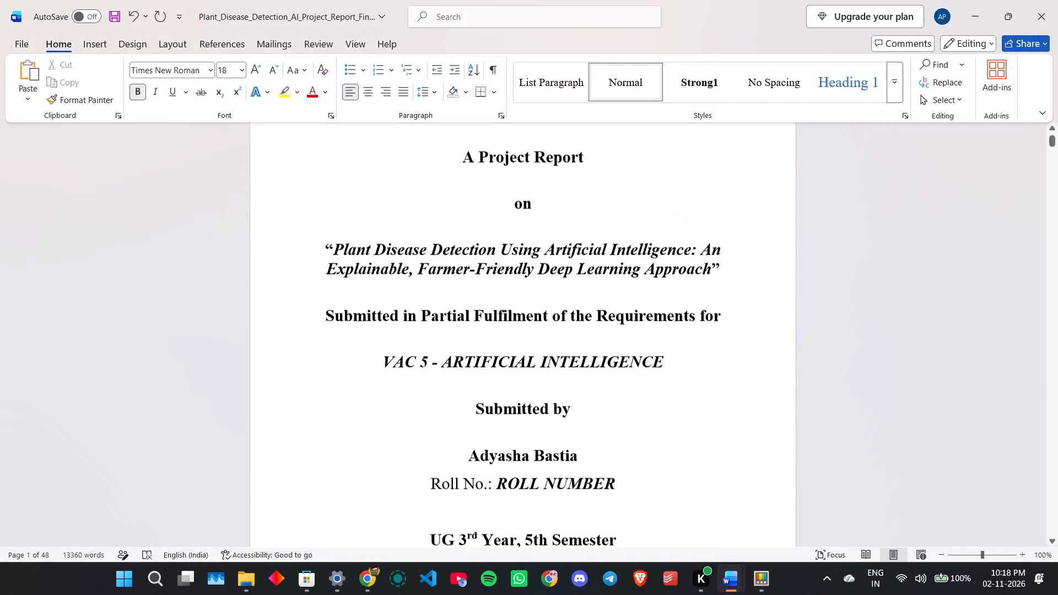
scroll(668, 377, down, 4)
scroll(667, 348, up, 10)
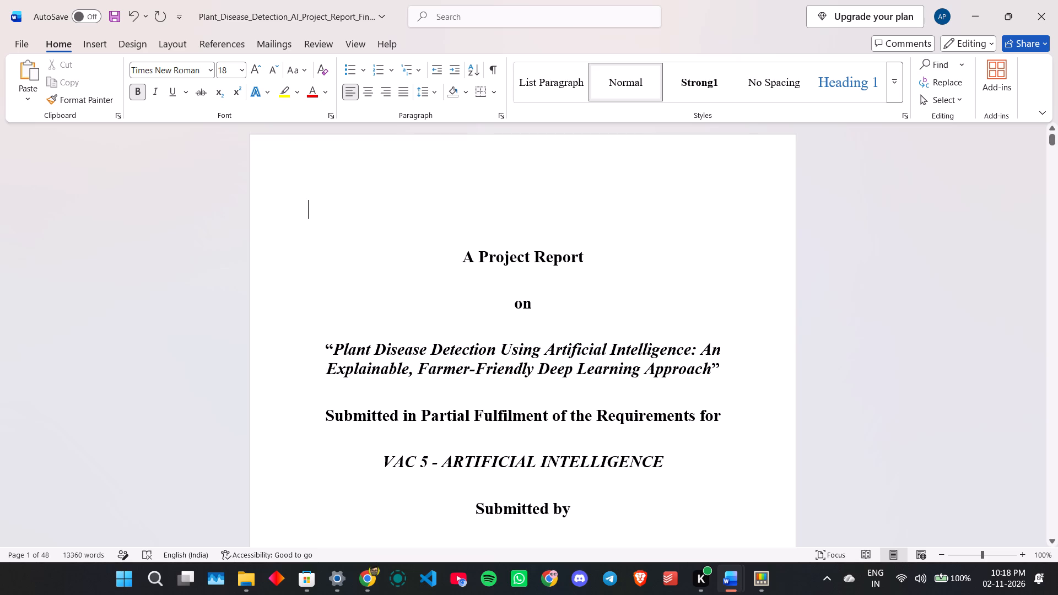
scroll(732, 323, down, 1)
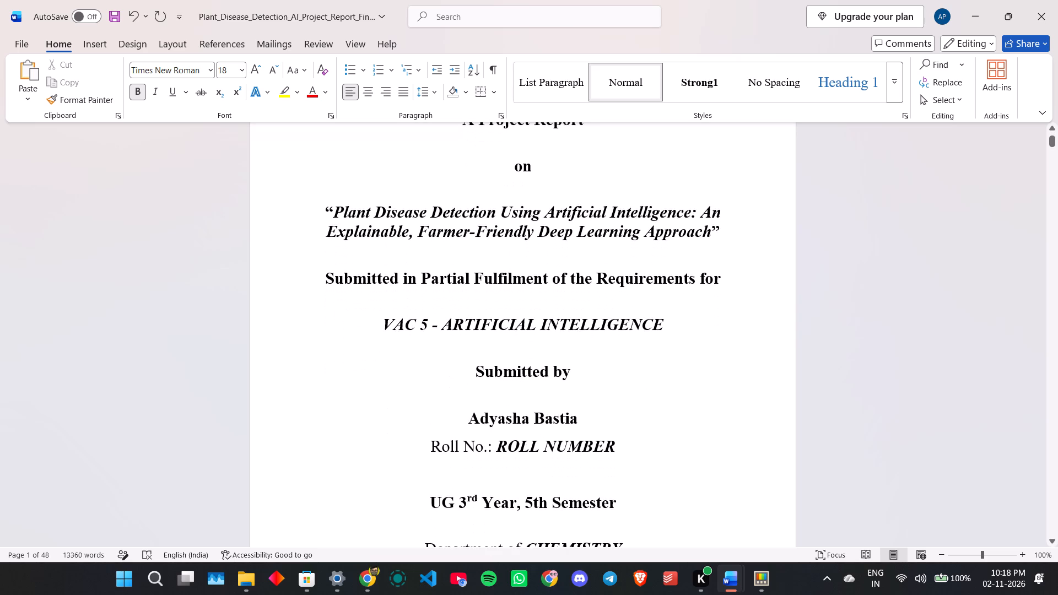
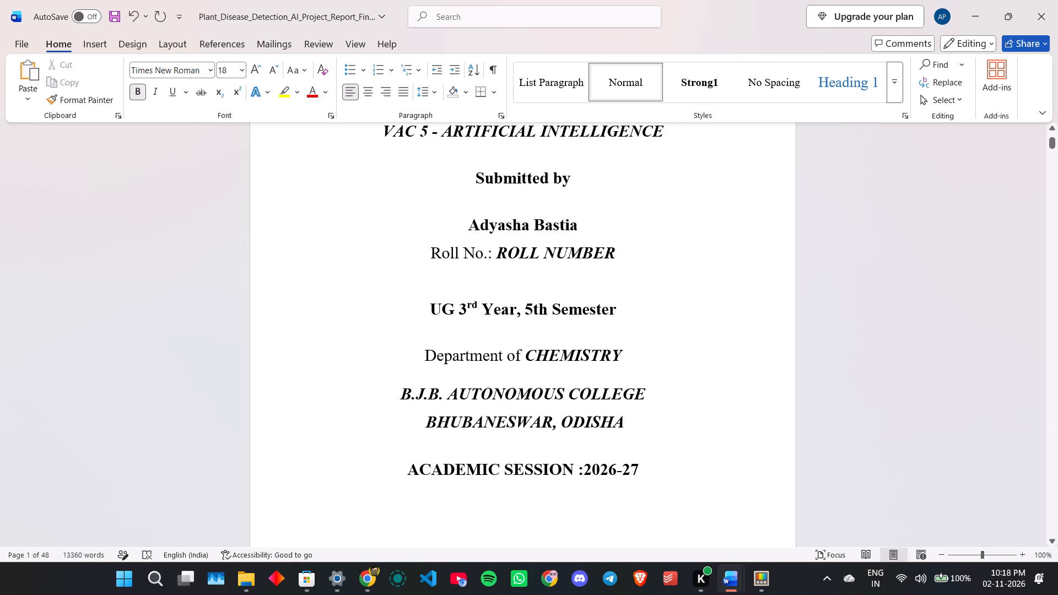
Remove the blank line above “A Project Report” on the cover page and shift that line inward with one tab indent.
scroll(511, 337, up, 14)
click(459, 263)
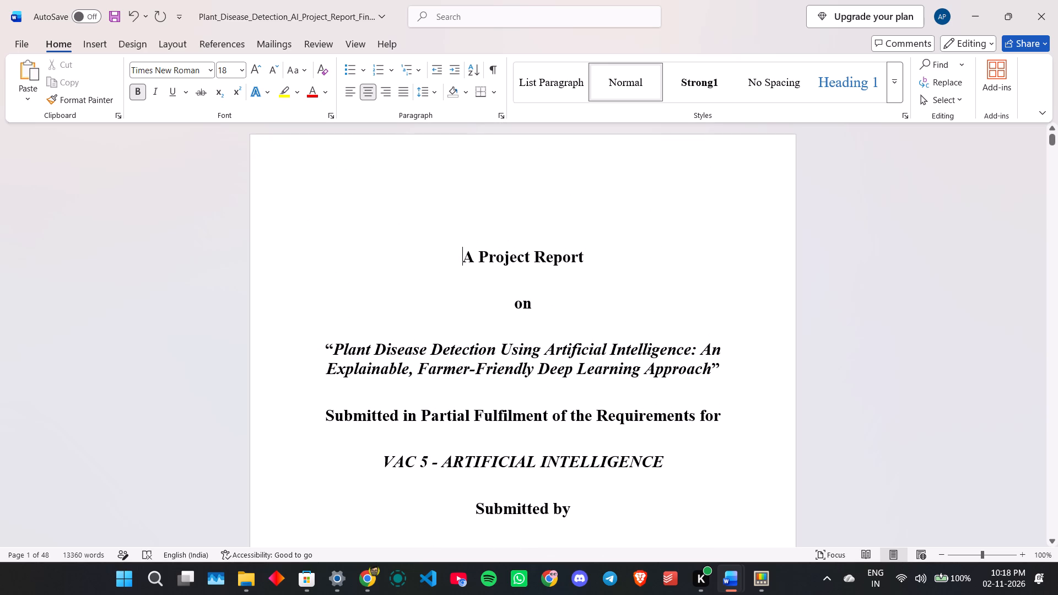
key(BackSpace)
key(BackSpace)
key(BackSpace)
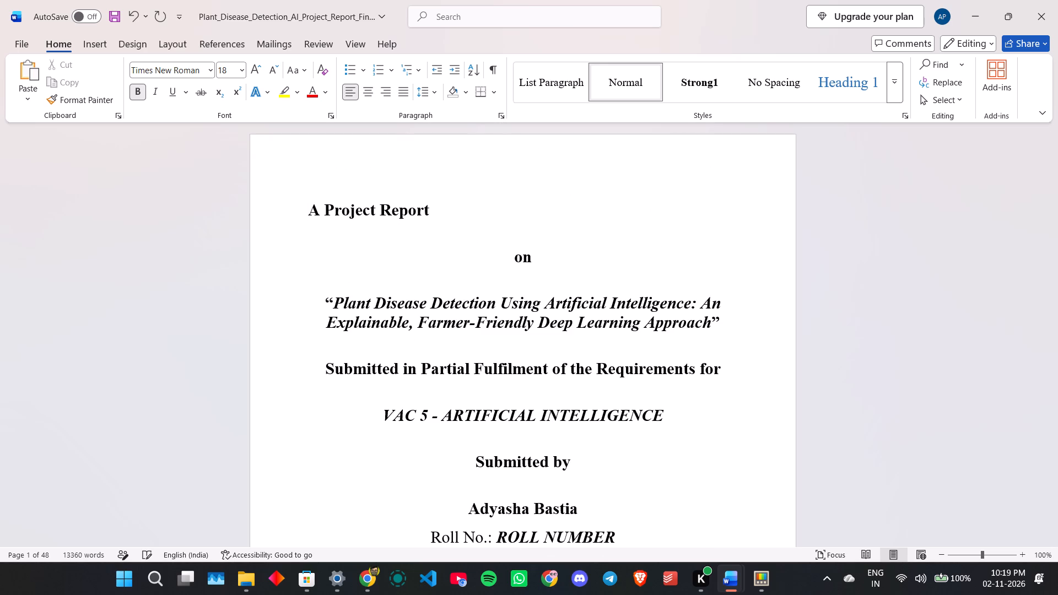
key(BackSpace)
key(Tab)
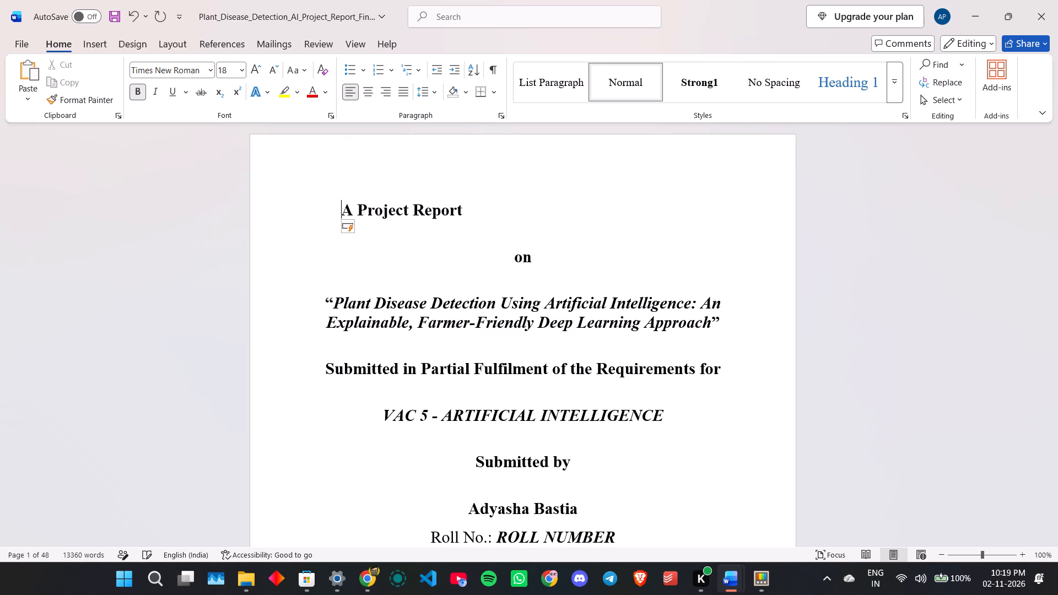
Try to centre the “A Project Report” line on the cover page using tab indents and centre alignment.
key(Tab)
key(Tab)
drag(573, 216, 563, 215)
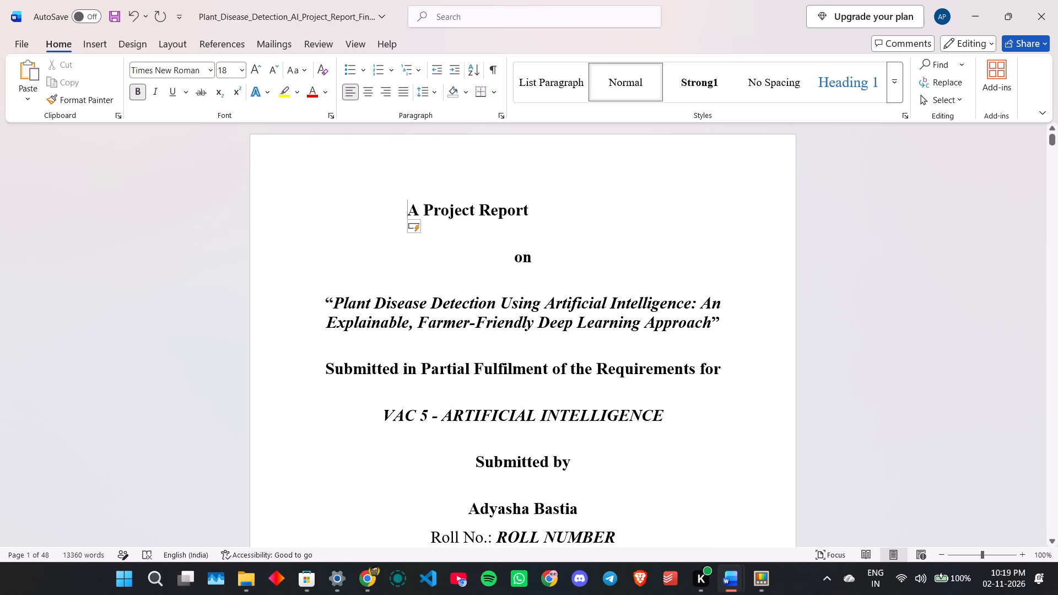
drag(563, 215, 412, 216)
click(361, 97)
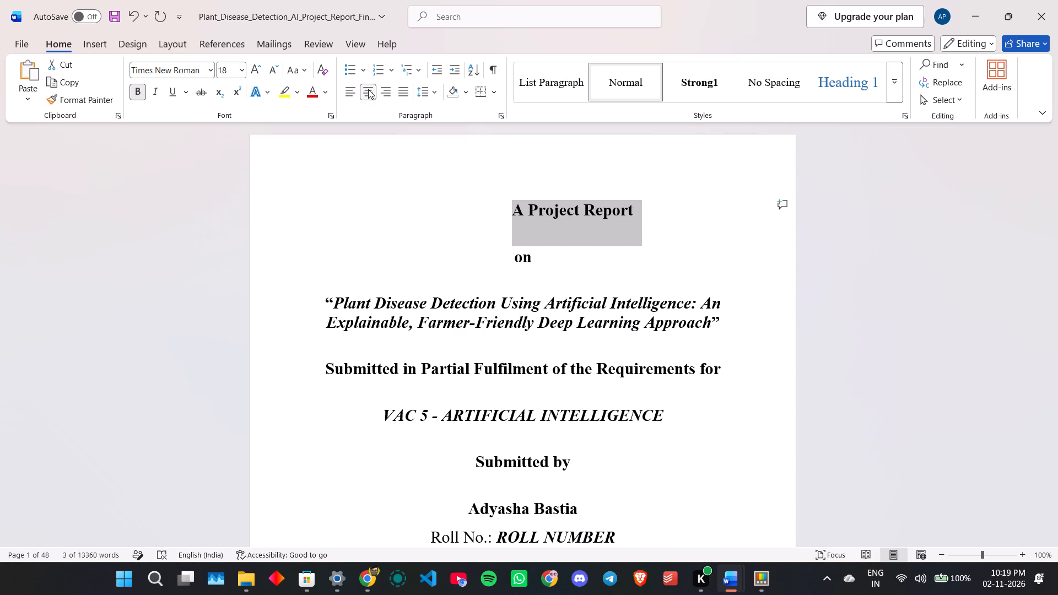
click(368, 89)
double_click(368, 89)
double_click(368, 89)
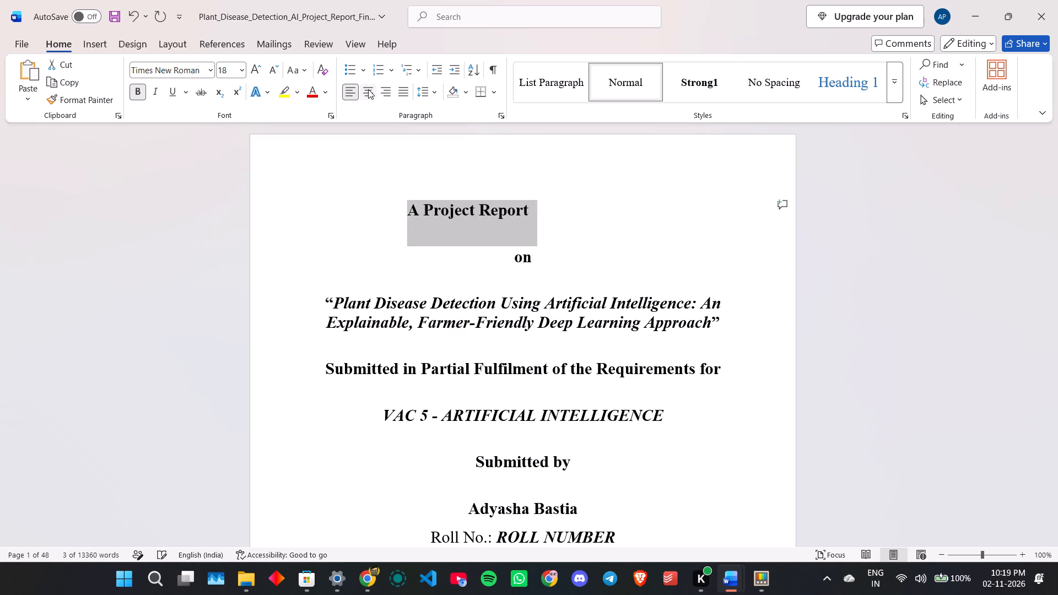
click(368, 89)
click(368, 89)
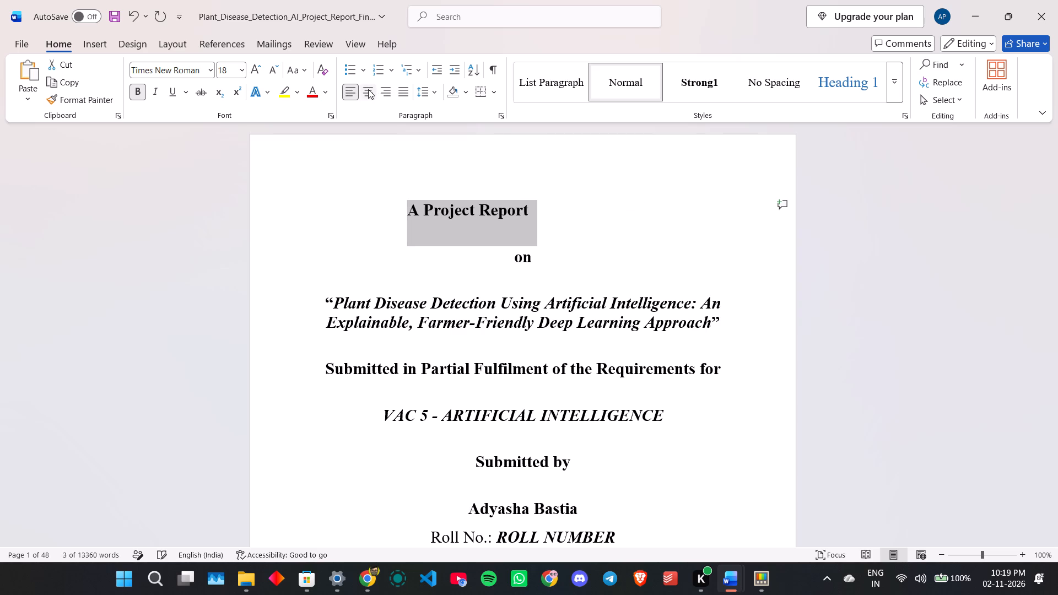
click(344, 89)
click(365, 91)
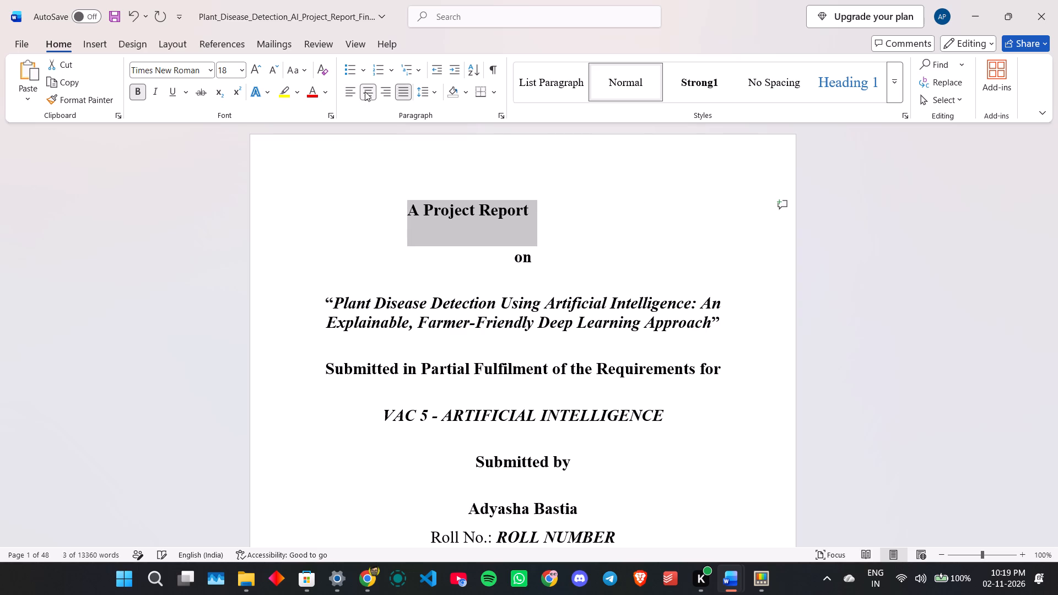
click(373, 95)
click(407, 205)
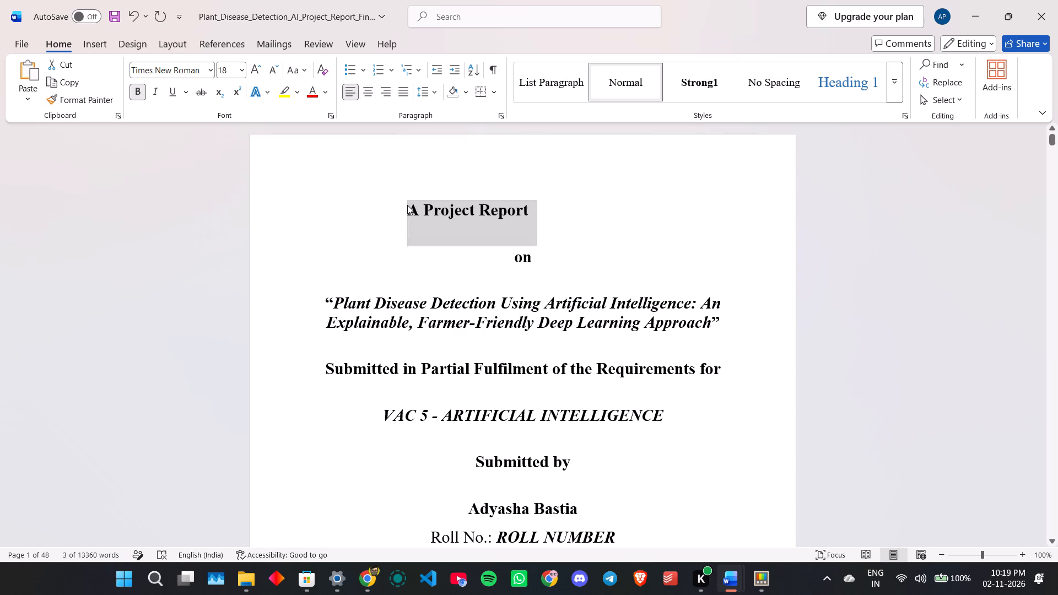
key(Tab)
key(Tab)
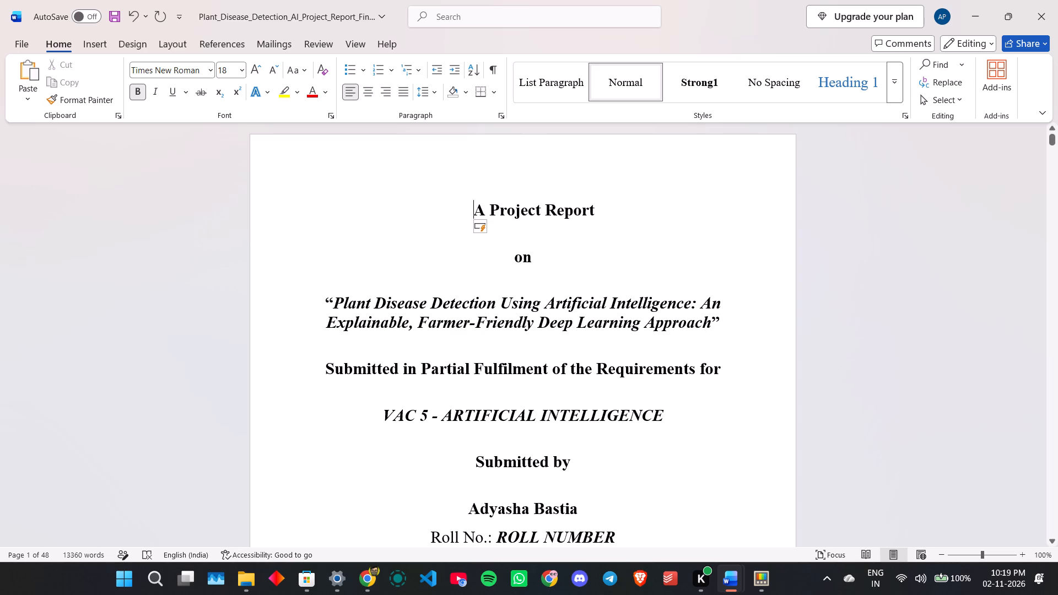
Remove the indents before “A Project Report” and shift the line to about the page's middle with spaces.
key(BackSpace)
key(BackSpace)
key(BackSpace)
key(BackSpace)
key(BackSpace)
key(BackSpace)
key(space)
key(space)
key(space)
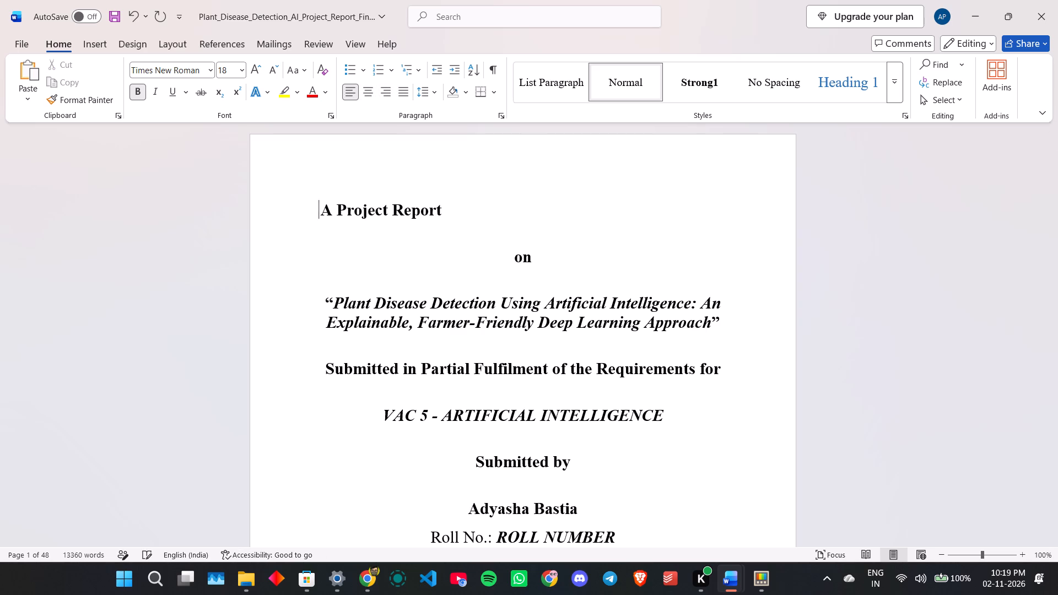
key(space)
key(space)
key(space)
key(space)
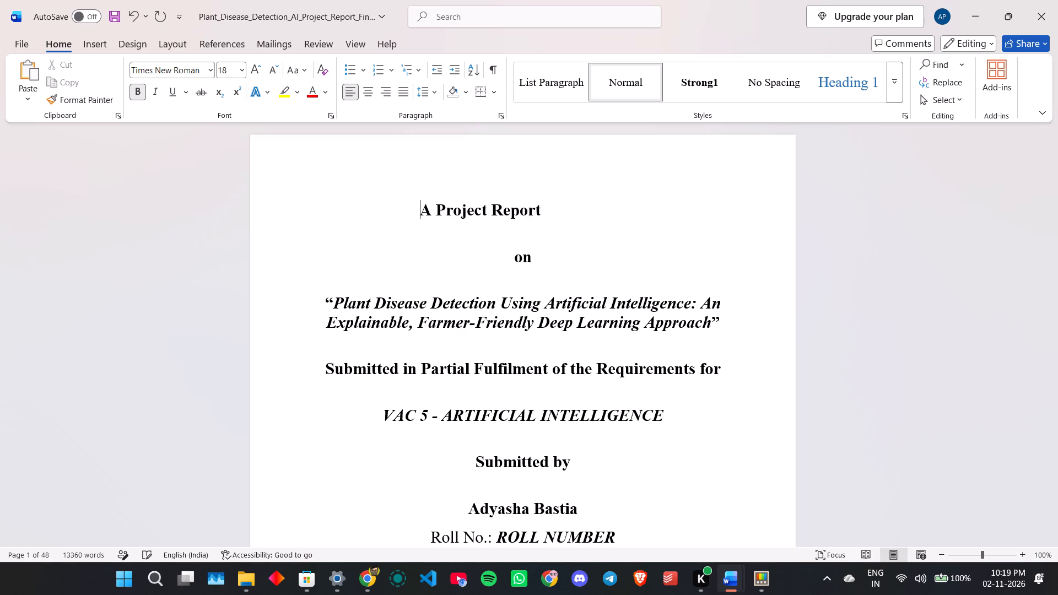
key(space)
key(space)
key(space)
key(space)
key(space)
key(space)
key(space)
key(space)
key(space)
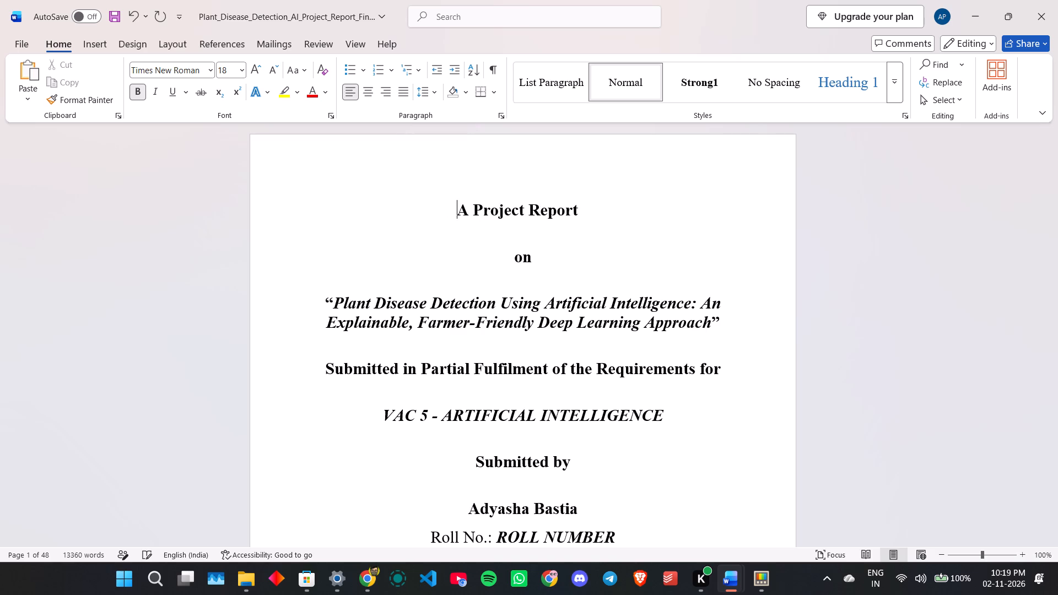
Compare the report's cover page lines with the cover page of the AI_Project_Report_VAC5 Final (1) template.
click(534, 234)
click(616, 217)
click(509, 259)
scroll(515, 347, down, 6)
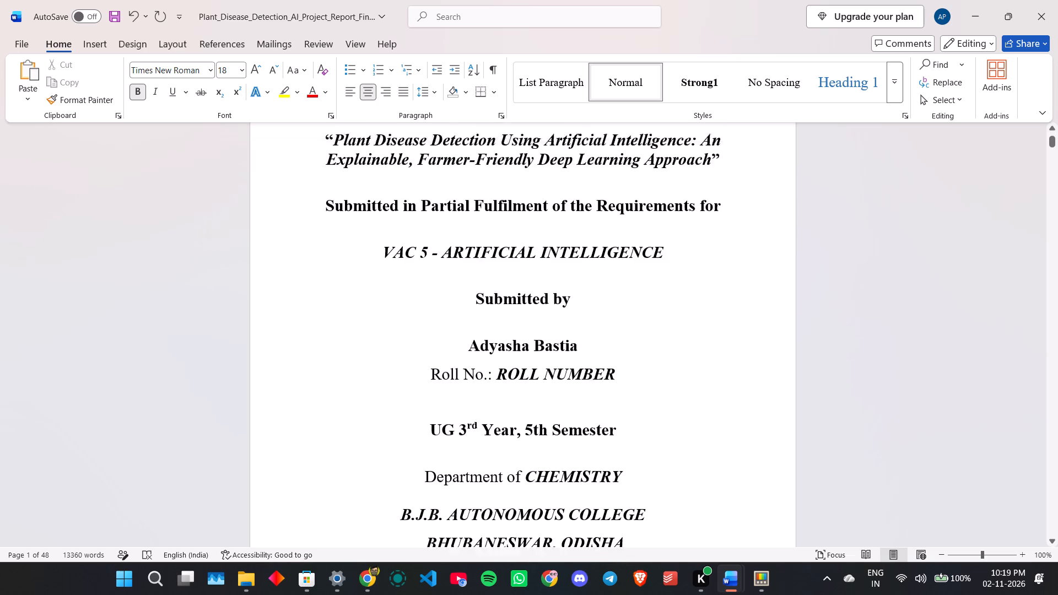
scroll(517, 341, up, 4)
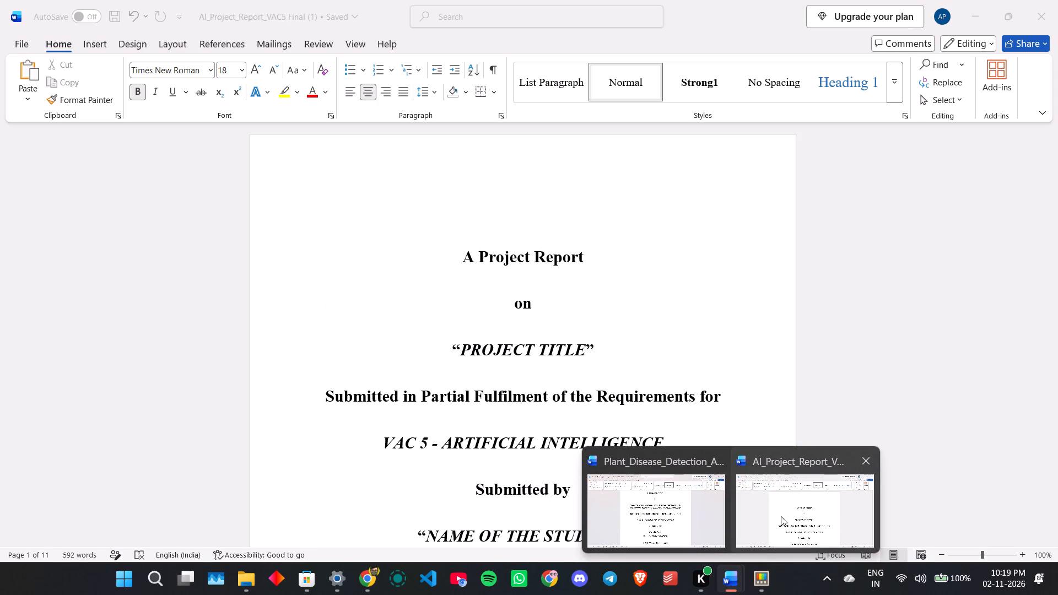
scroll(577, 321, up, 5)
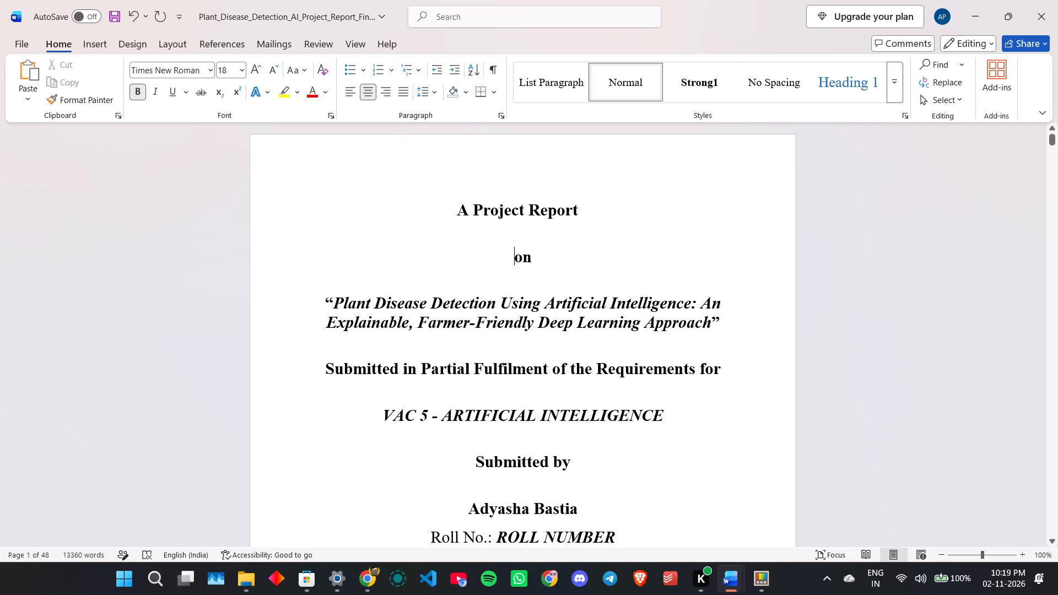
scroll(505, 402, down, 3)
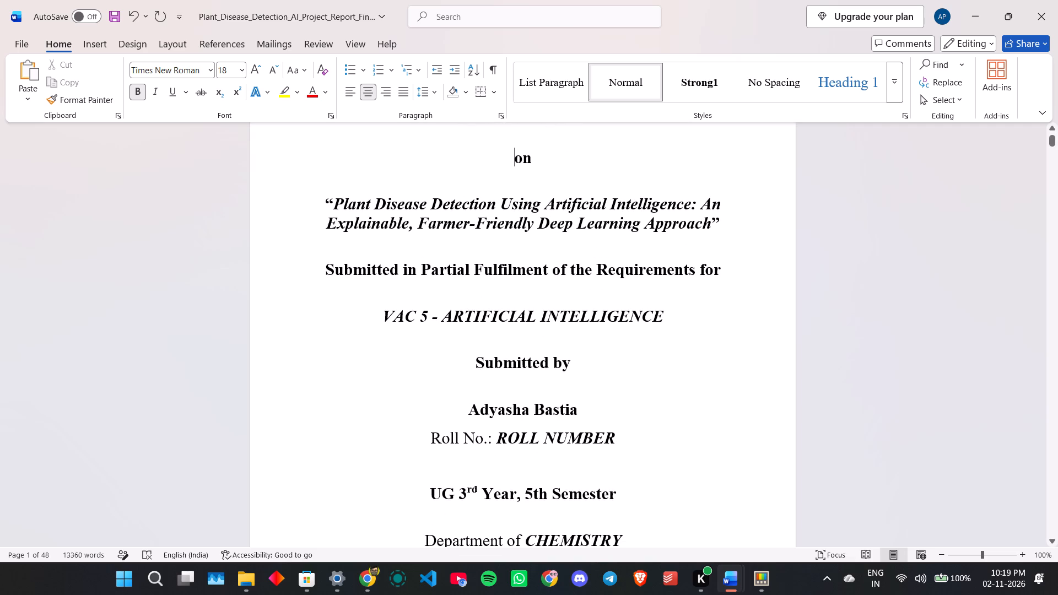
click(478, 360)
click(465, 403)
scroll(468, 306, up, 4)
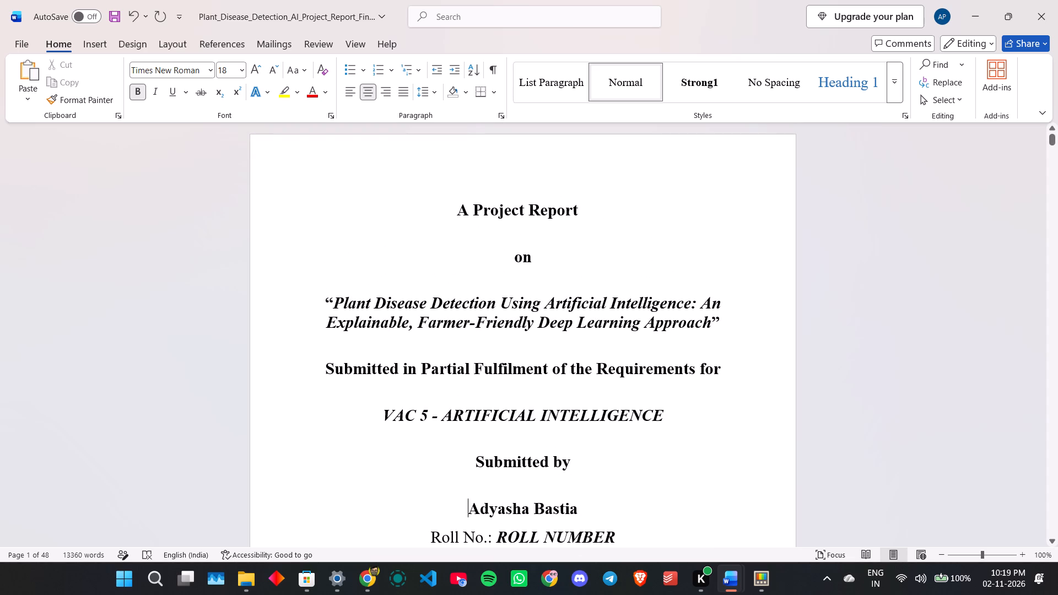
Re-break “on” onto its own line below “A Project Report” and indent it with tabs and spaces to about the page's middle.
click(514, 253)
key(BackSpace)
key(BackSpace)
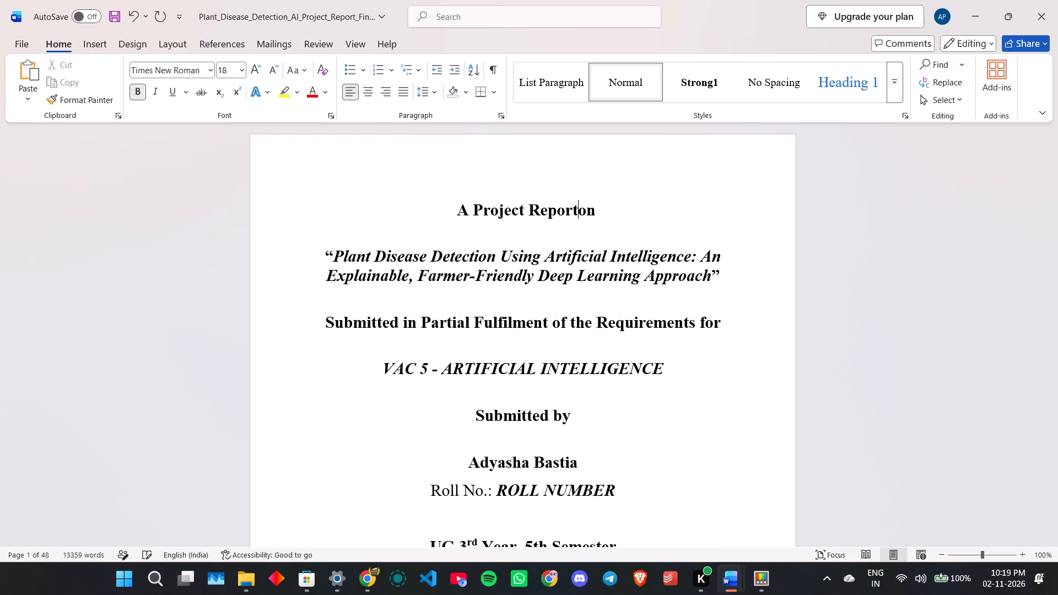
key(Return)
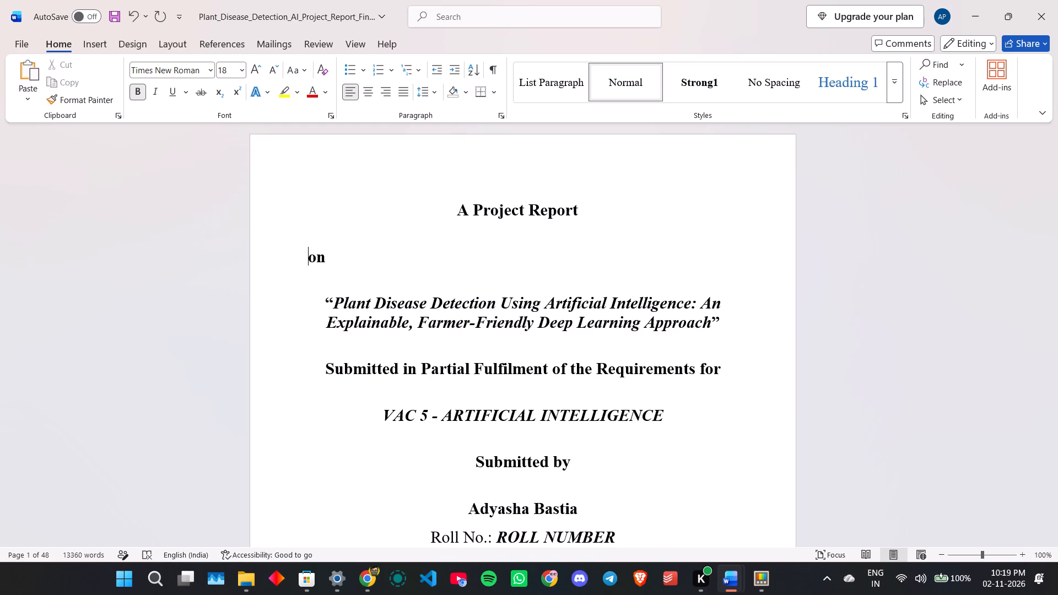
key(Tab)
key(Tab)
key(Tab)
key(Tab)
key(Tab)
key(Tab)
key(space)
key(space)
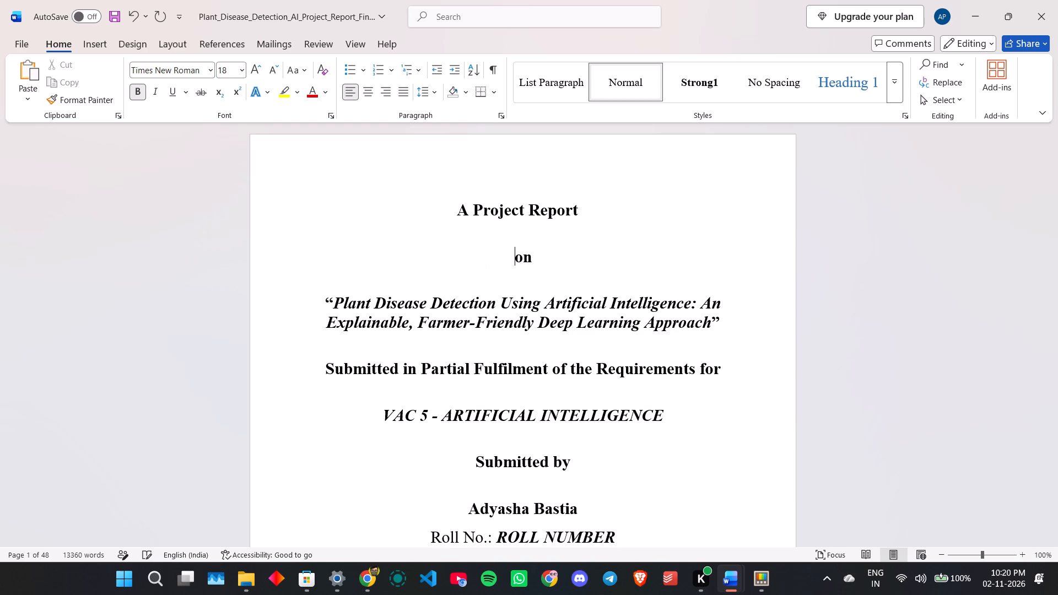
key(space)
key(BackSpace)
key(space)
key(BackSpace)
key(space)
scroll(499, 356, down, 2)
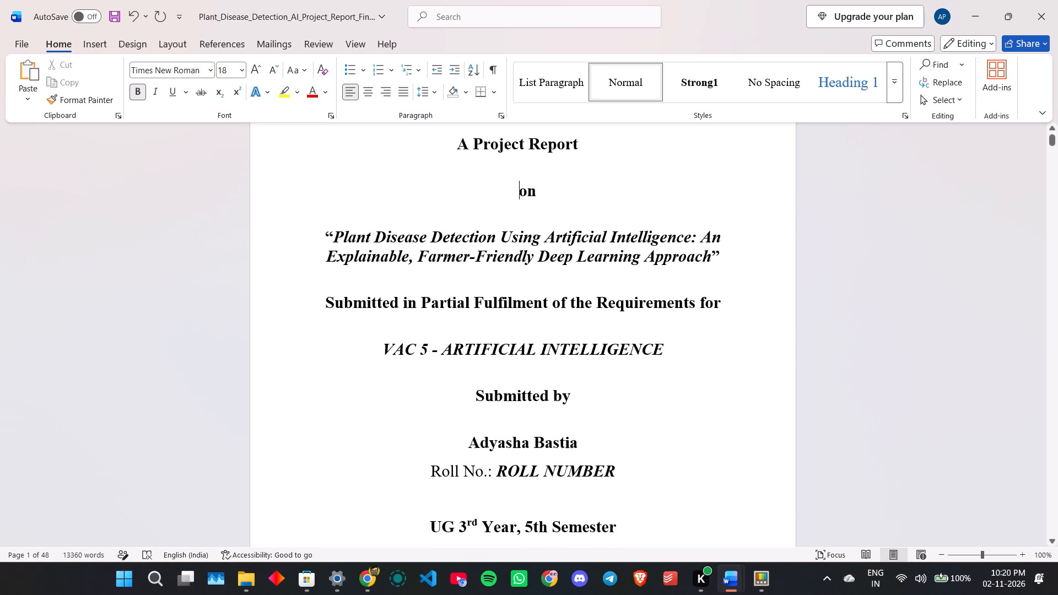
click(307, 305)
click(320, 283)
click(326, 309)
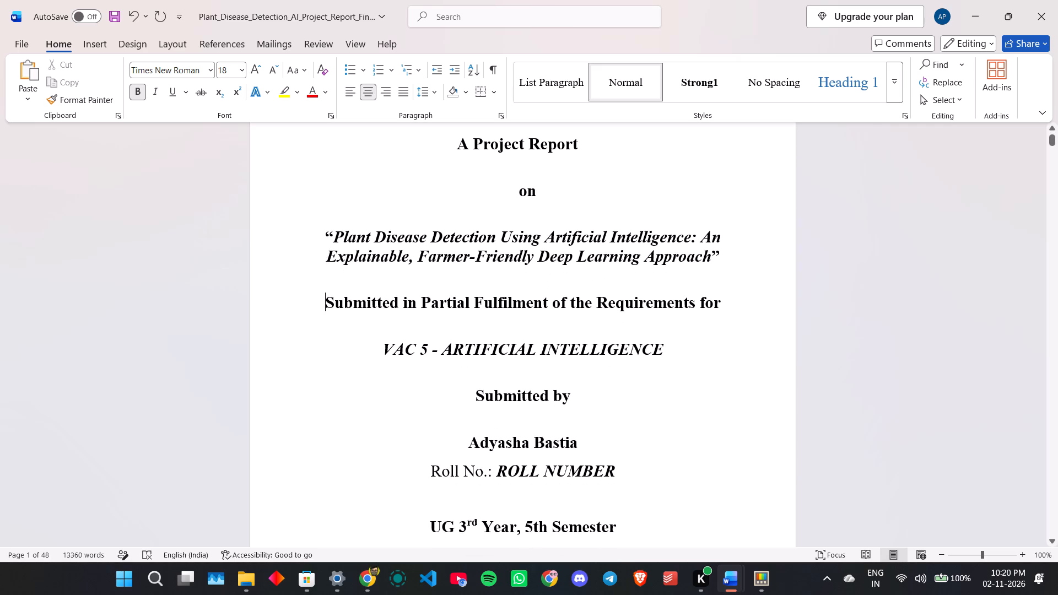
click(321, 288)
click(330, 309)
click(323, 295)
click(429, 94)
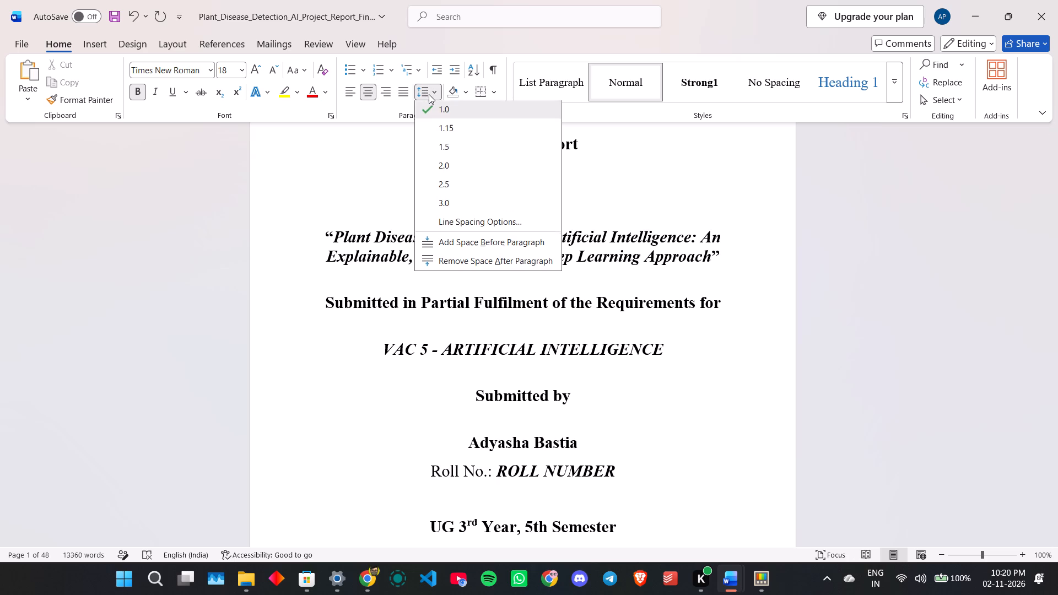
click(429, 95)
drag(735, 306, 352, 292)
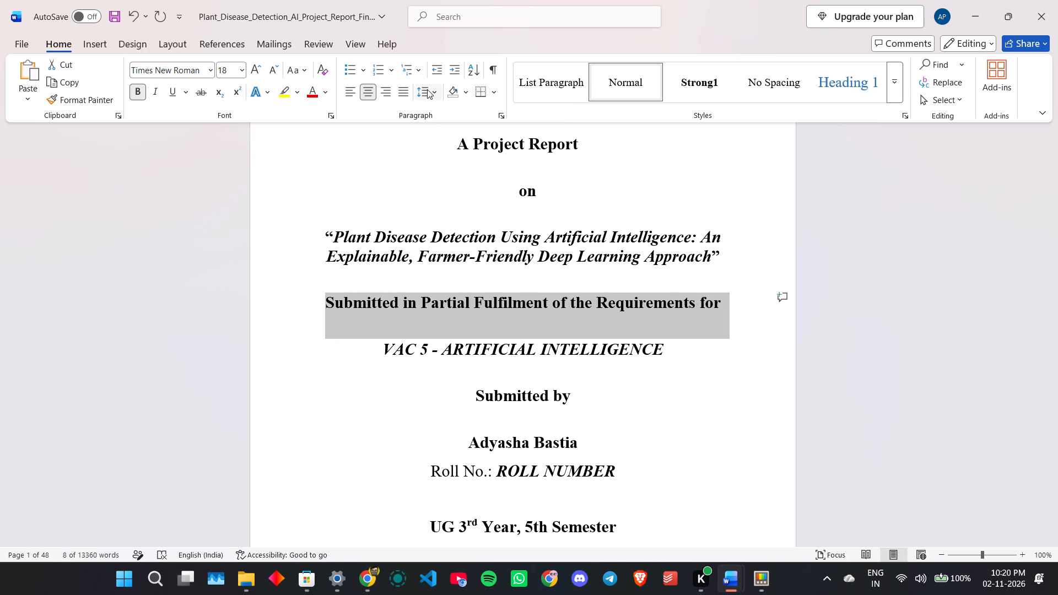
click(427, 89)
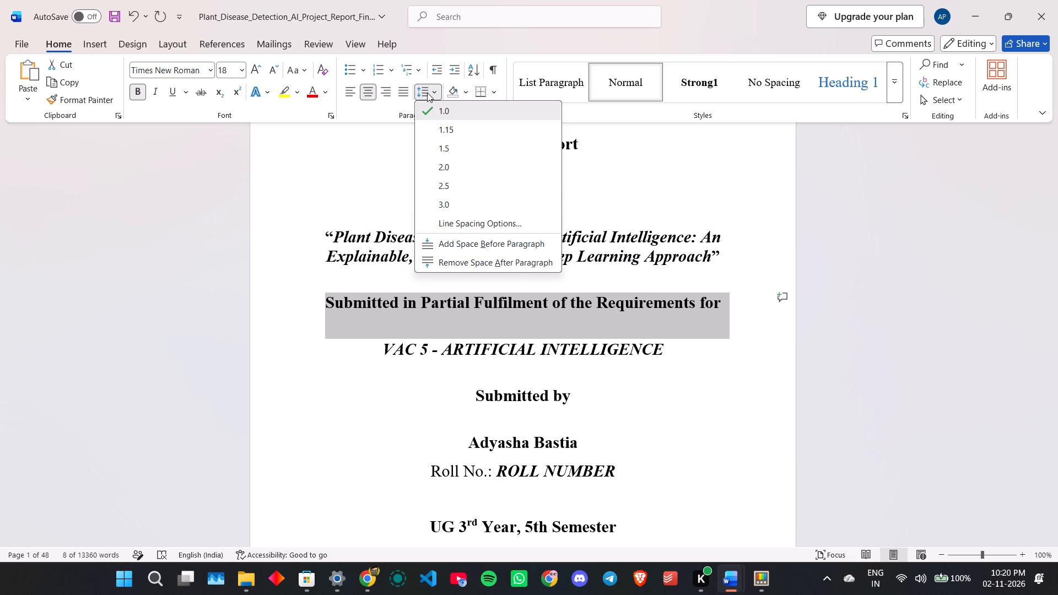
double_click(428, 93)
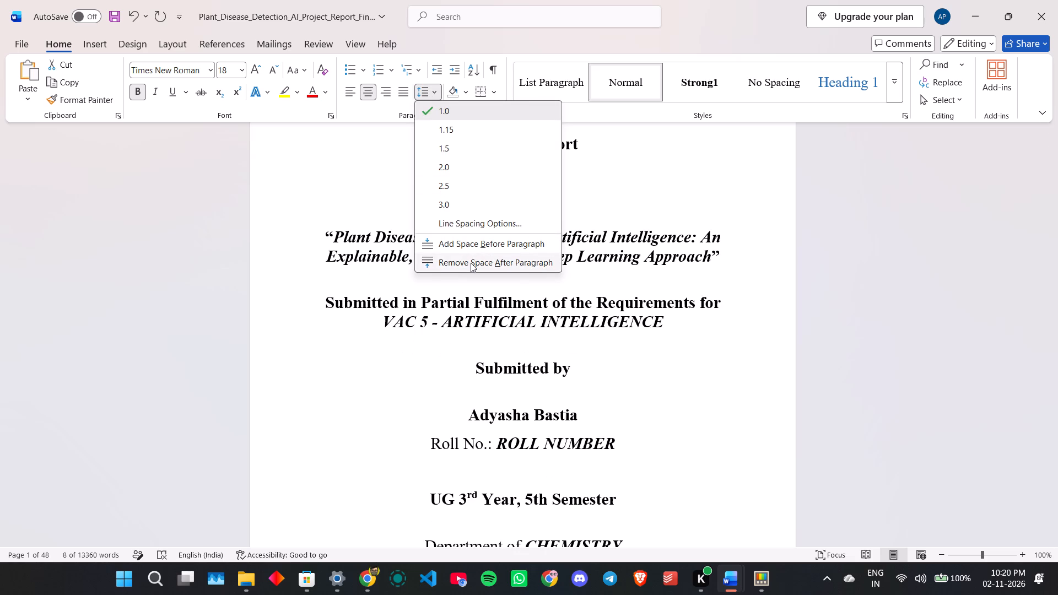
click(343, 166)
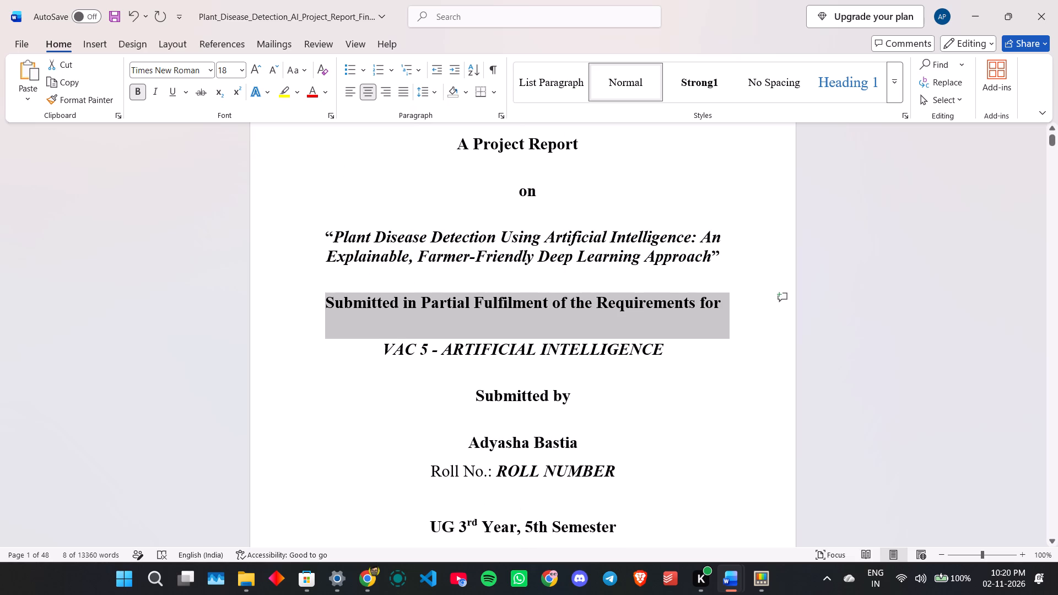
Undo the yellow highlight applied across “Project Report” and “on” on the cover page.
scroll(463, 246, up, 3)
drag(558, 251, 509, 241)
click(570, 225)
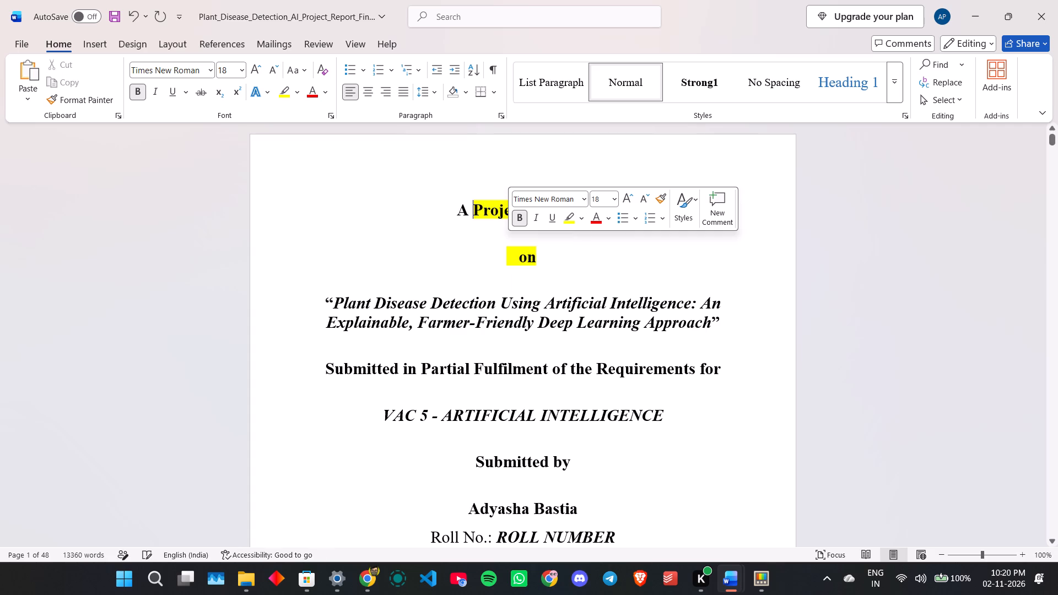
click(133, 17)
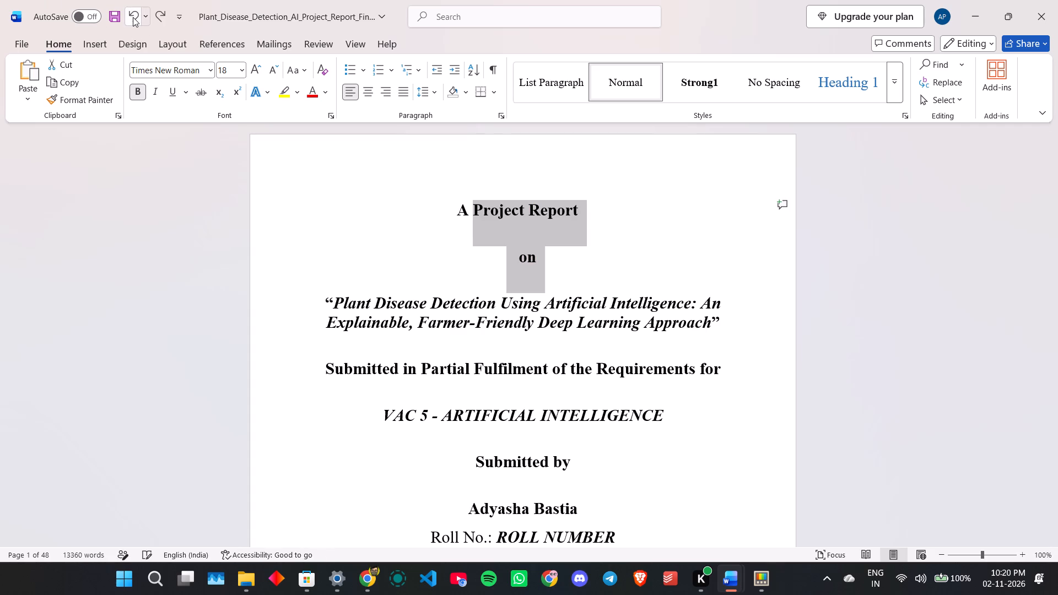
Remove the space after the “A Project Report” paragraph on the cover page so “on” sits directly below it.
click(505, 245)
drag(582, 218, 460, 209)
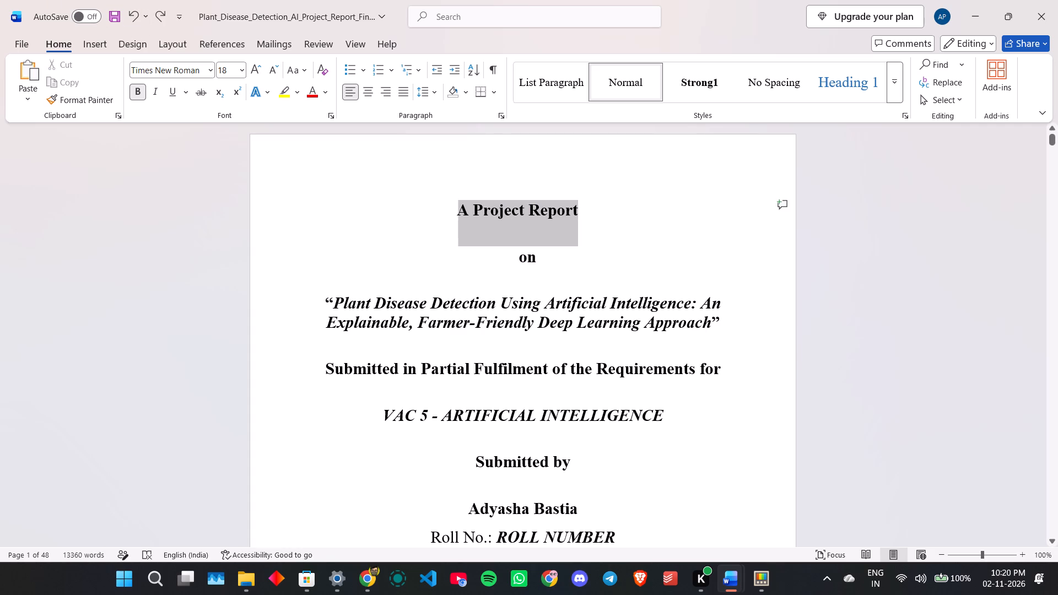
drag(460, 209, 457, 209)
click(432, 97)
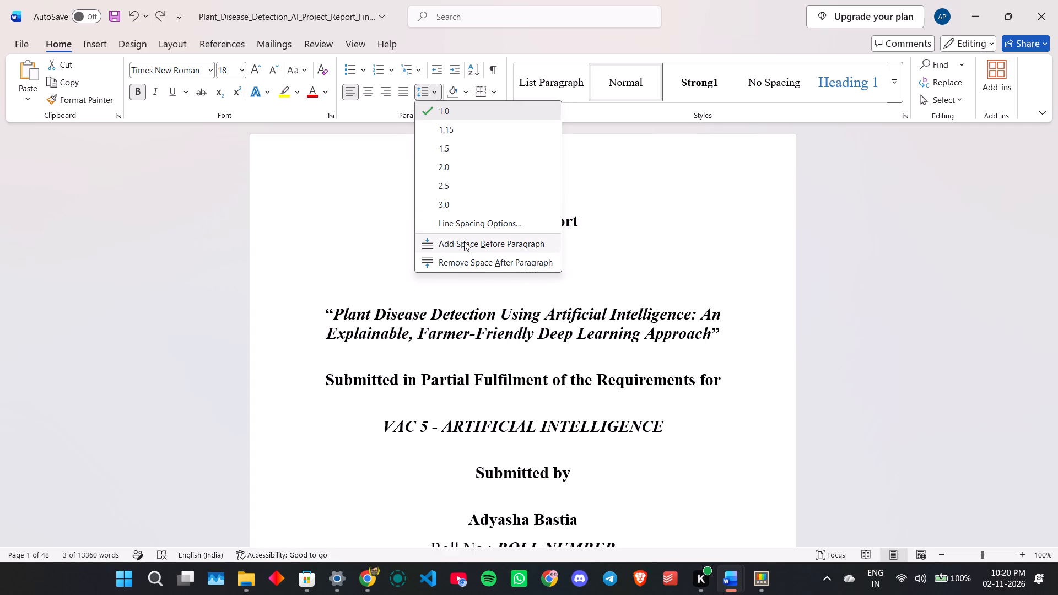
click(463, 263)
click(570, 242)
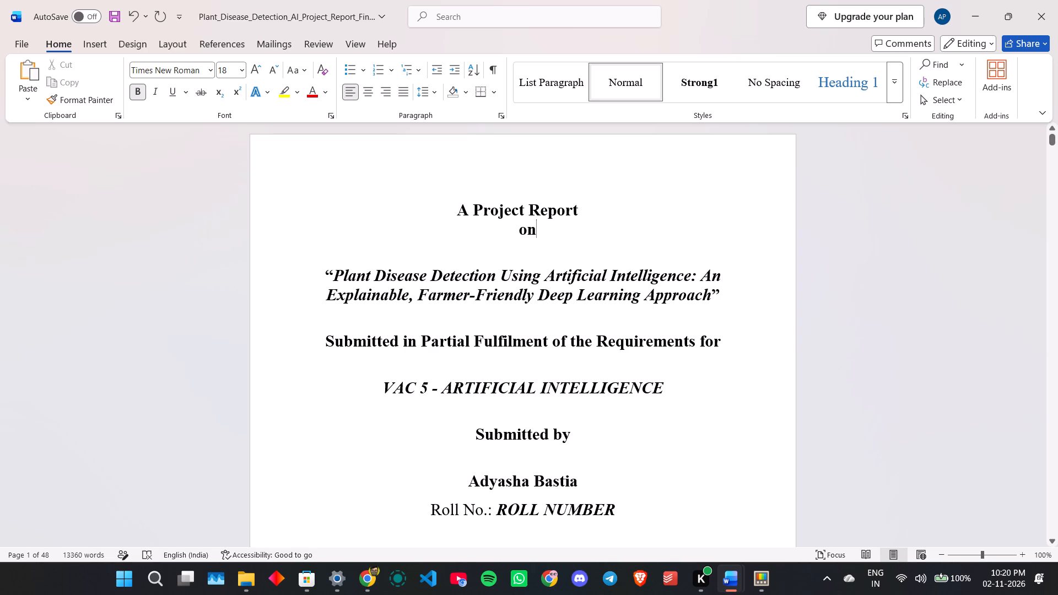
Tighten the paragraph spacing from “on” through the report title and “Submitted in Partial Fulfilment” lines down to “VAC 5 - ARTIFICIAL INTELLIGENCE”.
drag(674, 391, 312, 280)
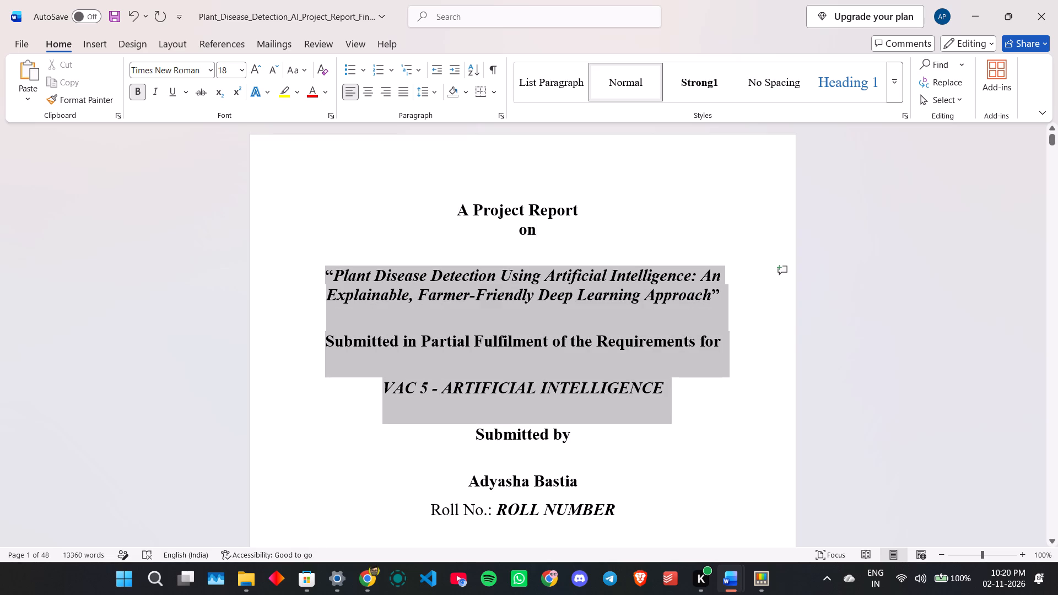
drag(312, 280, 315, 247)
click(432, 90)
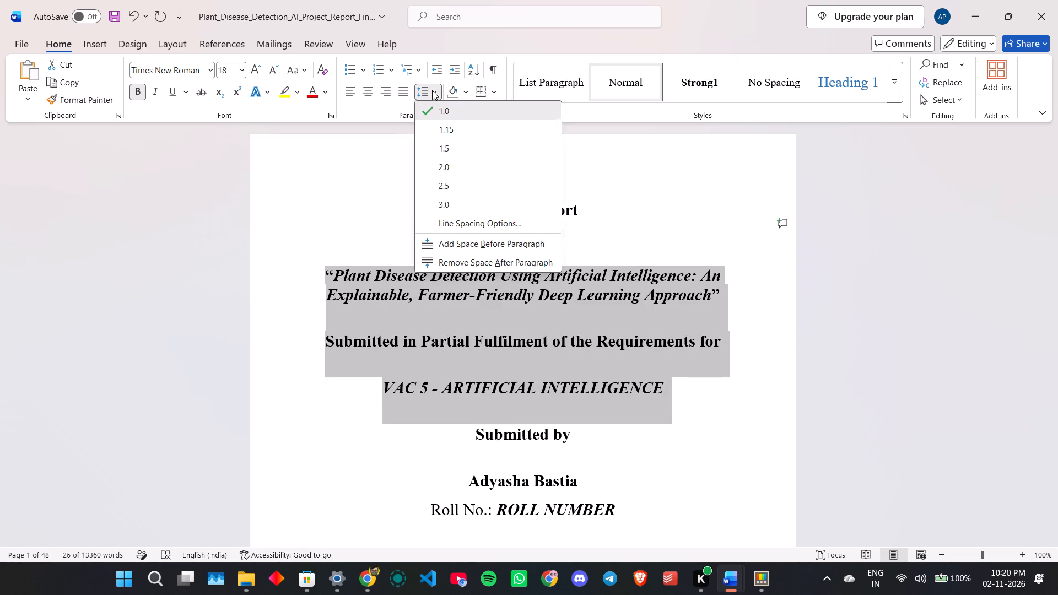
Remove the space after the selected cover page paragraphs, from the report title through “VAC 5 - ARTIFICIAL INTELLIGENCE”.
click(477, 259)
click(603, 344)
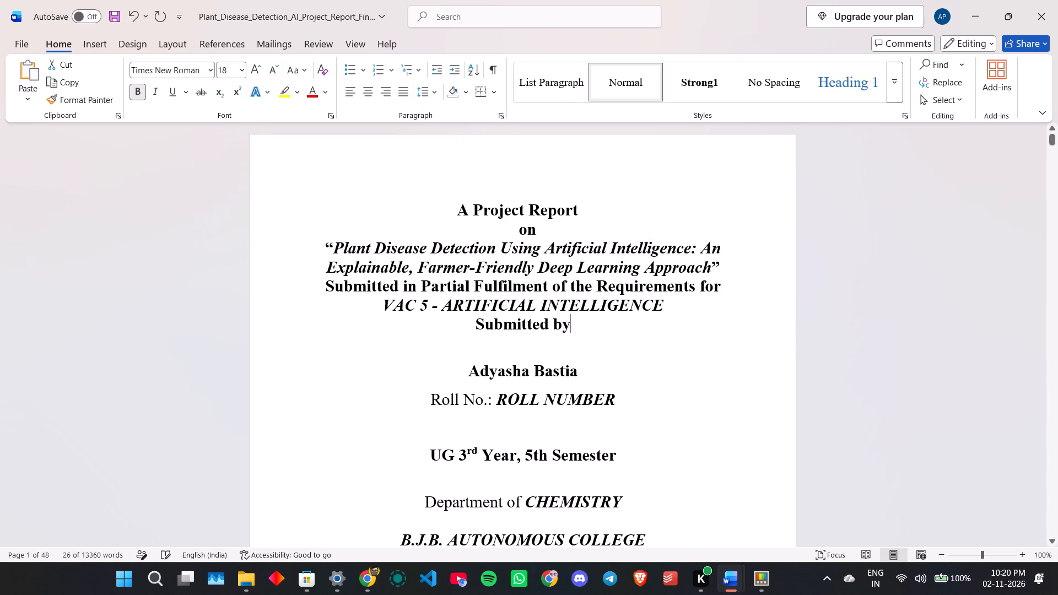
Insert seven blank lines between “VAC 5 - ARTIFICIAL INTELLIGENCE” and “Submitted by” on the cover page.
scroll(639, 328, down, 2)
scroll(638, 327, up, 4)
click(679, 298)
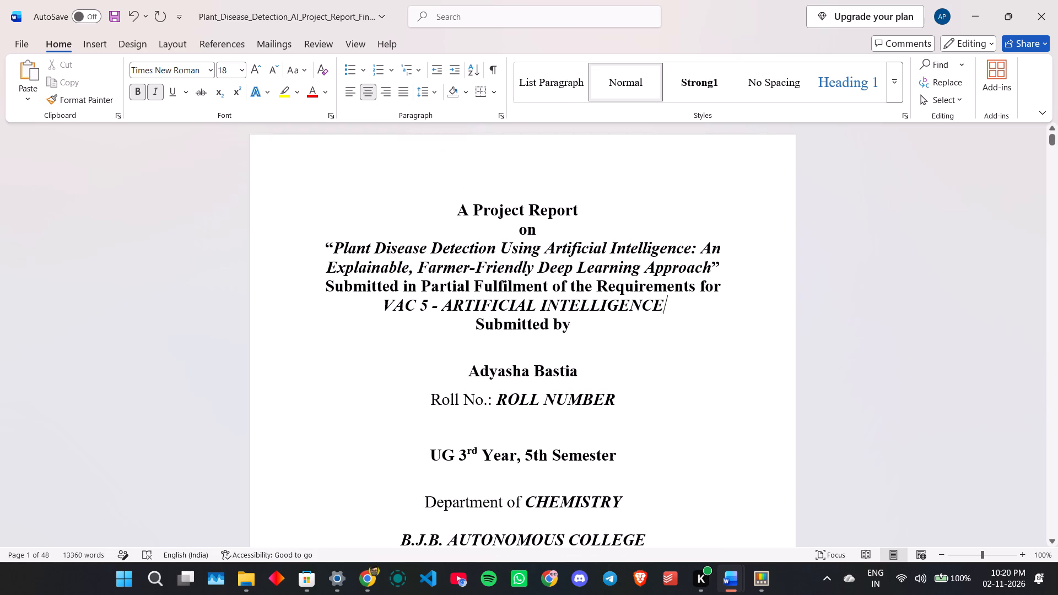
key(Return)
key(Return)
key(Return)
key(Return)
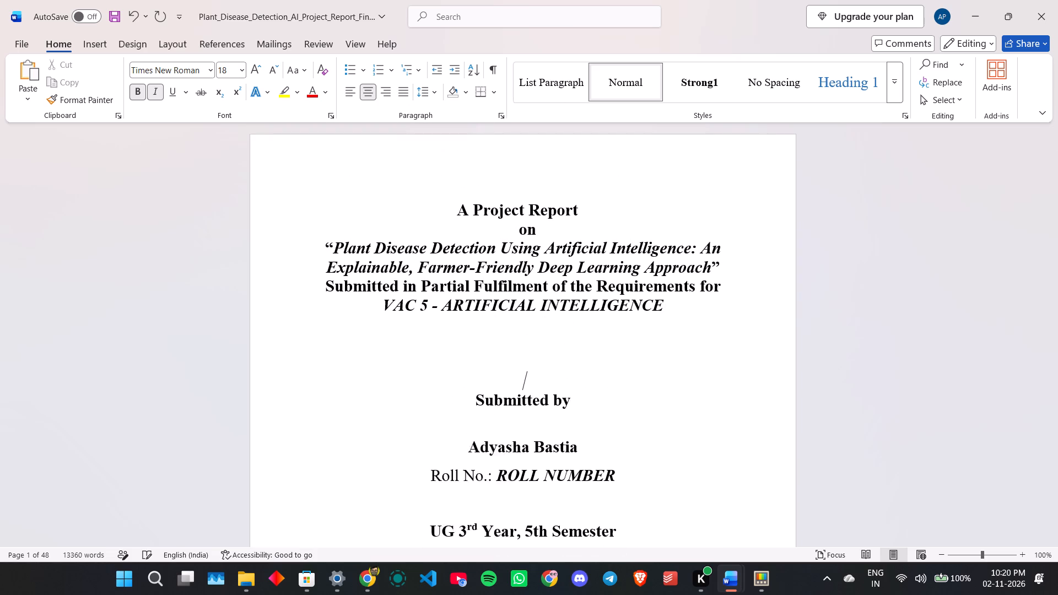
key(Return)
key(Return)
key(Return)
scroll(545, 344, down, 7)
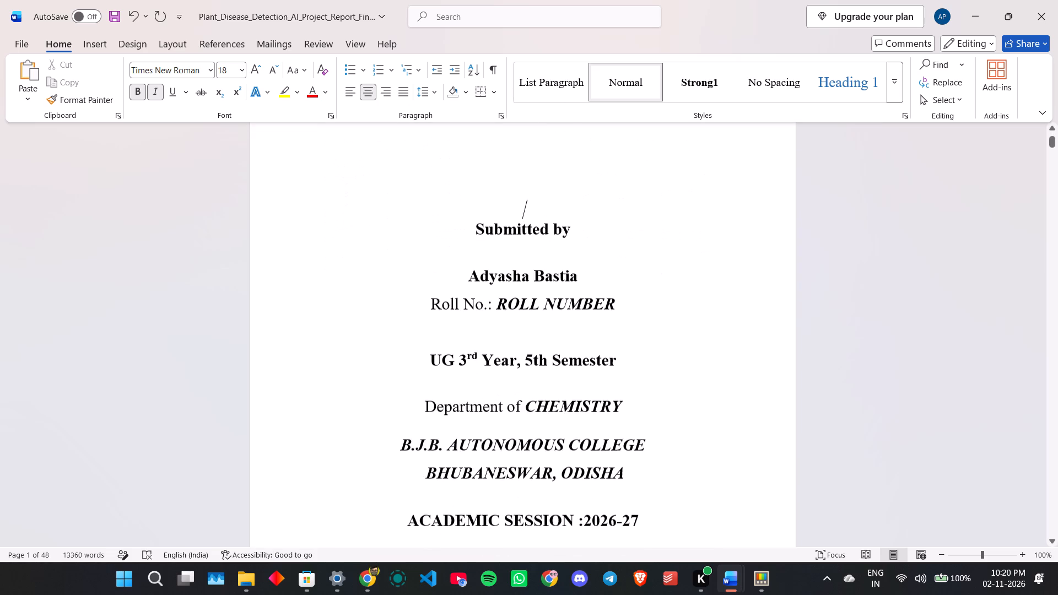
Delete five of the blank lines above “Submitted by”, leaving two below “VAC 5 - ARTIFICIAL INTELLIGENCE”.
scroll(574, 352, down, 6)
scroll(574, 353, up, 12)
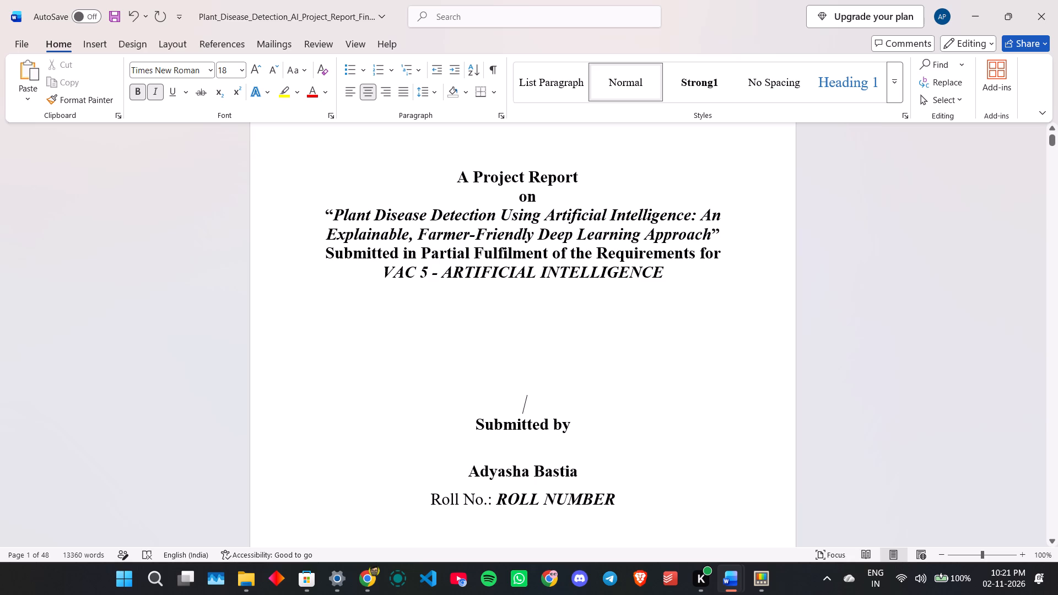
key(BackSpace)
key(BackSpace)
key(BackSpace)
key(BackSpace)
key(BackSpace)
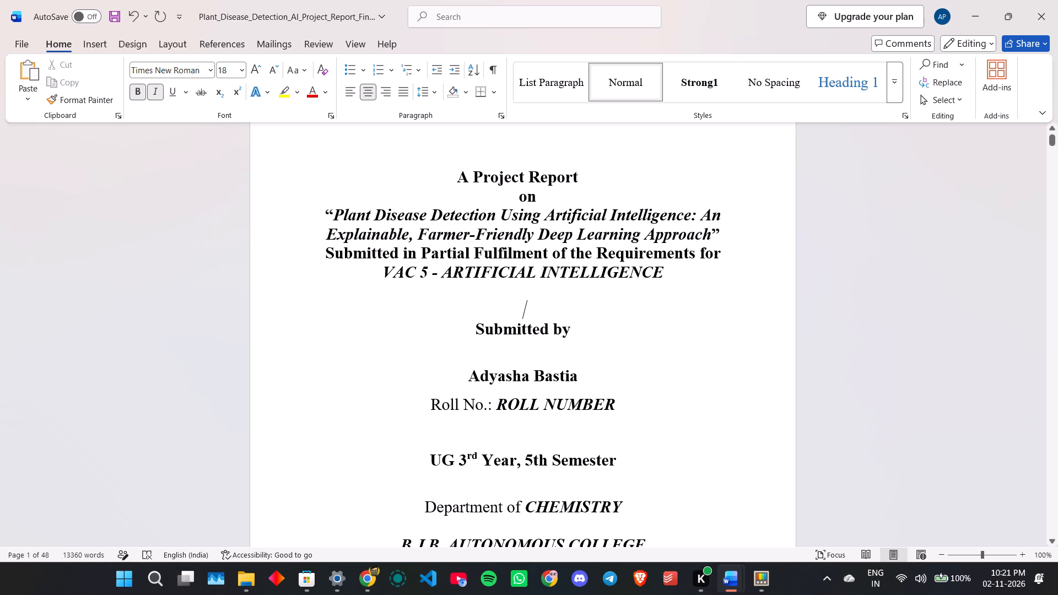
Insert one blank line above “Submitted in Partial Fulfilment of the Requirements for” and one above “VAC 5 - ARTIFICIAL INTELLIGENCE”.
click(316, 253)
key(Return)
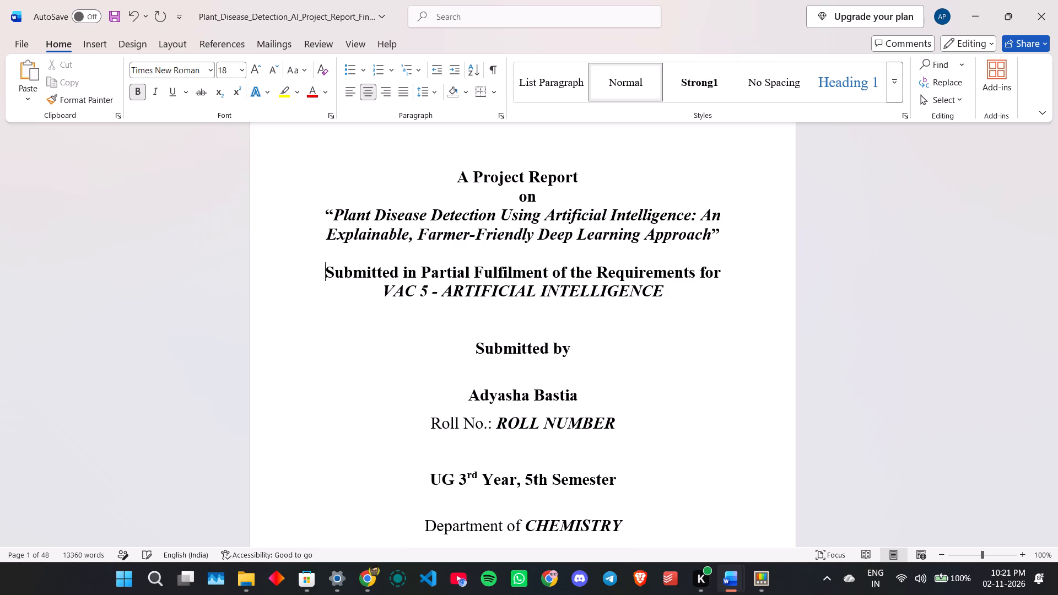
scroll(548, 355, down, 2)
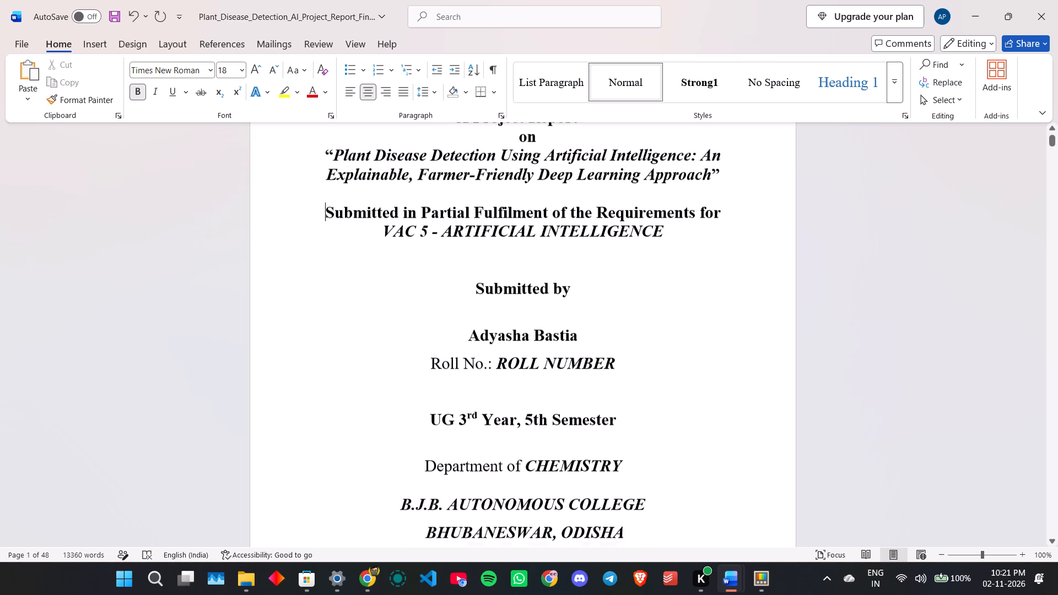
click(380, 224)
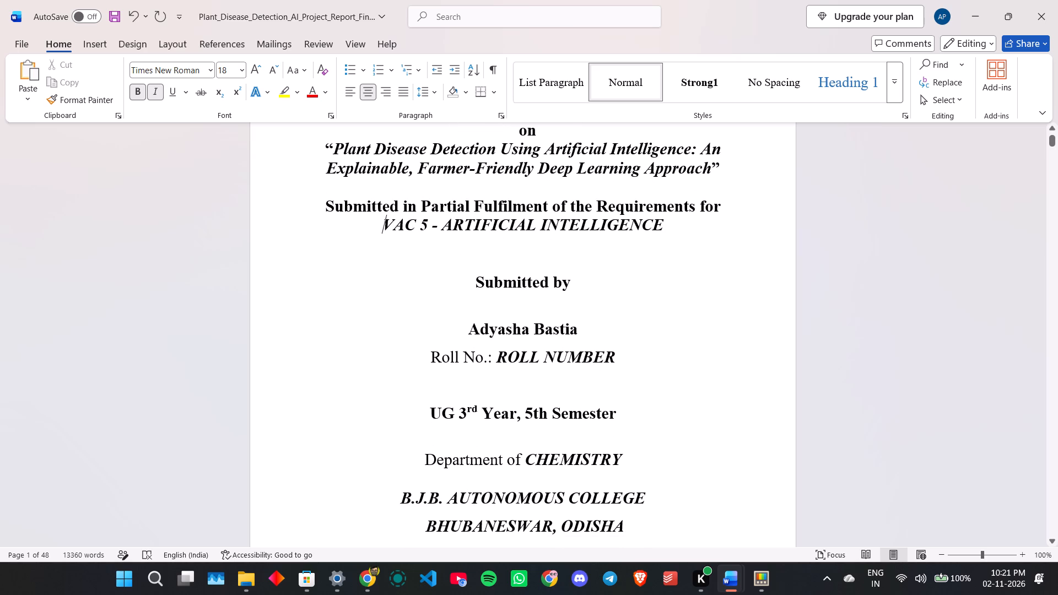
key(Return)
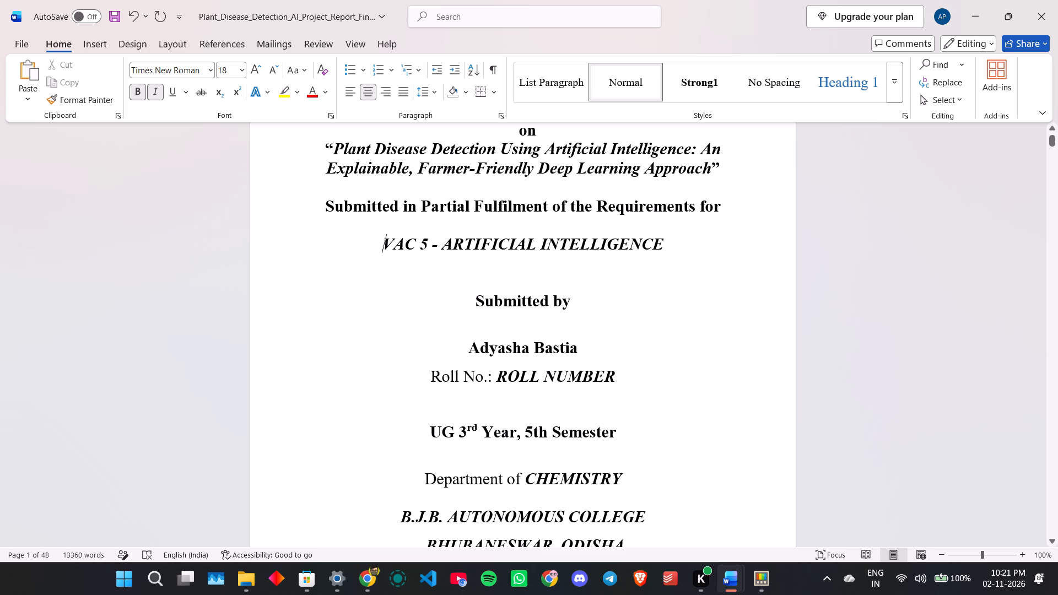
Delete the blank line above “Submitted by” and re-break the text below the “VAC 5 - ARTIFICIAL INTELLIGENCE” line.
click(592, 301)
scroll(473, 299, up, 4)
scroll(492, 347, down, 3)
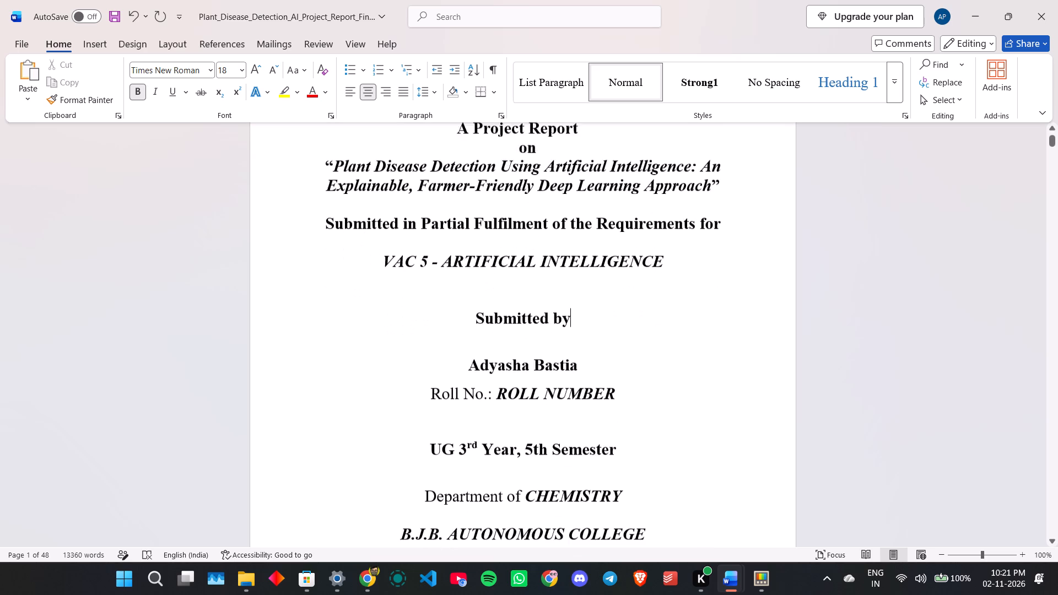
scroll(507, 332, down, 6)
scroll(509, 328, up, 5)
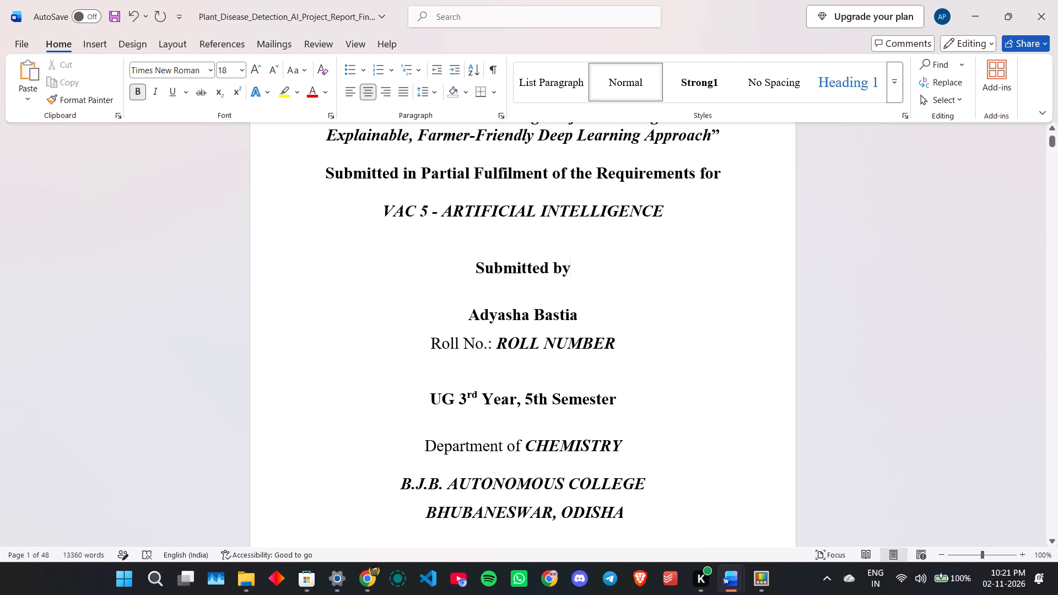
click(478, 274)
key(BackSpace)
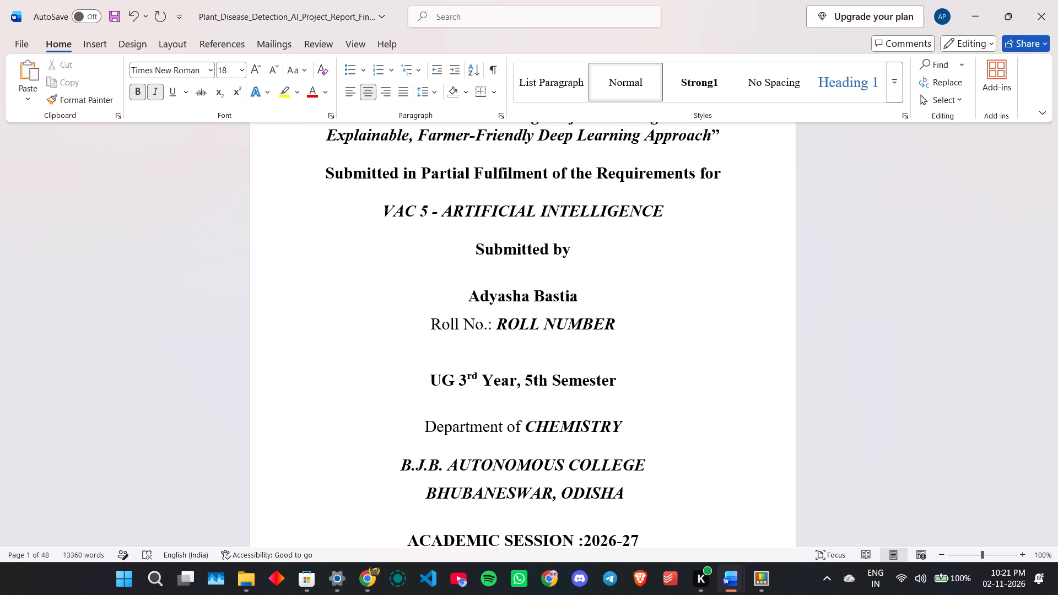
key(BackSpace)
key(Return)
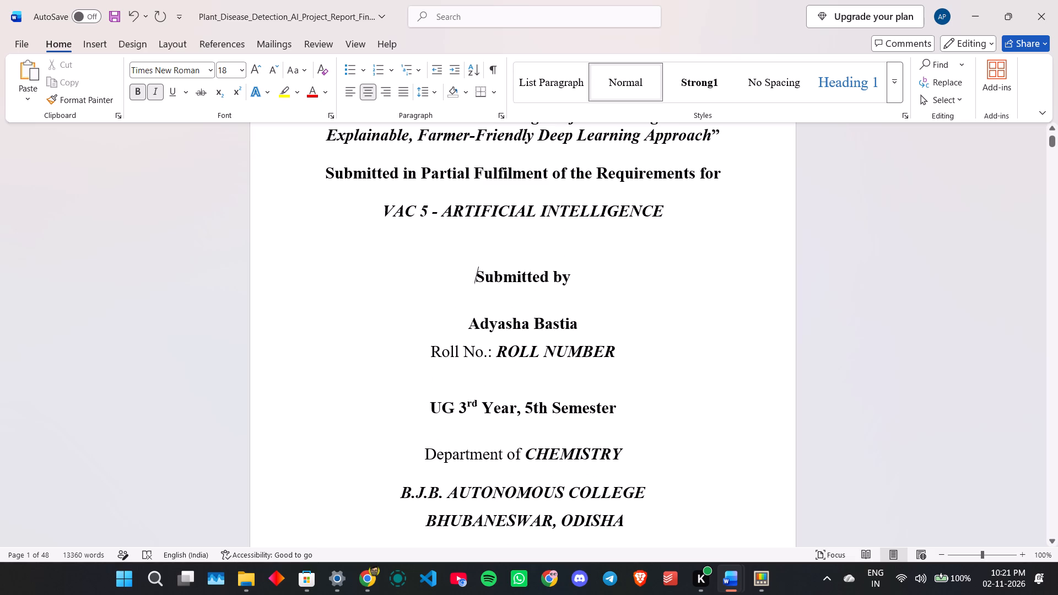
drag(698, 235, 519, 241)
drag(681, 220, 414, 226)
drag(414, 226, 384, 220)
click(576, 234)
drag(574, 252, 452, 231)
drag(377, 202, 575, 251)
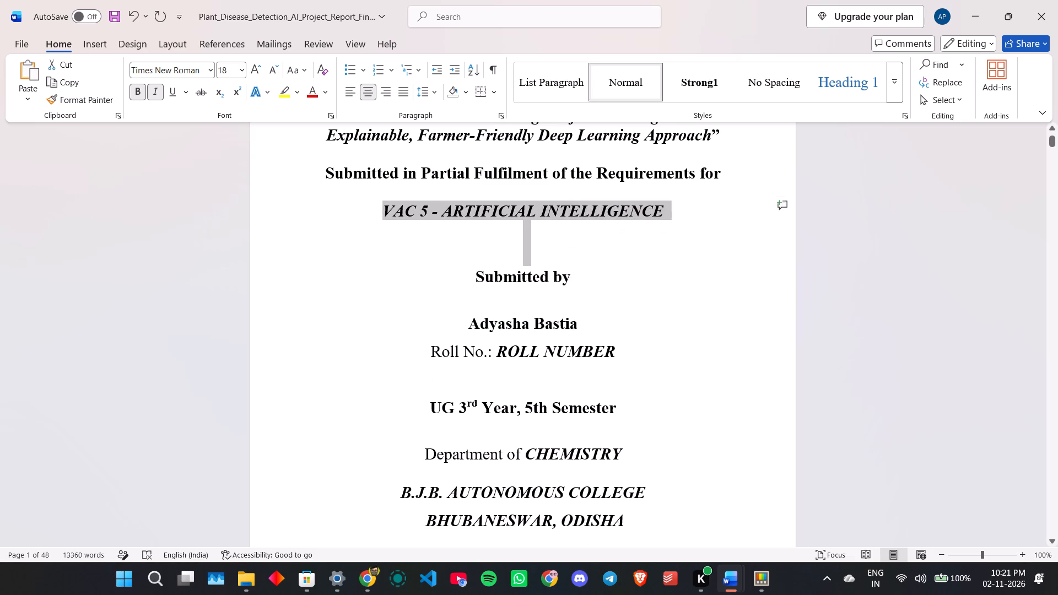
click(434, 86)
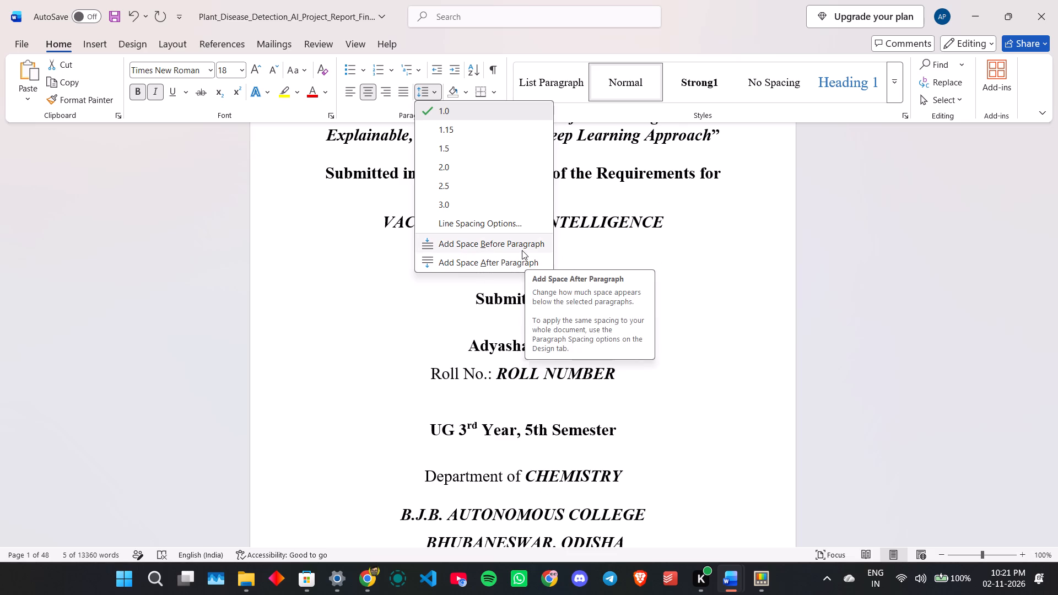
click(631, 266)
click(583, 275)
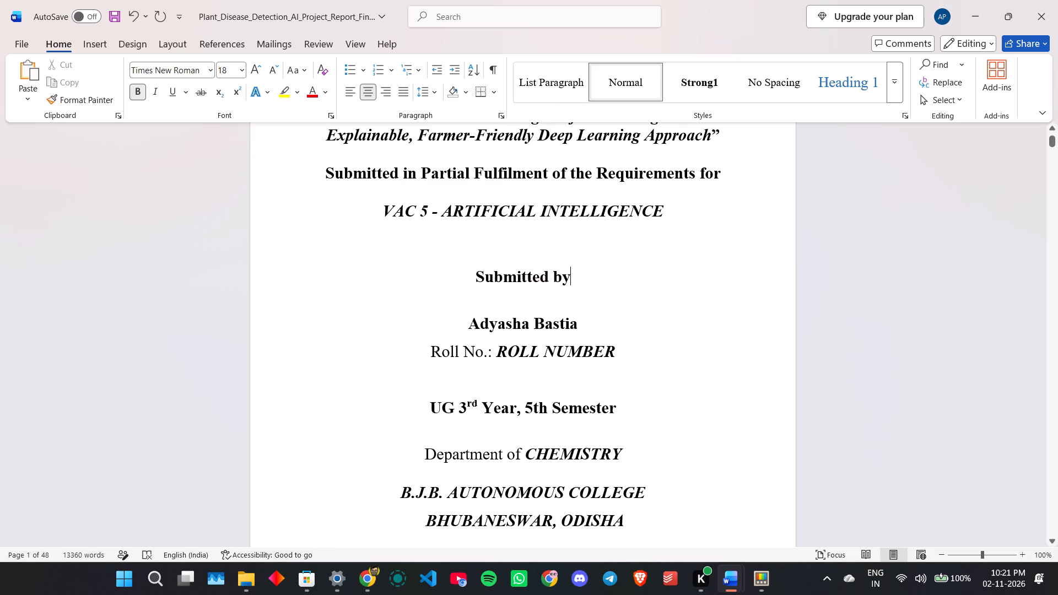
Delete the two blank lines between “VAC 5 - ARTIFICIAL INTELLIGENCE” and “Submitted by” on the cover page.
click(471, 274)
click(514, 254)
key(BackSpace)
key(BackSpace)
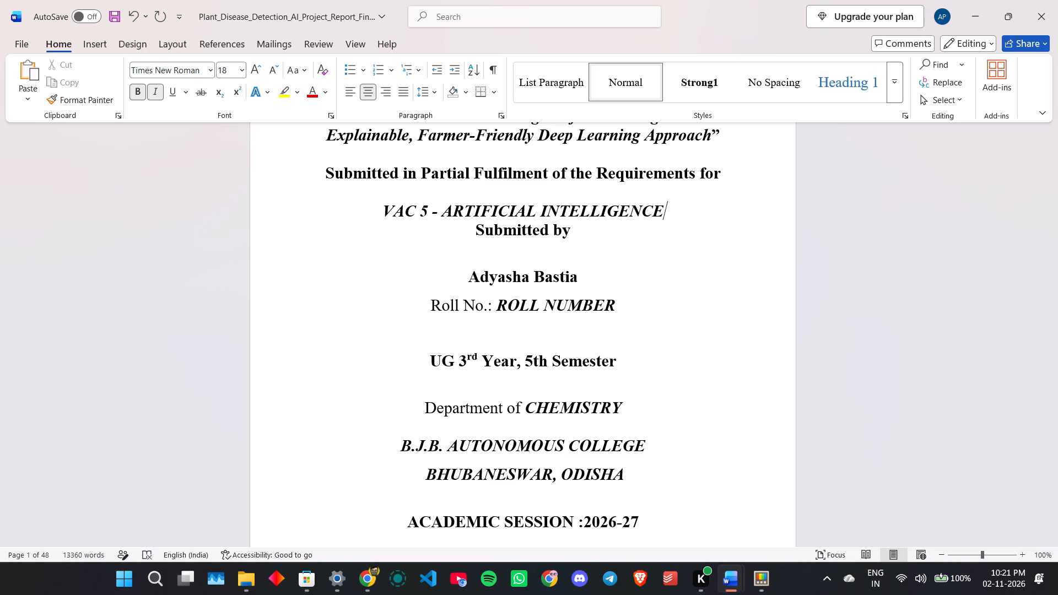
Set the line spacing of the “VAC 5 - ARTIFICIAL INTELLIGENCE” line to 1.5.
drag(674, 217, 424, 223)
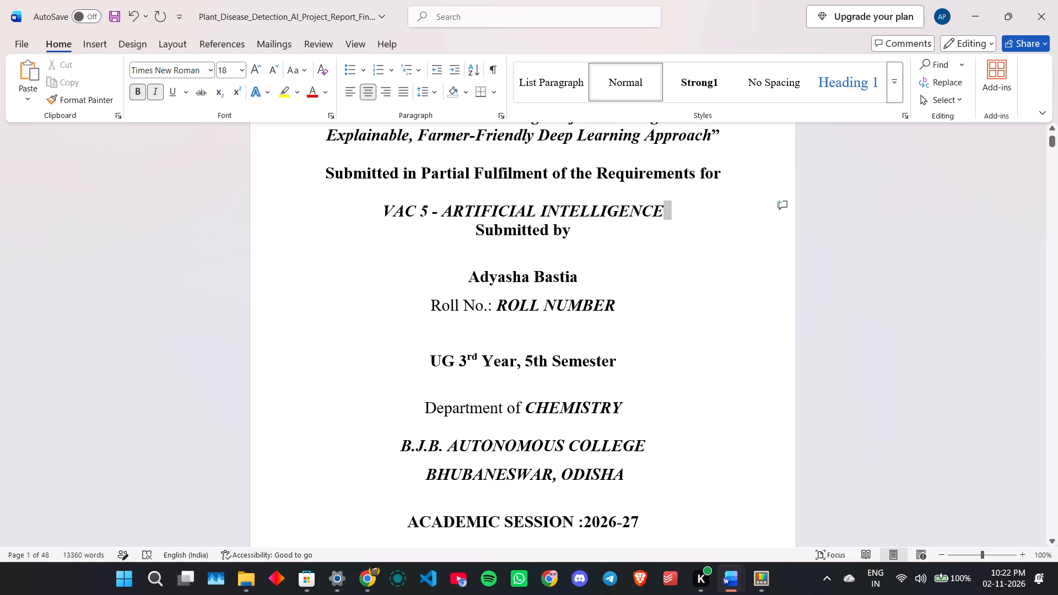
drag(424, 223, 381, 210)
click(432, 95)
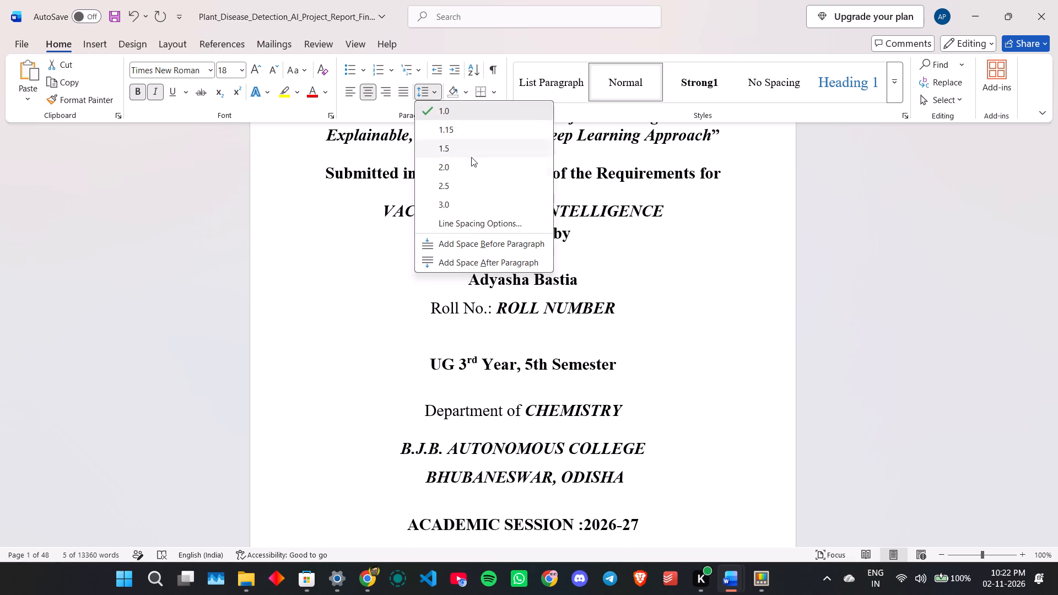
click(457, 156)
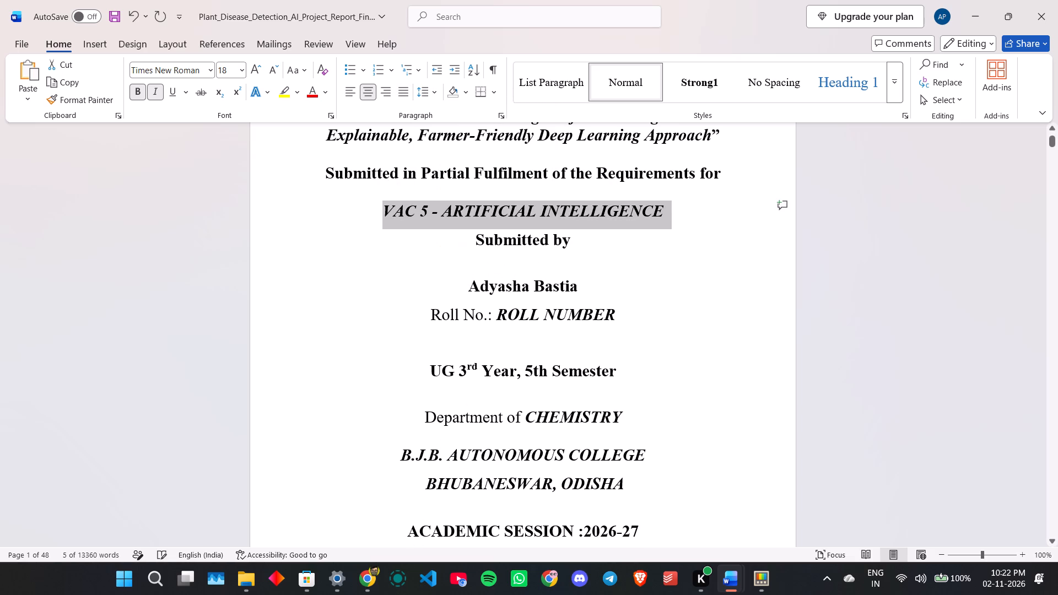
Remove the space after the “Submitted by” paragraph so the student's name sits directly below it.
click(615, 275)
drag(591, 271, 533, 263)
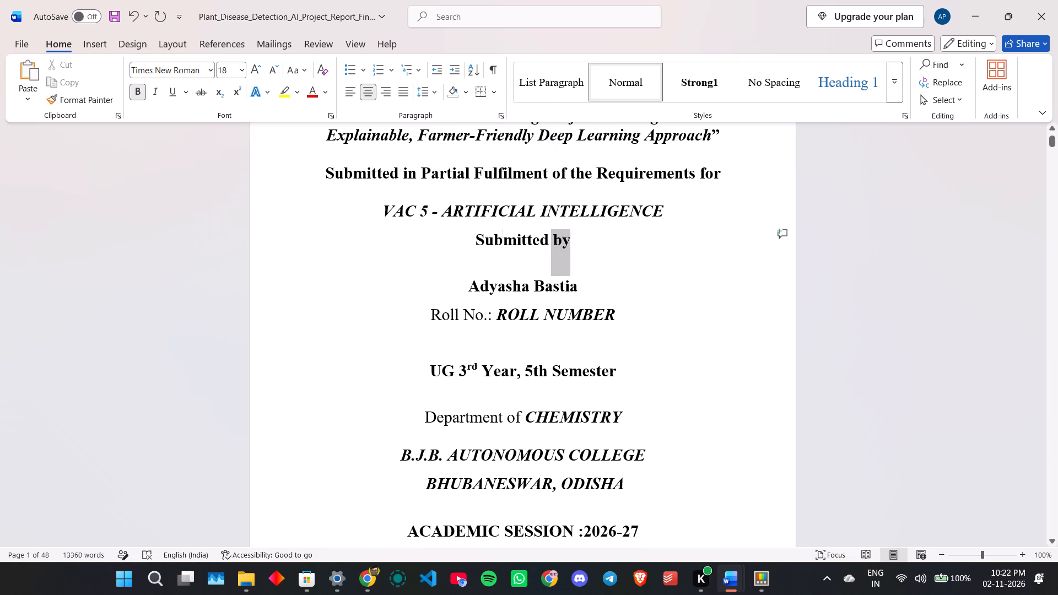
drag(533, 263, 492, 260)
click(433, 93)
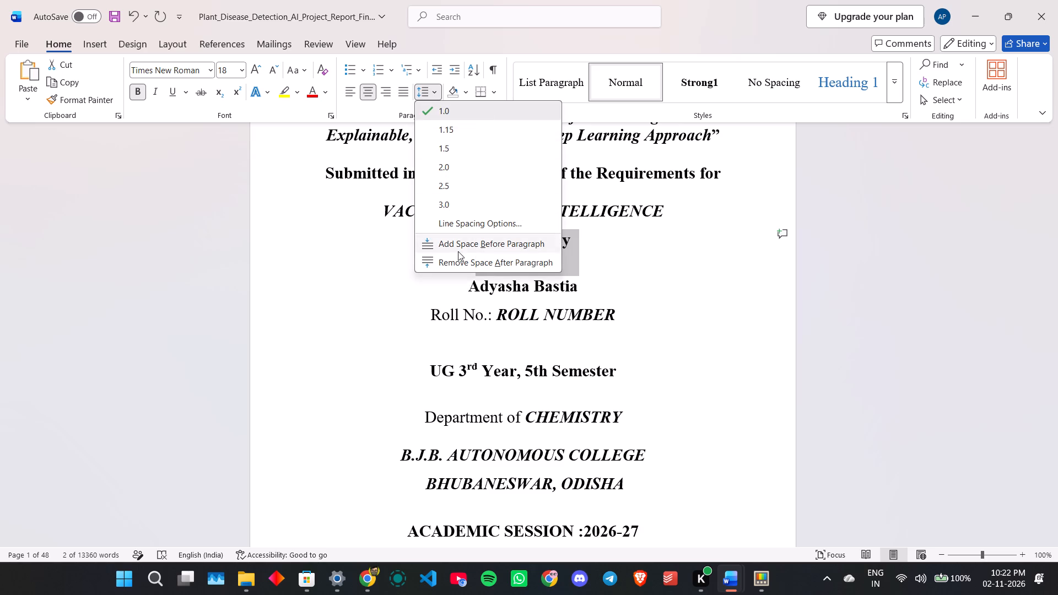
click(458, 259)
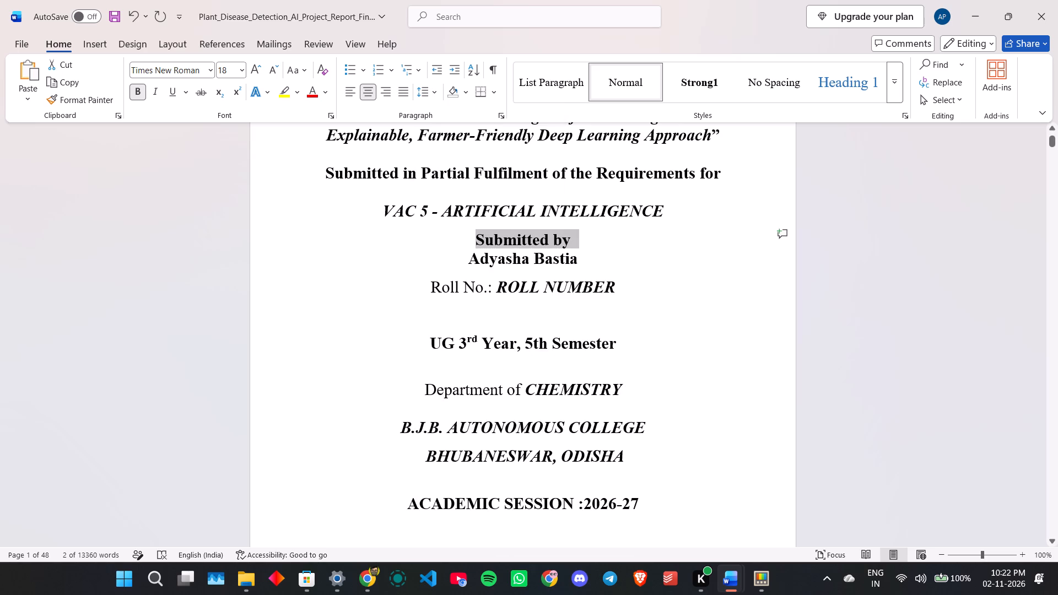
Set the student's name below “Submitted by” to font size 24.
drag(581, 265, 496, 259)
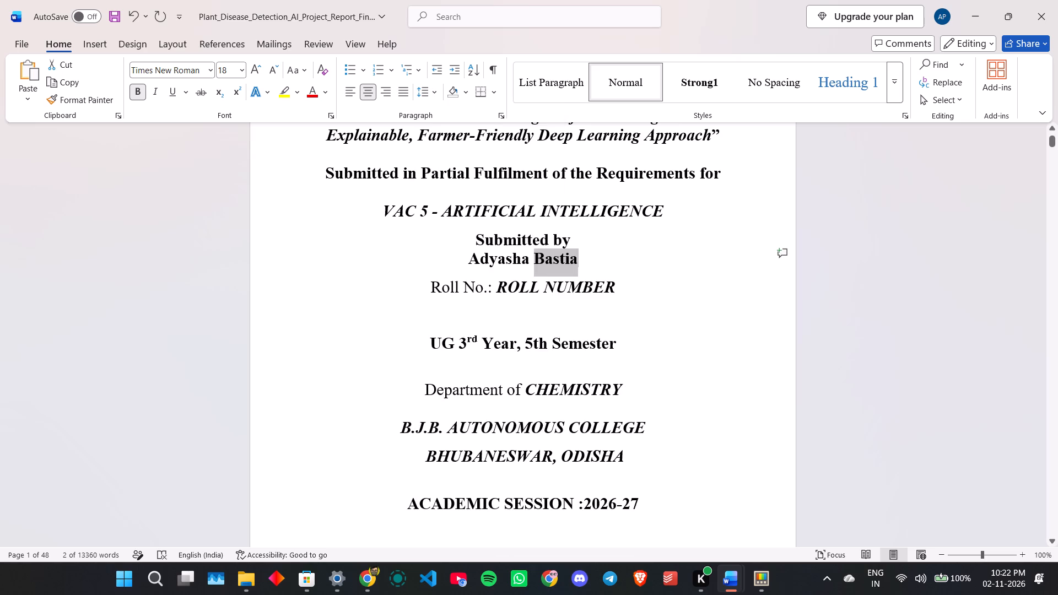
drag(496, 259, 454, 259)
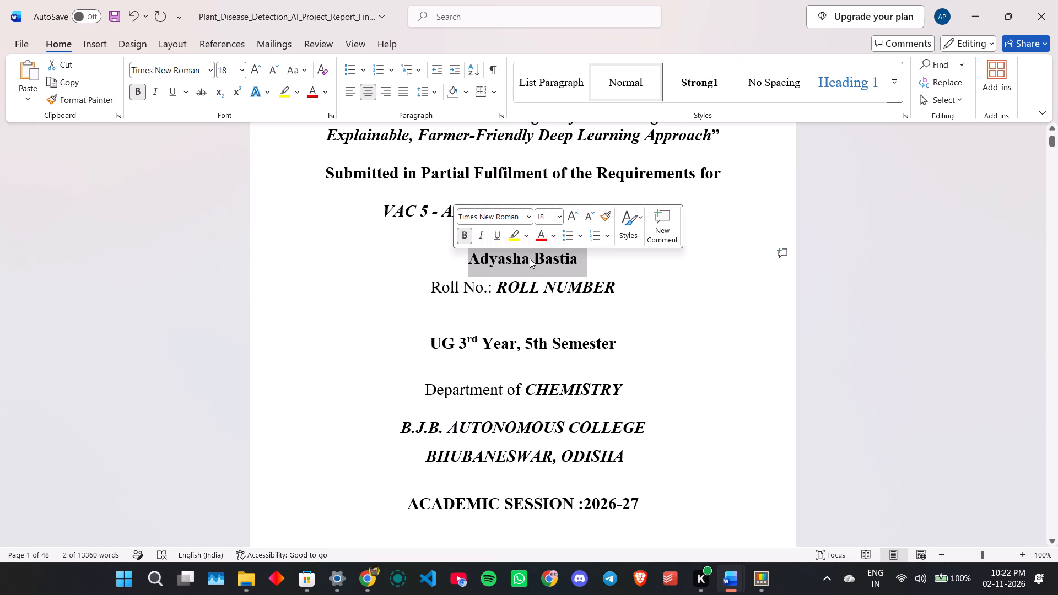
click(241, 73)
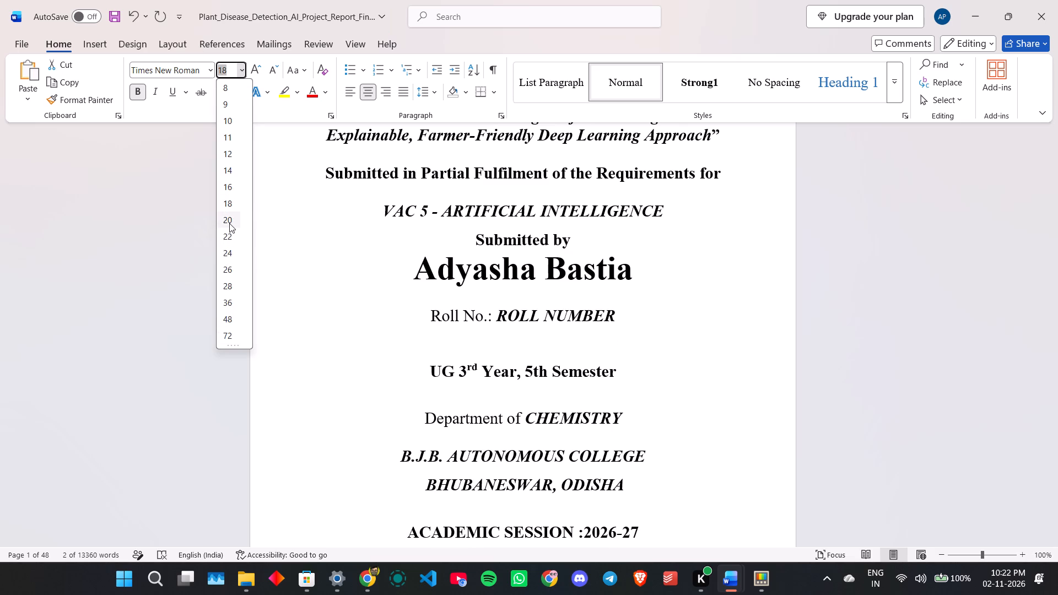
click(229, 252)
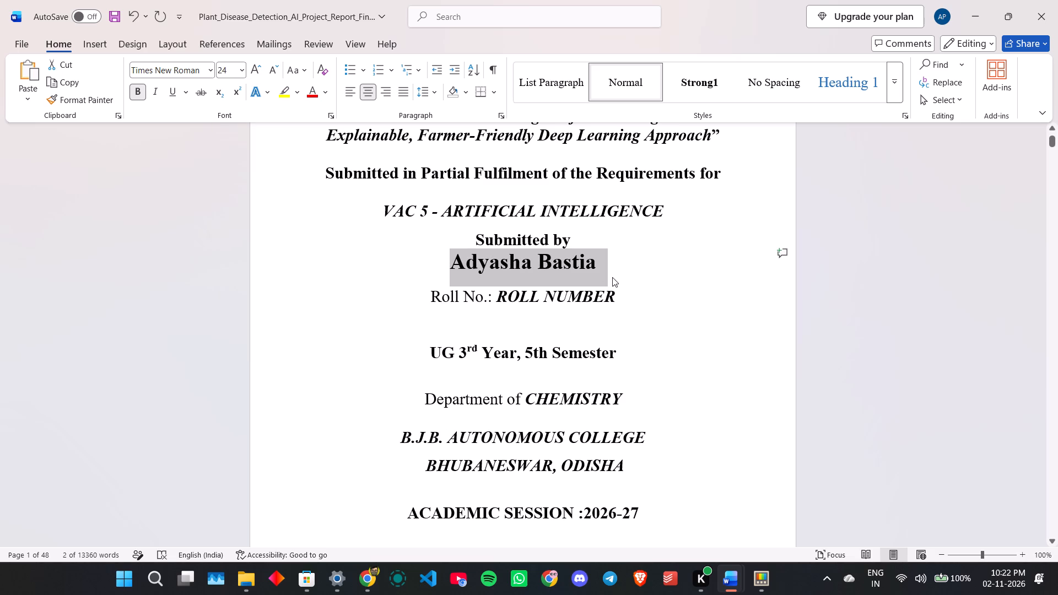
Replace the “ROLL NUMBER” placeholder after “Roll No.:” with the student's roll number.
click(613, 277)
drag(623, 299, 498, 297)
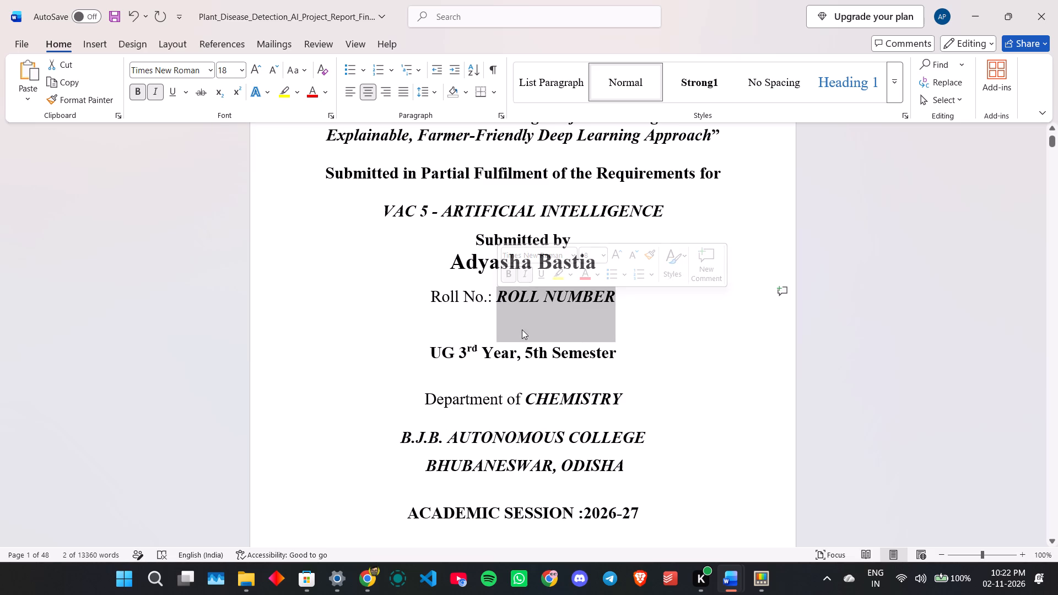
key(BackSpace)
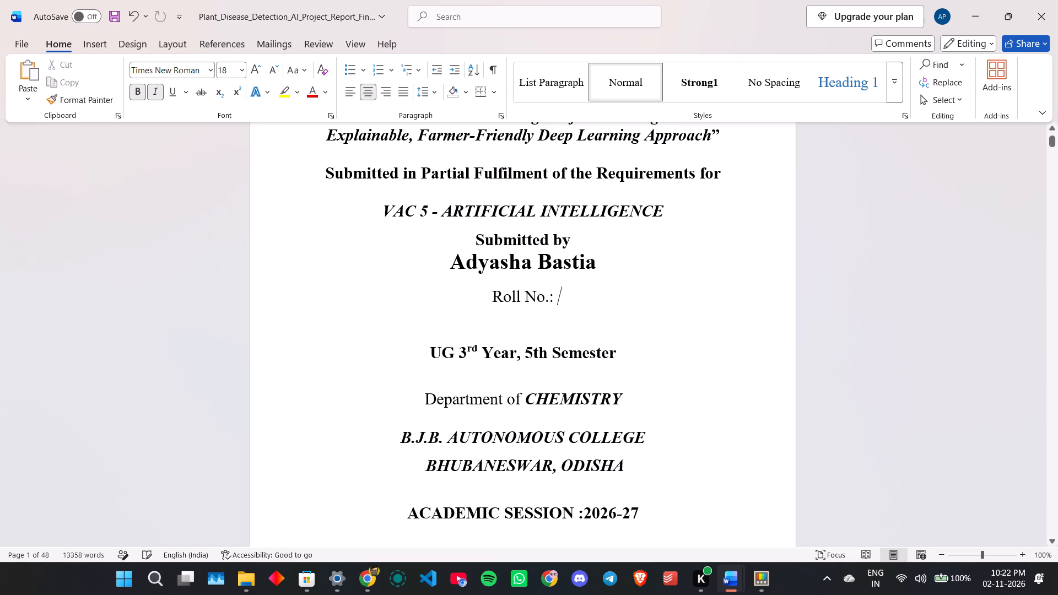
text(13)
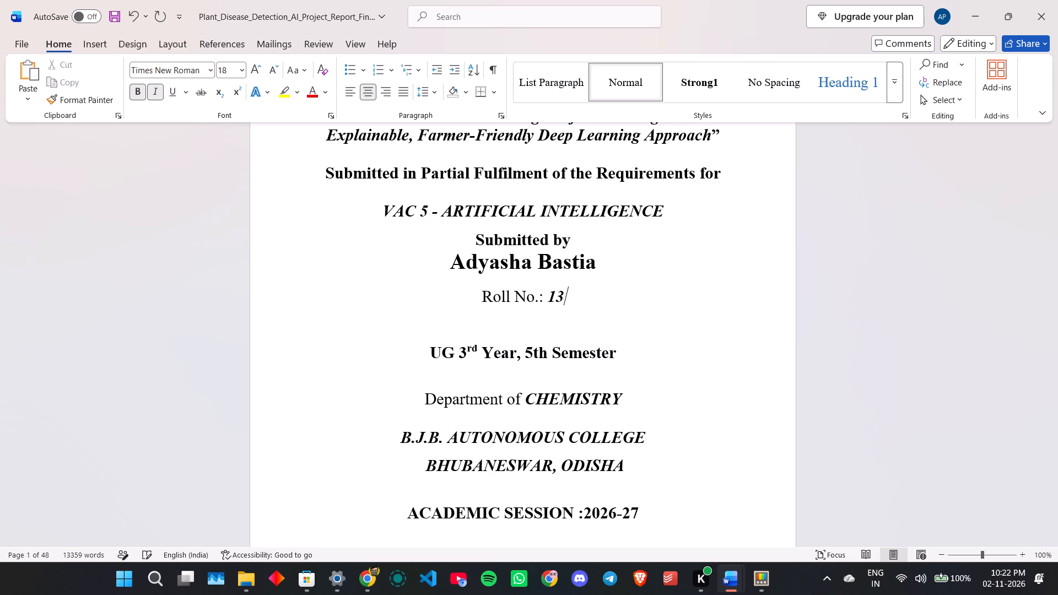
Switch to Google Chrome and begin a Google search on the new tab page.
click(360, 585)
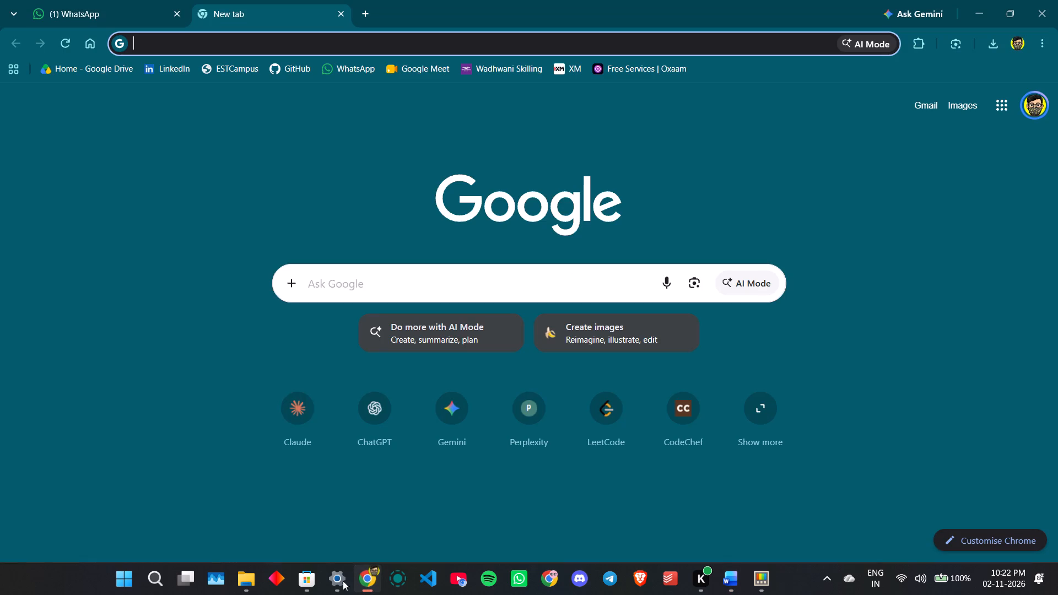
click(323, 278)
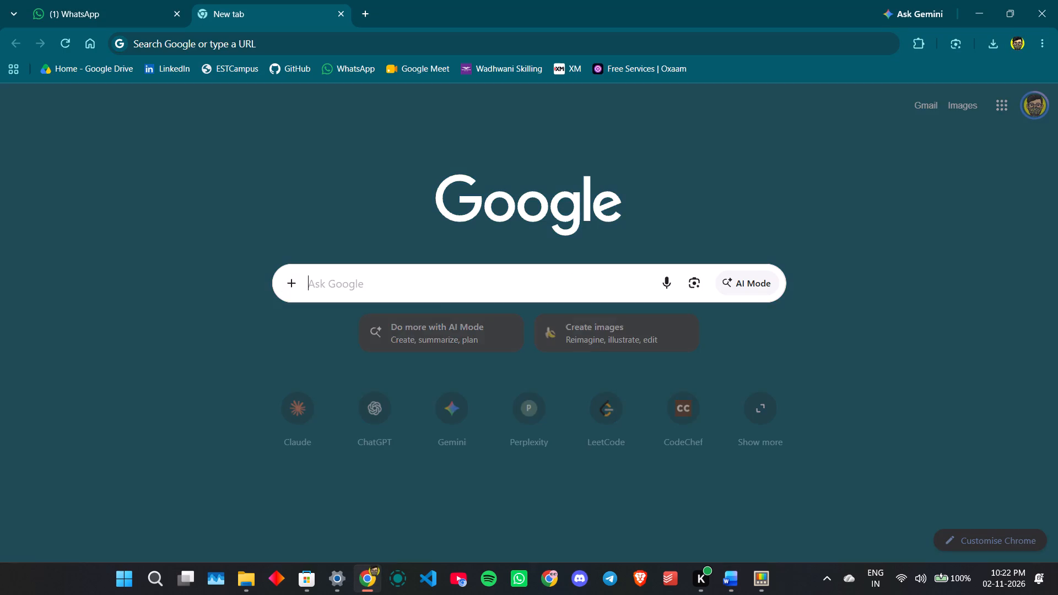
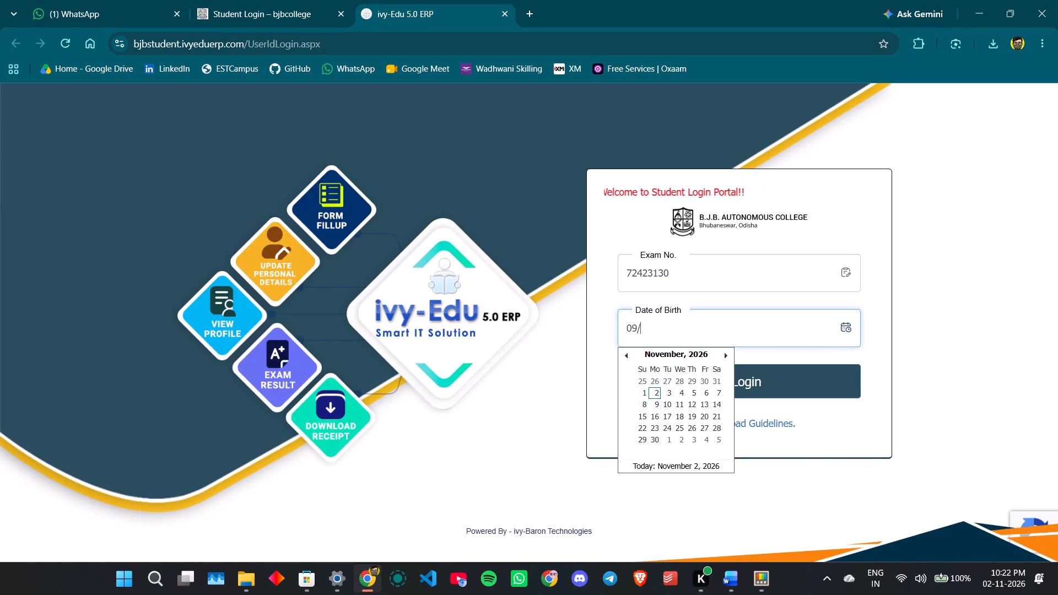
Enter the student's date of birth and log in to the college's student portal.
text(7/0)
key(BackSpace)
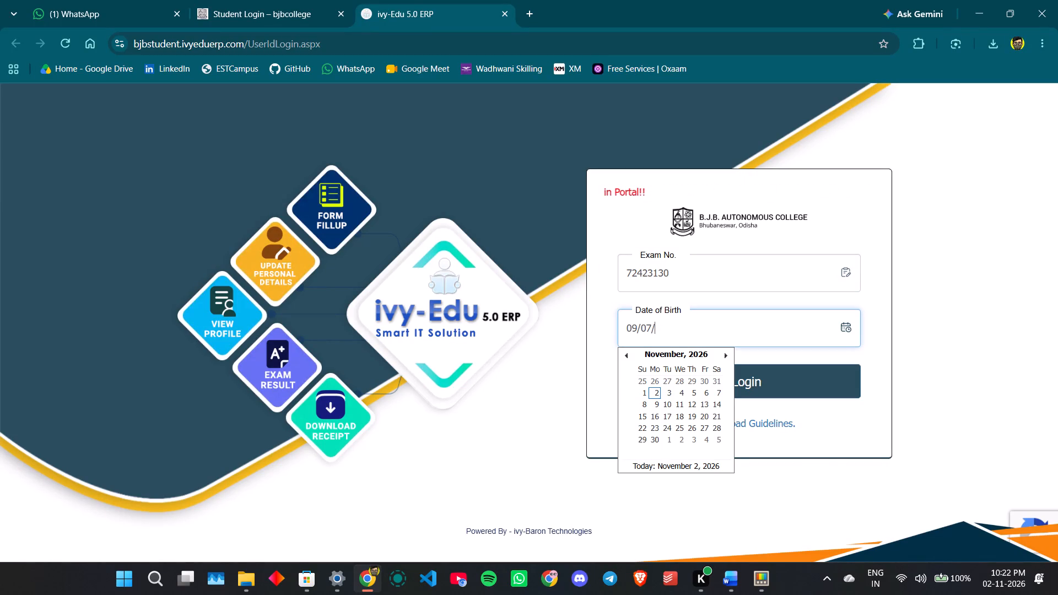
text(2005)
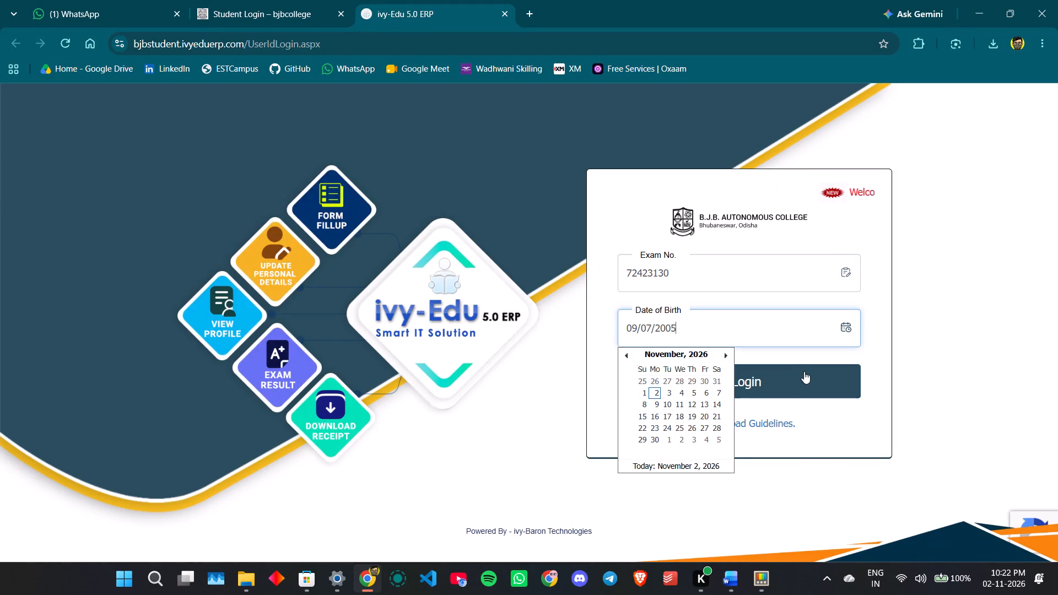
click(804, 371)
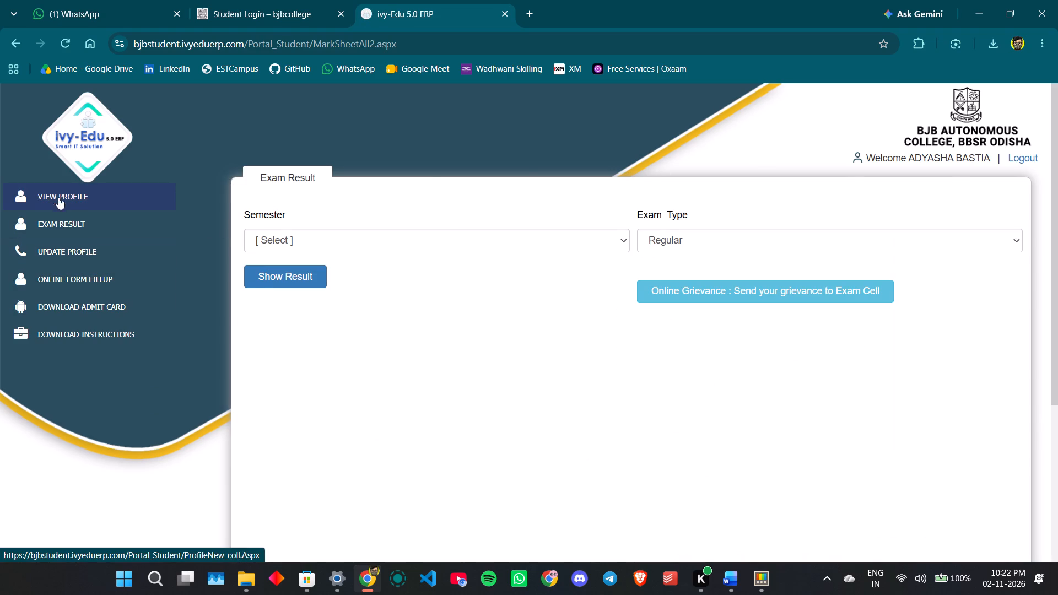
Open the student's profile in the portal and copy the college roll number.
click(90, 306)
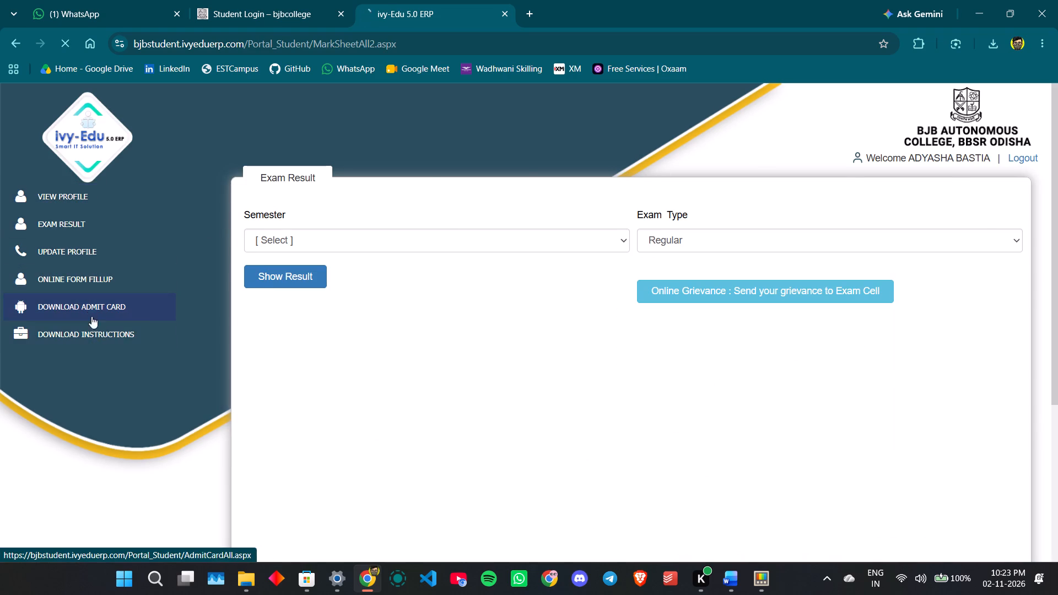
click(84, 192)
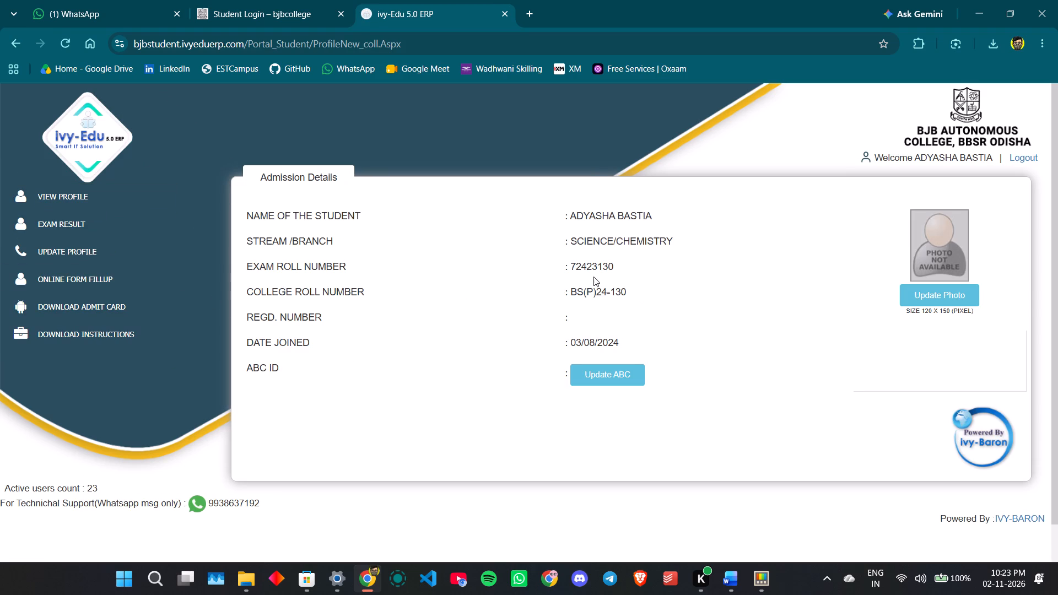
drag(629, 286, 614, 291)
drag(614, 291, 576, 293)
drag(576, 293, 573, 292)
key(ctrl+c)
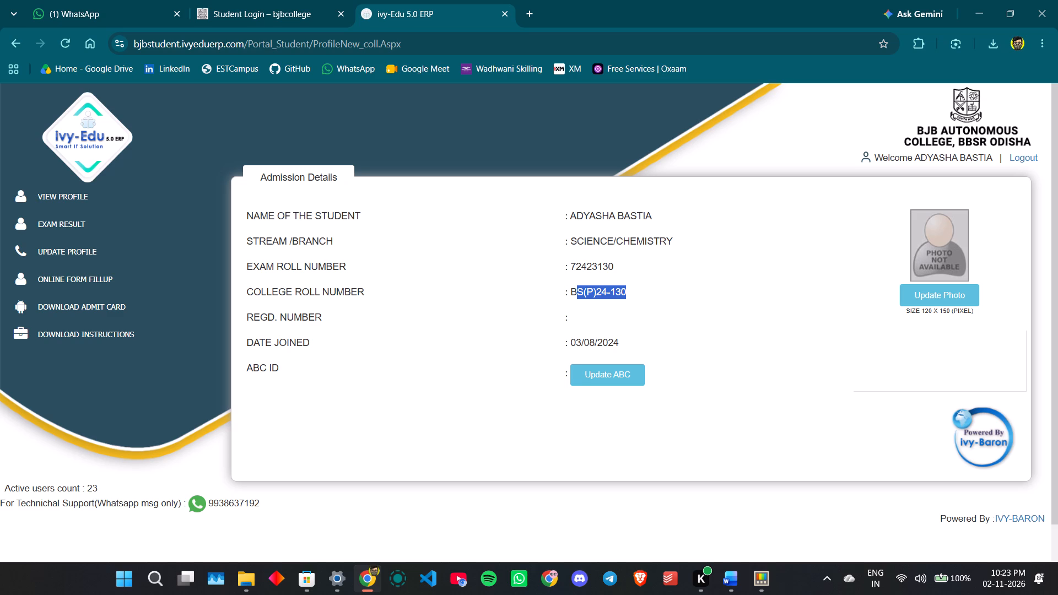
Switch to Word and replace the roll number after “Roll No.:” on the cover page with the copied college roll number.
click(705, 523)
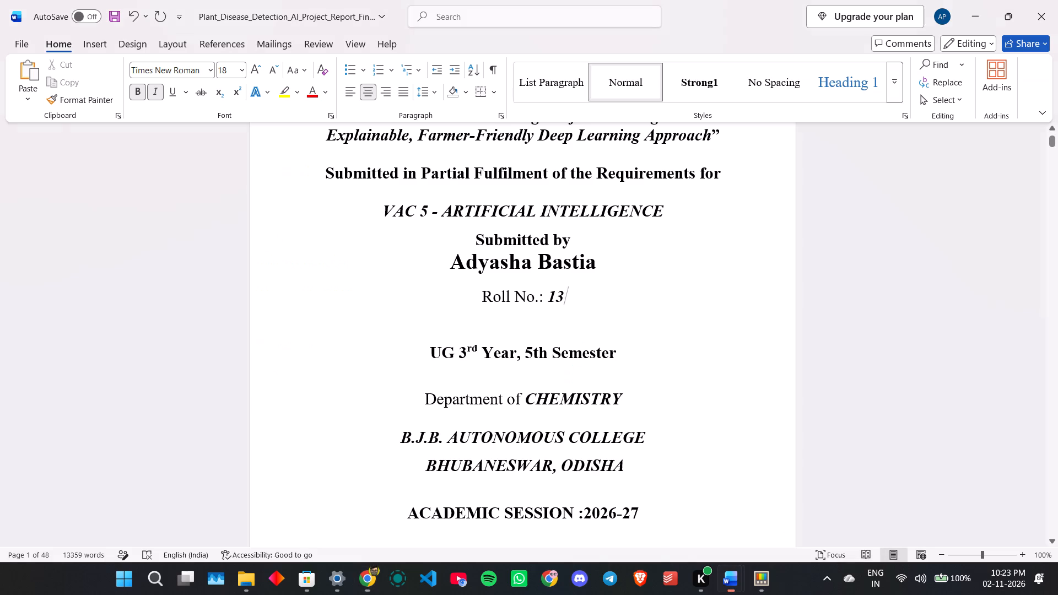
drag(577, 296, 547, 300)
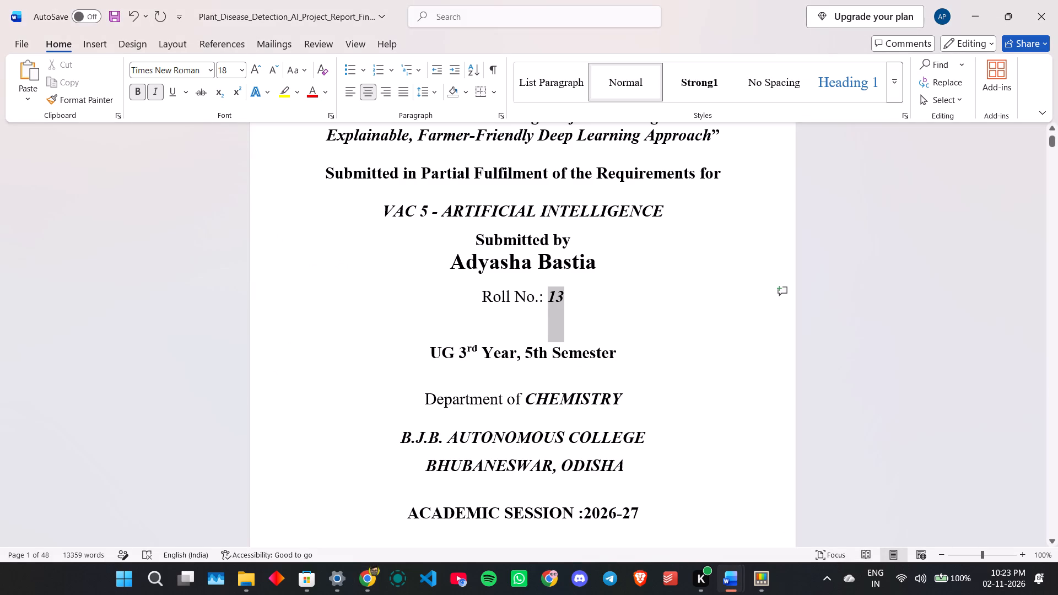
drag(547, 300, 544, 302)
key(ctrl+v)
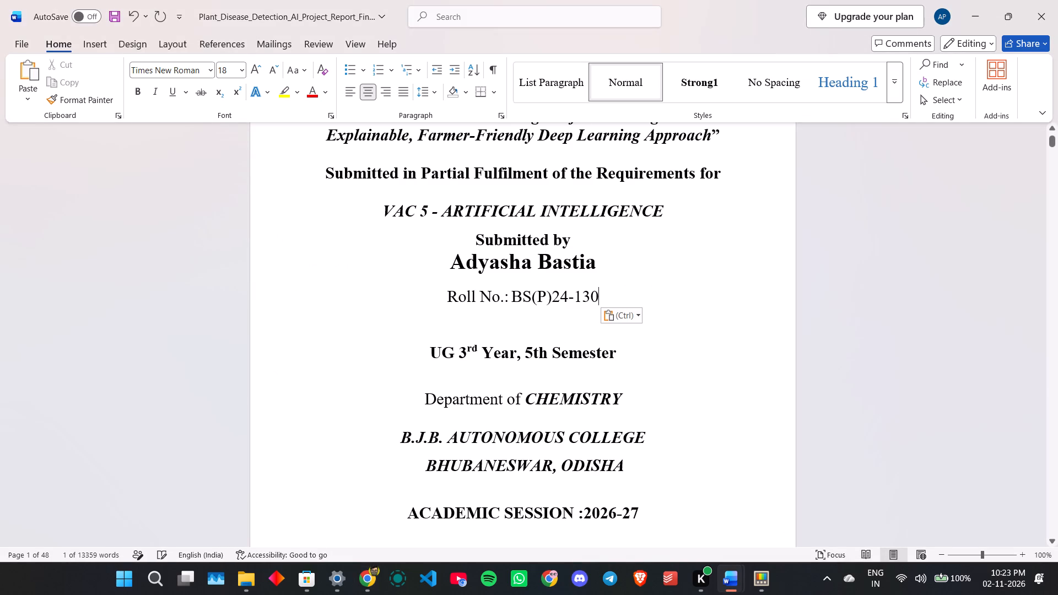
click(509, 297)
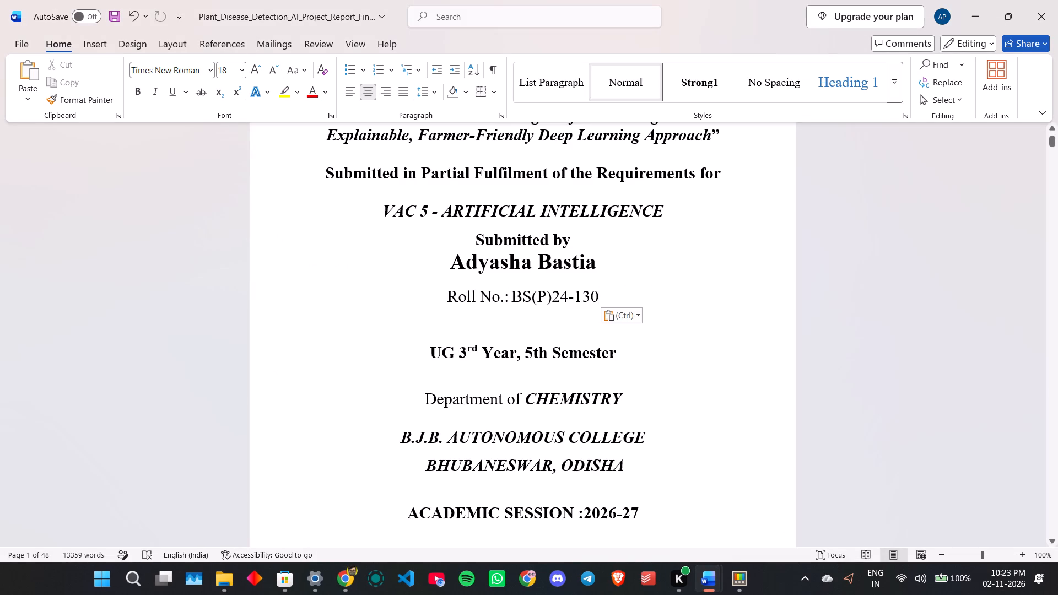
click(614, 362)
Remove the space after the “Roll No.” and “UG 3rd Year, 5th Semester” paragraphs on the cover page.
drag(603, 299, 603, 300)
drag(603, 300, 435, 299)
click(437, 92)
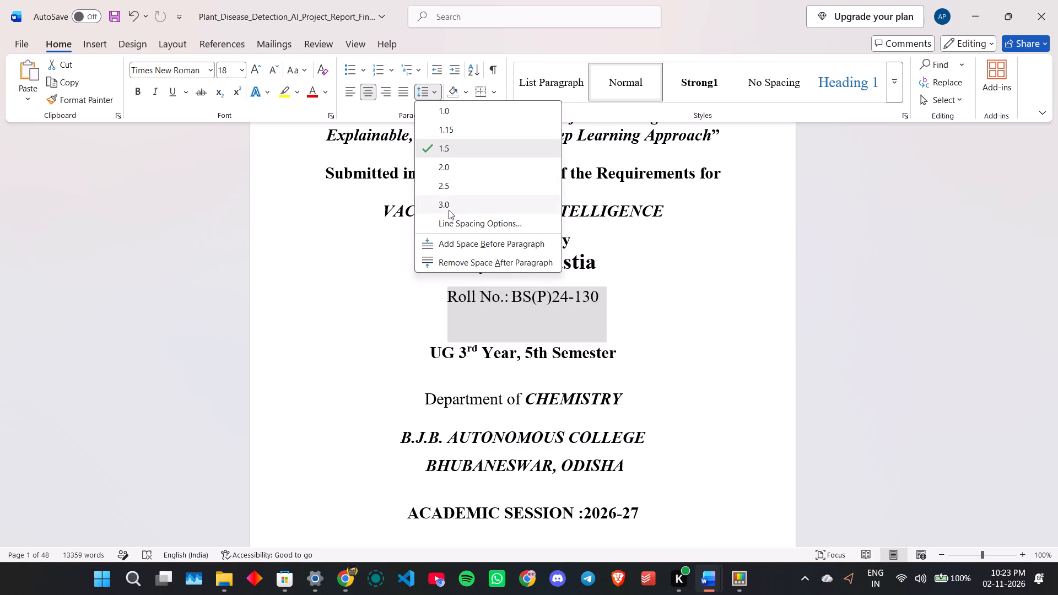
click(447, 263)
drag(650, 343, 462, 334)
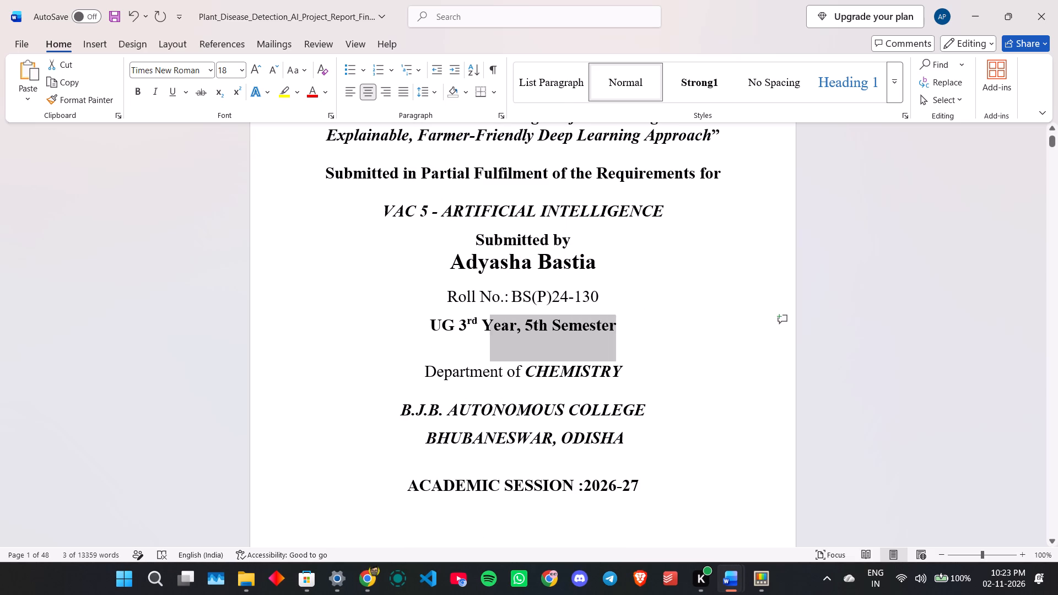
drag(462, 334, 436, 331)
click(431, 91)
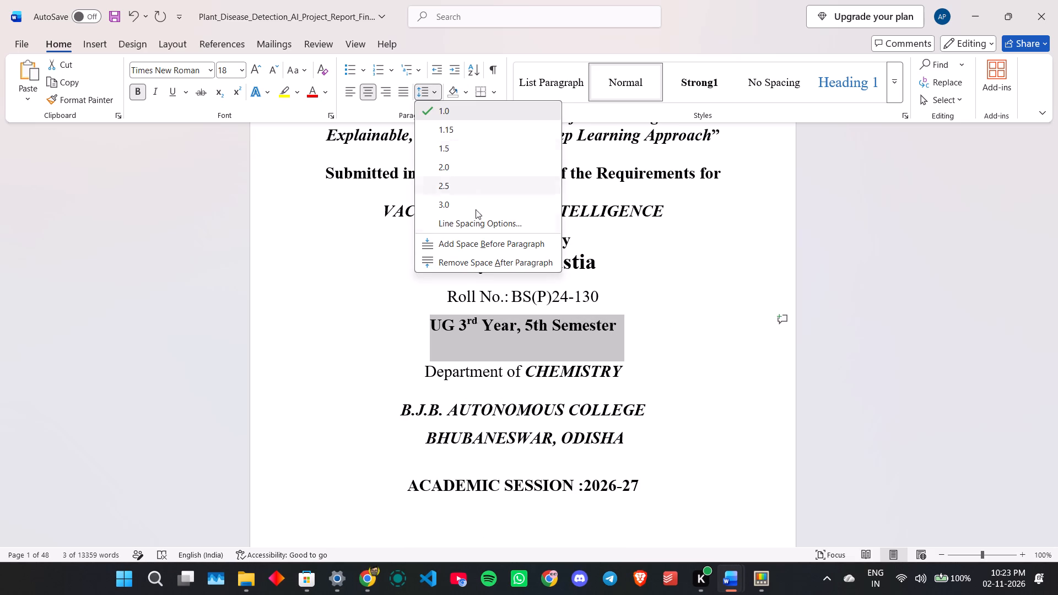
click(465, 264)
Insert ten blank lines between “Department of CHEMISTRY” and “B.J.B. AUTONOMOUS COLLEGE” to make room for a logo.
scroll(609, 372, down, 3)
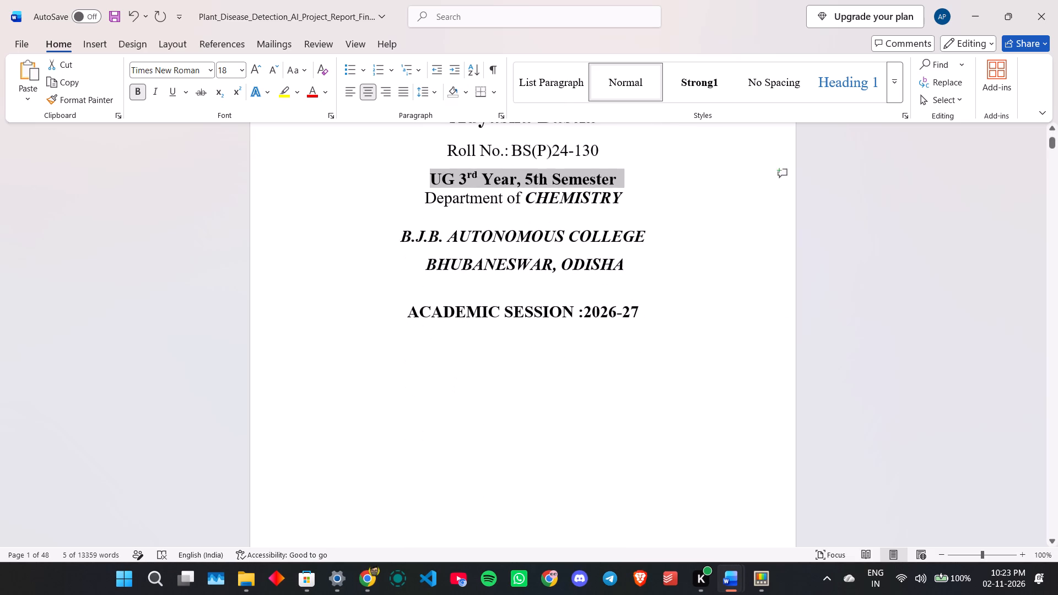
scroll(606, 377, down, 3)
scroll(605, 356, up, 5)
click(645, 315)
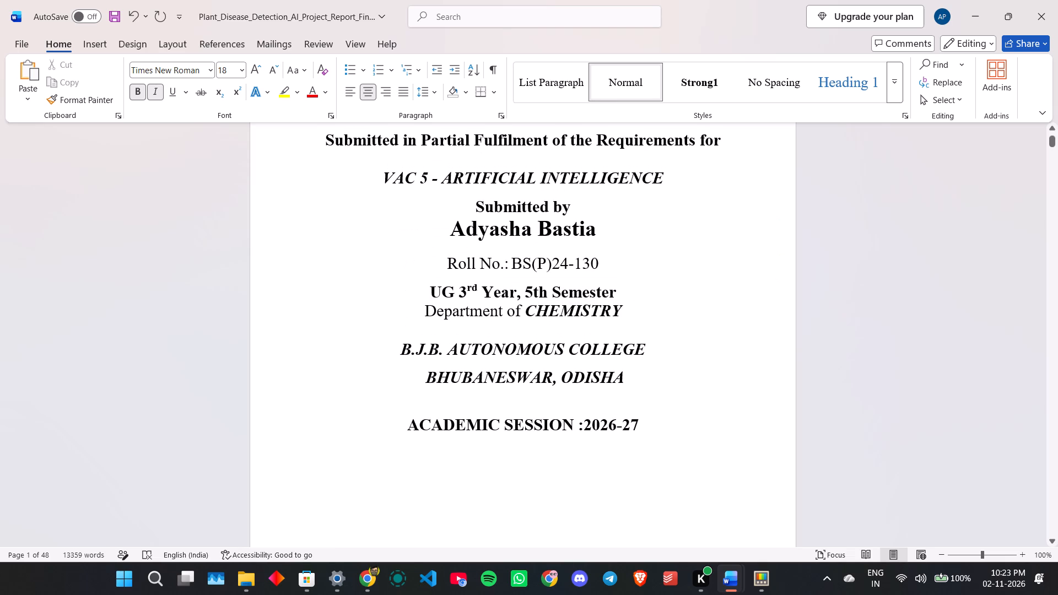
key(Return)
key(Return)
key(Return)
key(Return)
key(Return)
key(Return)
key(Return)
key(Return)
key(Return)
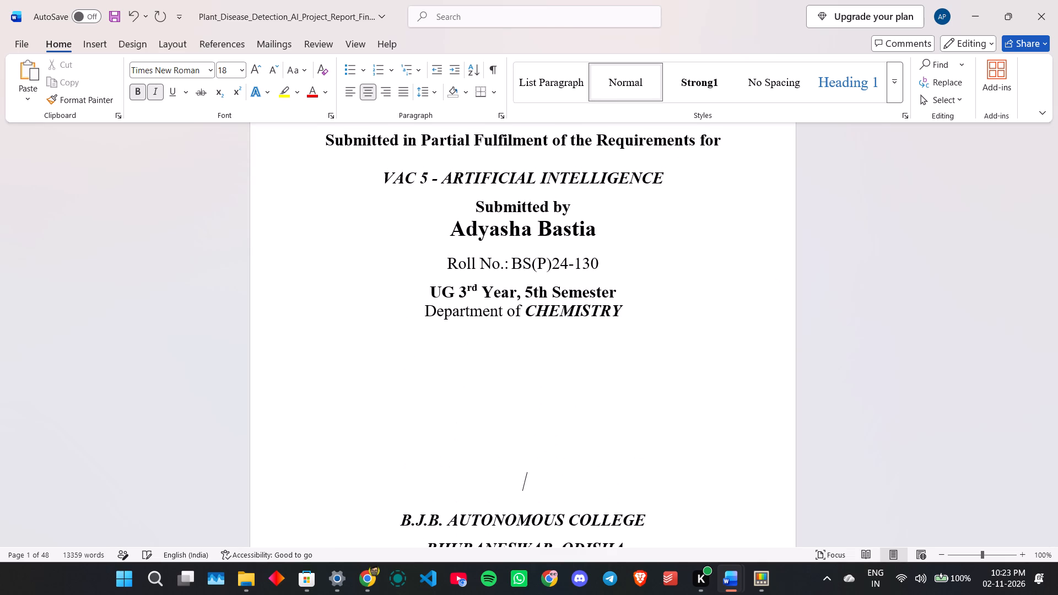
scroll(518, 274, up, 1)
scroll(514, 271, down, 12)
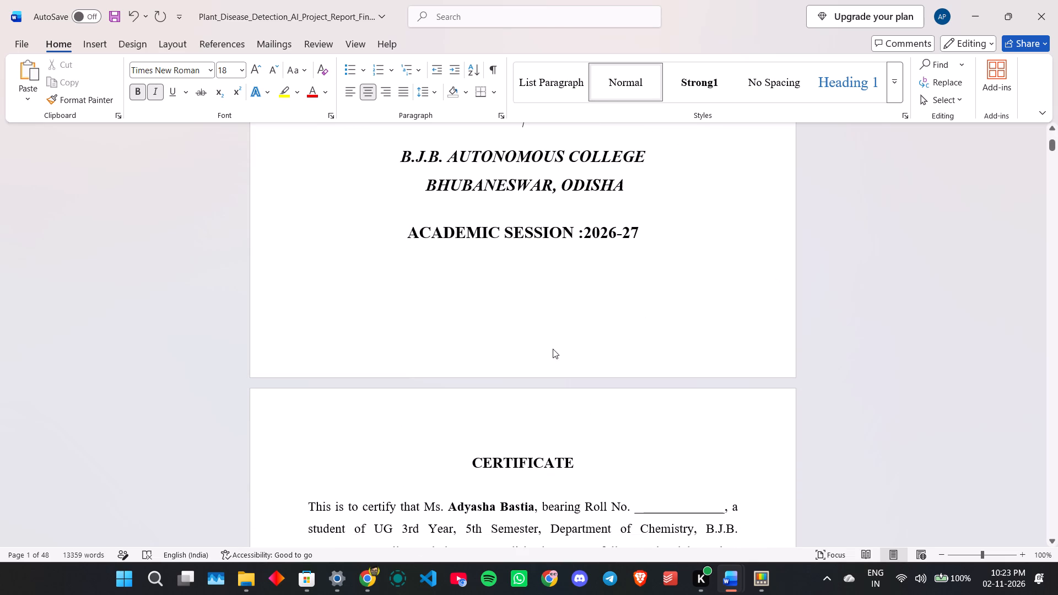
key(Return)
scroll(553, 349, up, 9)
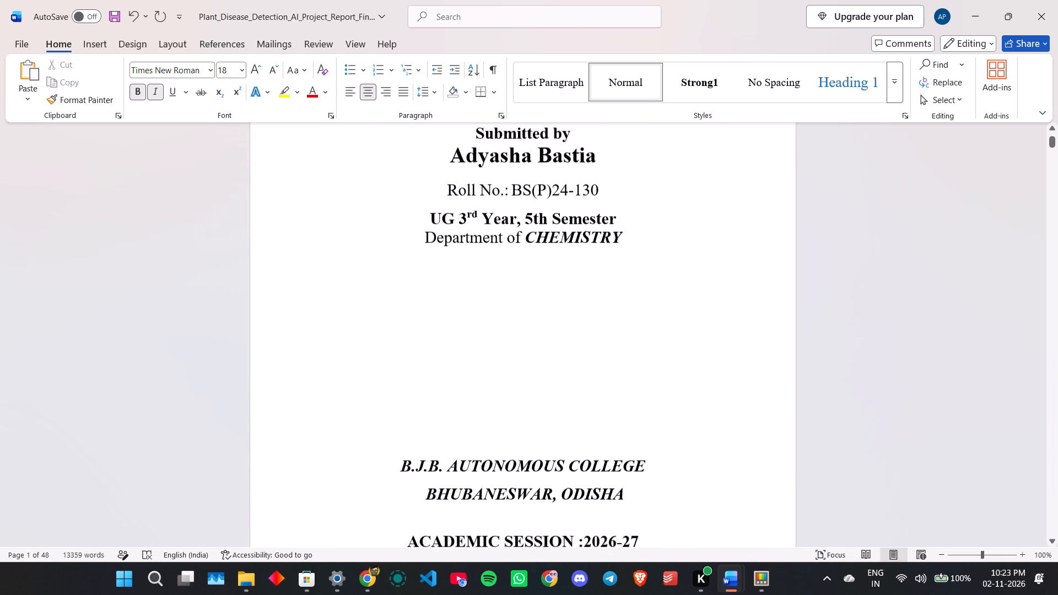
click(547, 351)
Switch to Google Chrome, search Google for “bjb logo” and preview the BJB Autonomous College image.
click(376, 578)
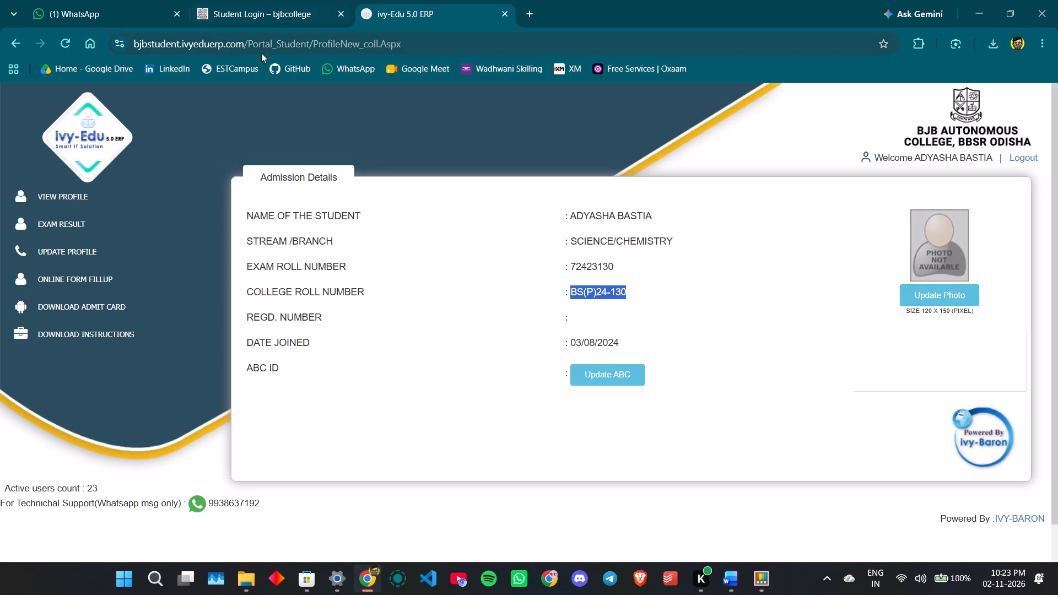
click(262, 47)
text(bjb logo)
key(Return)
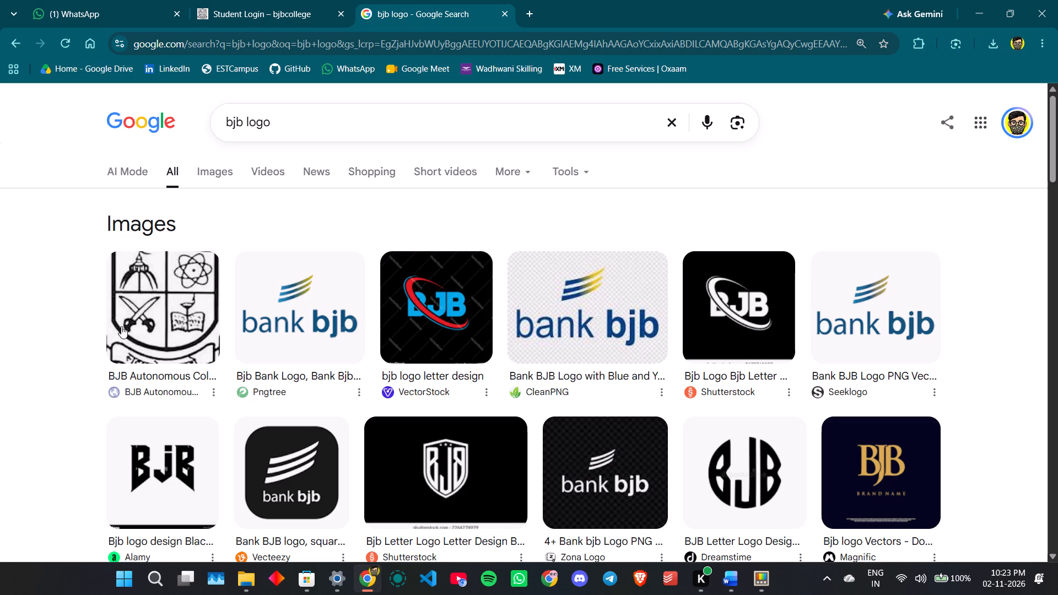
click(162, 311)
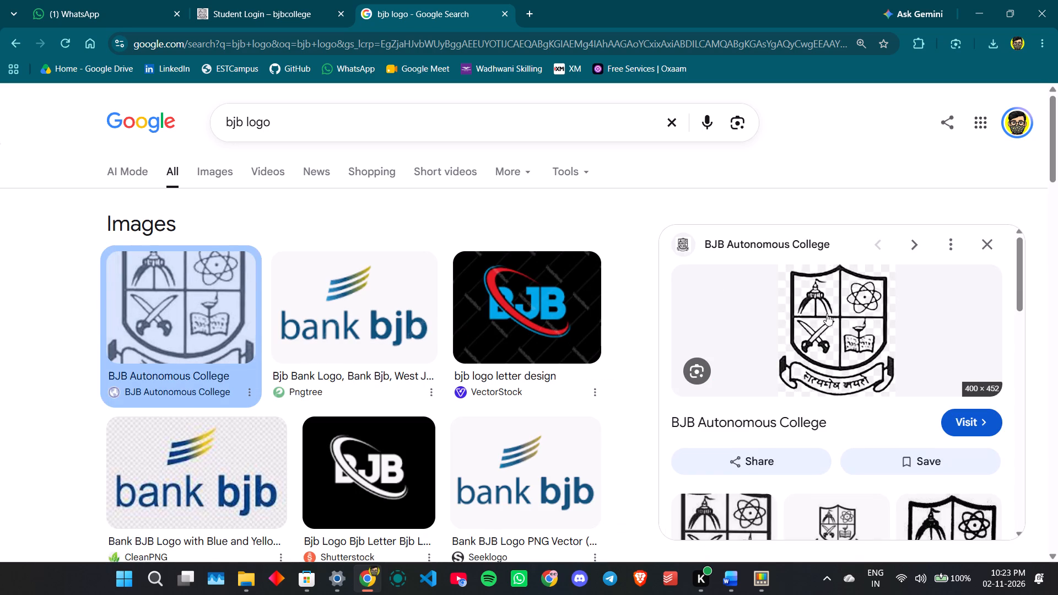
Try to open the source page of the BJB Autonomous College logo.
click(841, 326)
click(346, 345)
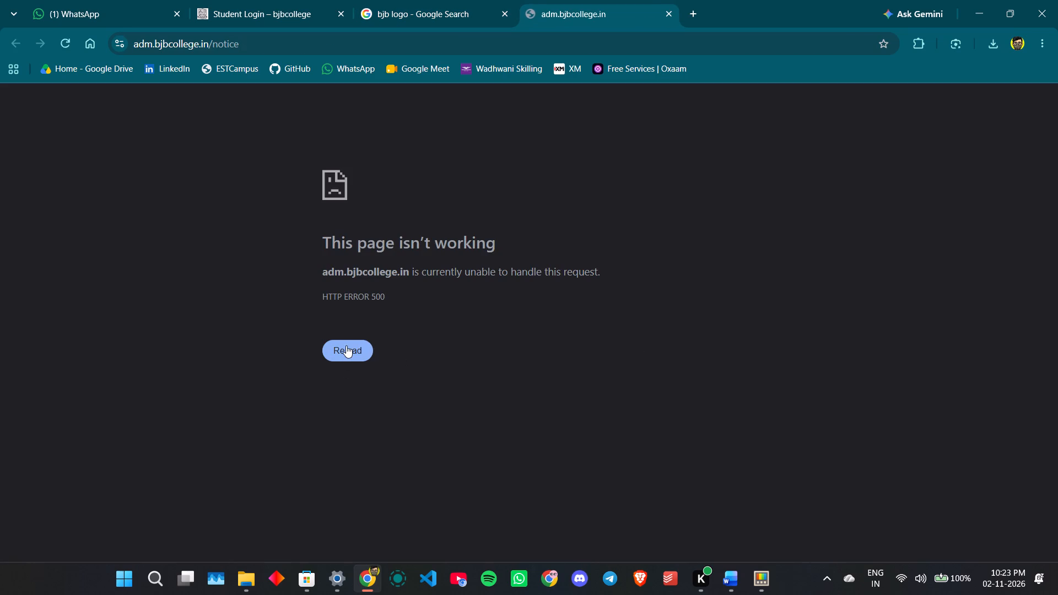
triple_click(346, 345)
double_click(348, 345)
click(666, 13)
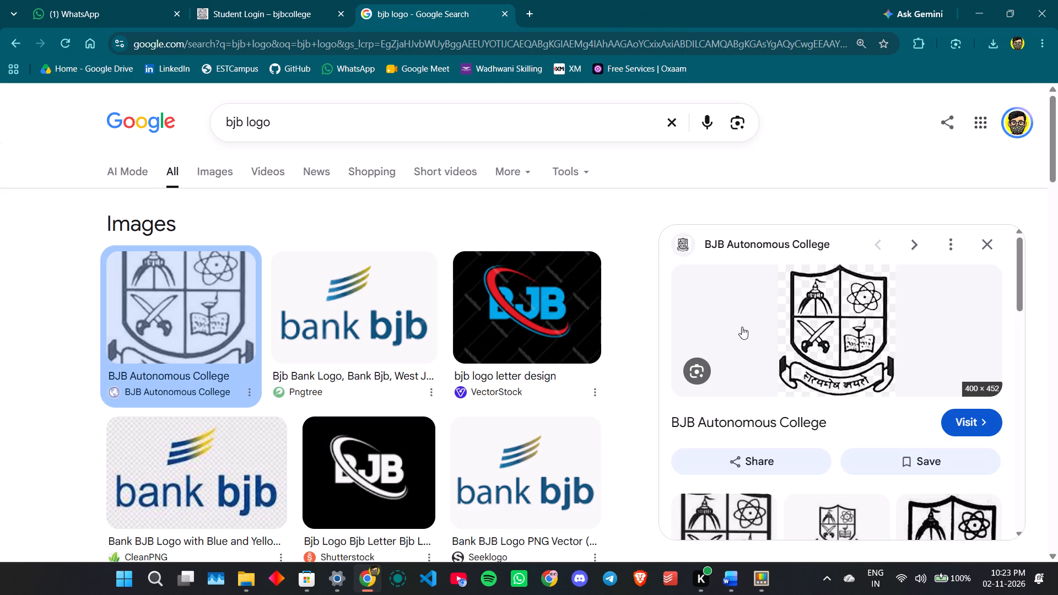
Save the previewed BJB Autonomous College logo to Downloads as the PNG image new_cam.
right_click(851, 352)
click(906, 243)
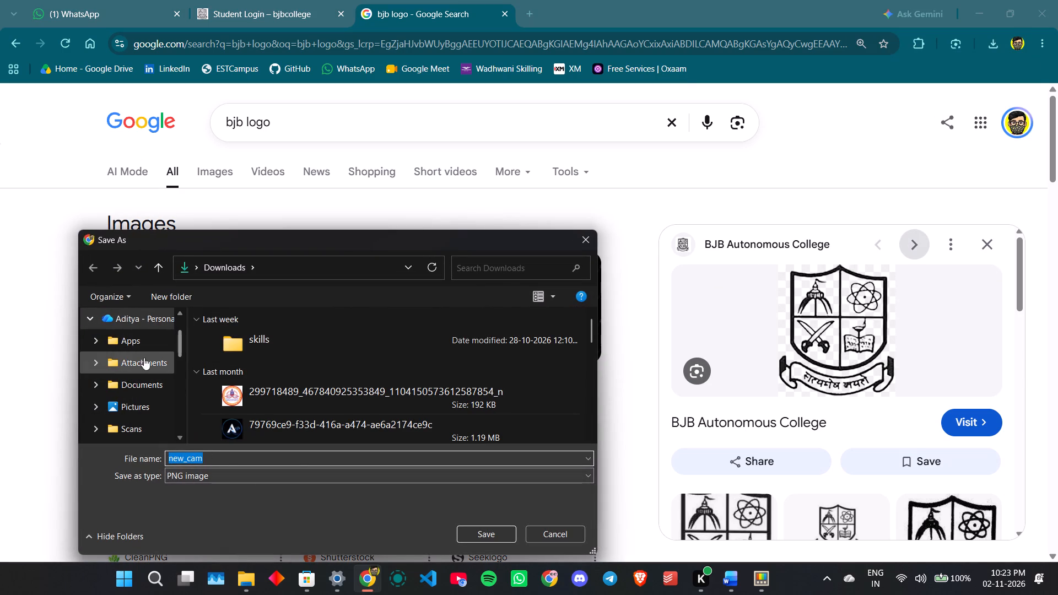
scroll(122, 363, down, 2)
scroll(120, 363, up, 3)
click(486, 538)
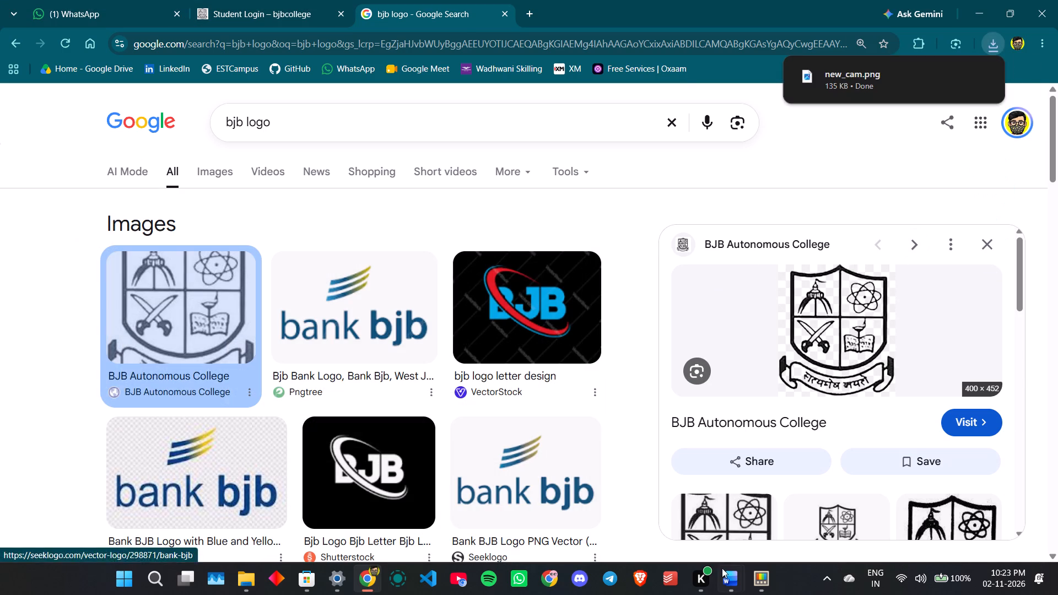
Switch to Word and insert the new_cam picture from Downloads in the cover page gap above “B.J.B. AUTONOMOUS COLLEGE”.
click(699, 517)
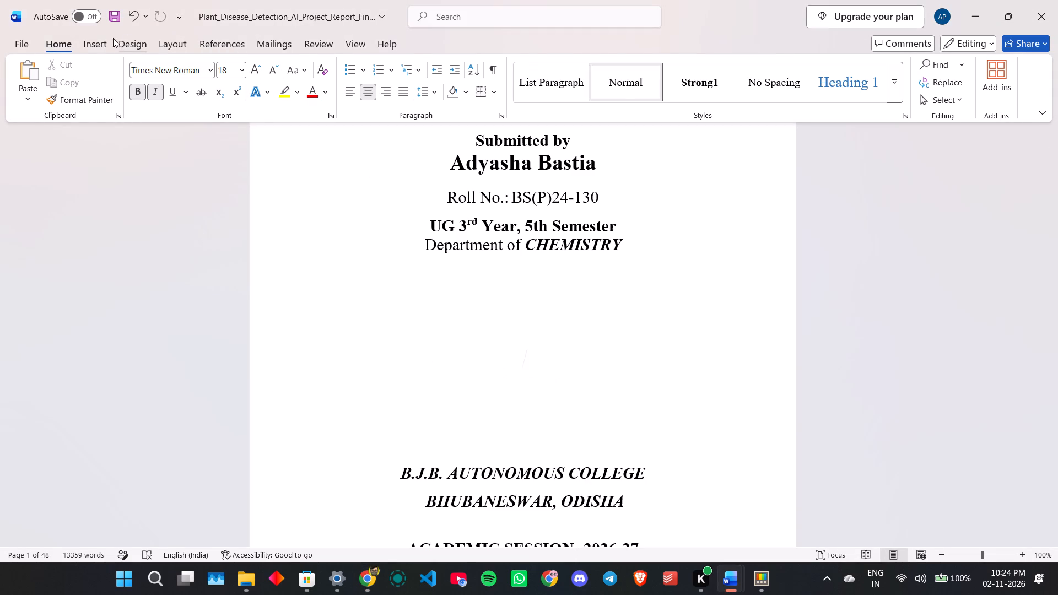
click(99, 44)
click(147, 82)
click(186, 138)
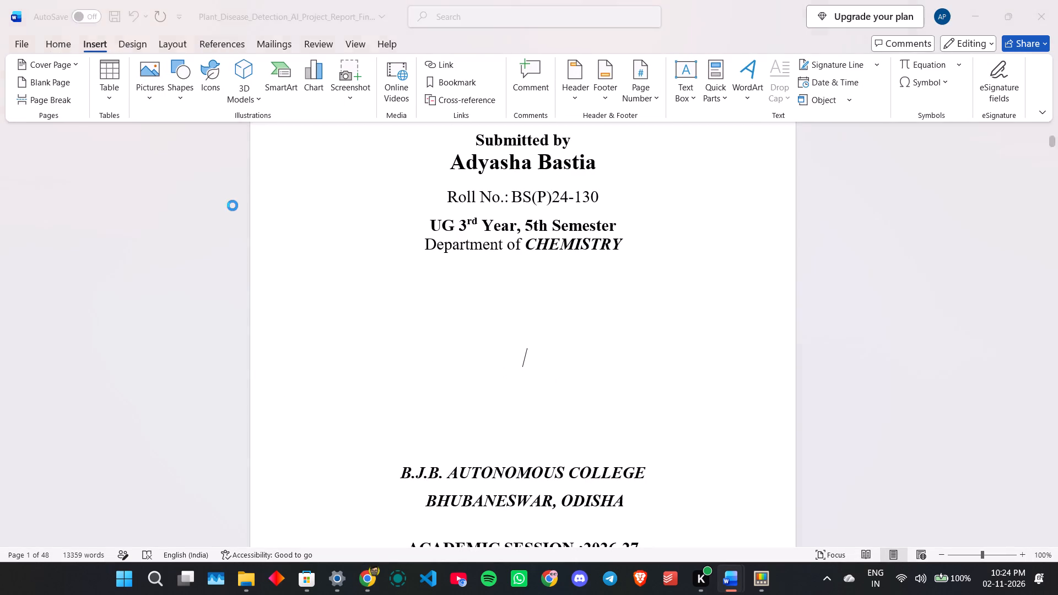
scroll(78, 215, down, 2)
click(69, 192)
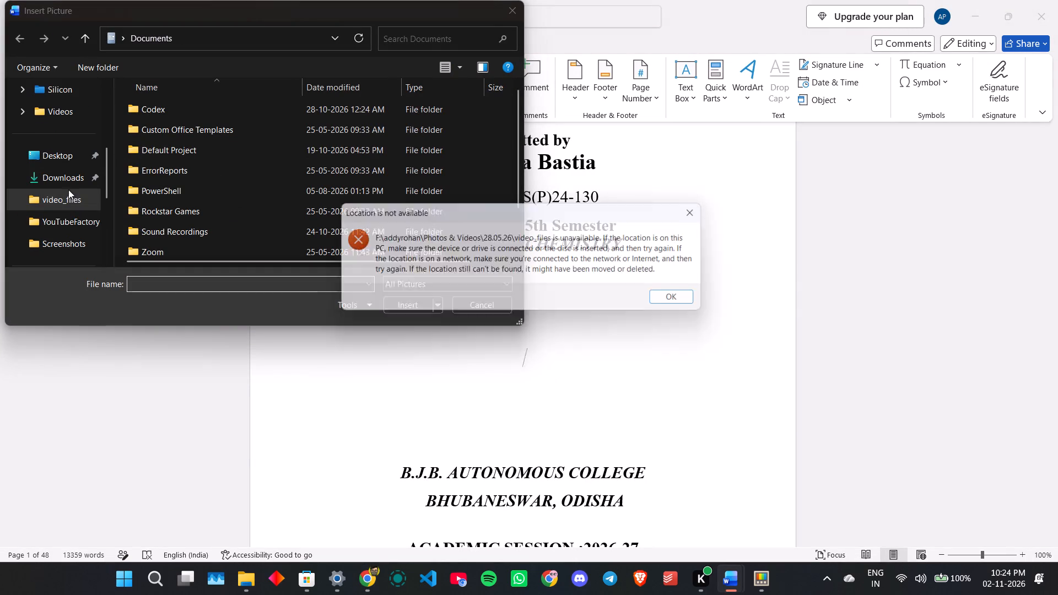
click(700, 301)
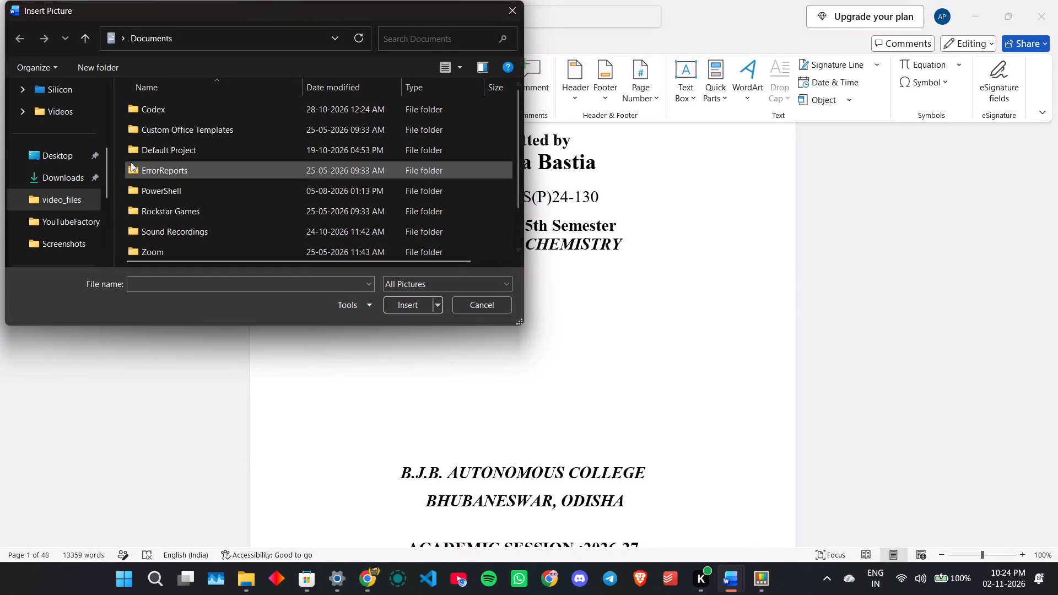
click(60, 176)
click(170, 121)
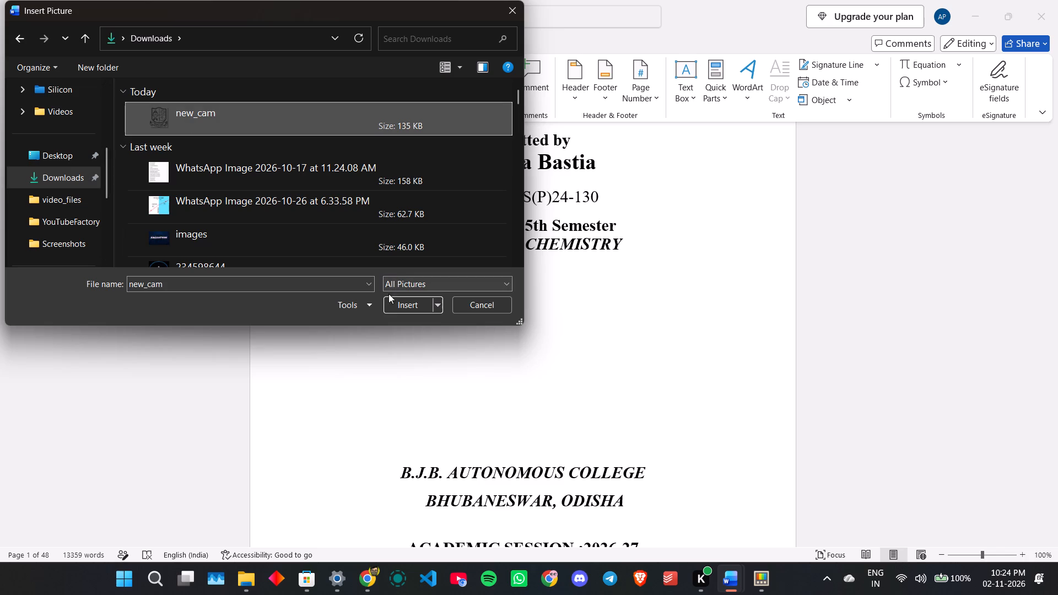
click(393, 302)
scroll(578, 380, down, 5)
scroll(584, 331, up, 2)
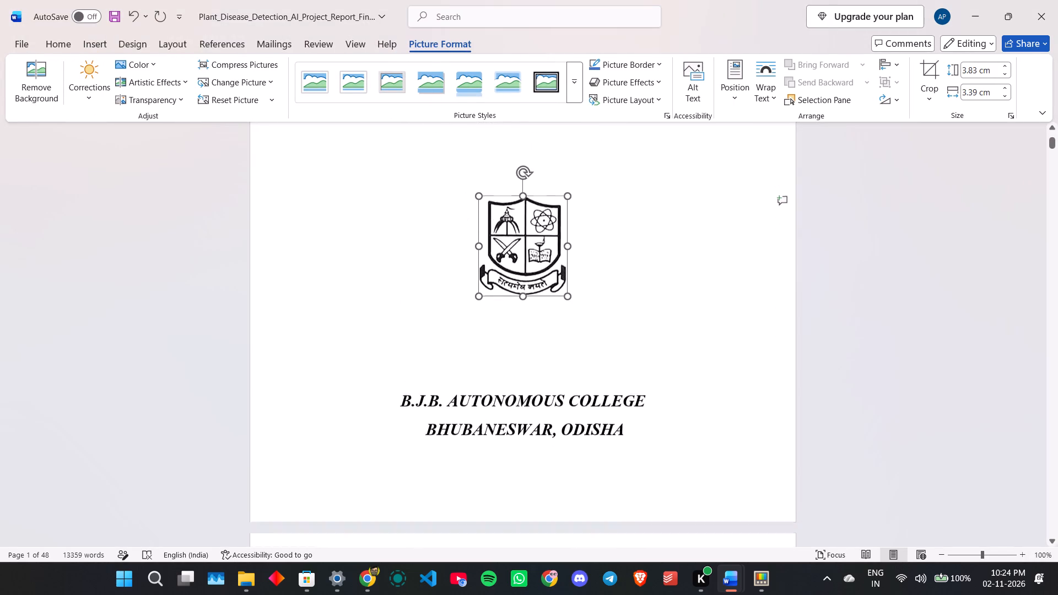
scroll(584, 333, up, 3)
click(590, 355)
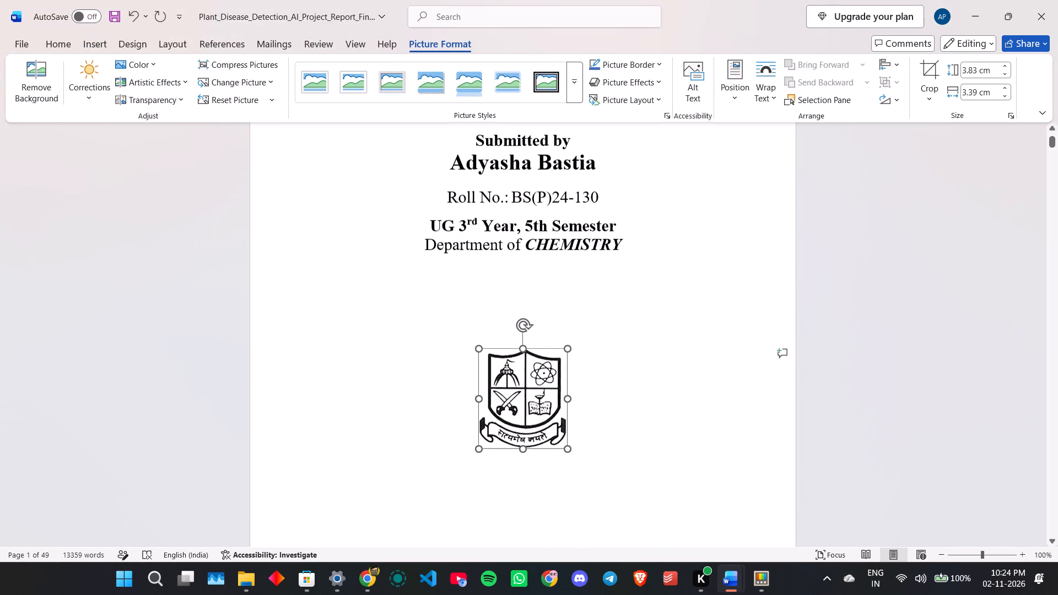
Apply square text wrapping to the college logo, enlarge it to about 5.41 × 4.78 cm and center it above “B.J.B. AUTONOMOUS COLLEGE”.
click(626, 440)
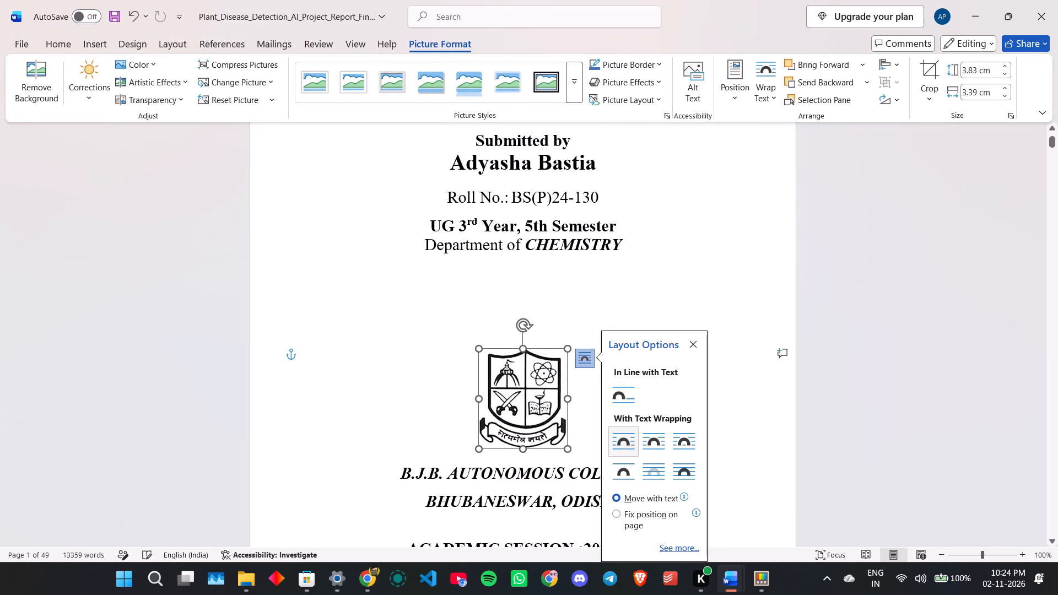
click(529, 416)
drag(526, 395, 526, 347)
drag(566, 303, 589, 282)
drag(559, 333, 545, 348)
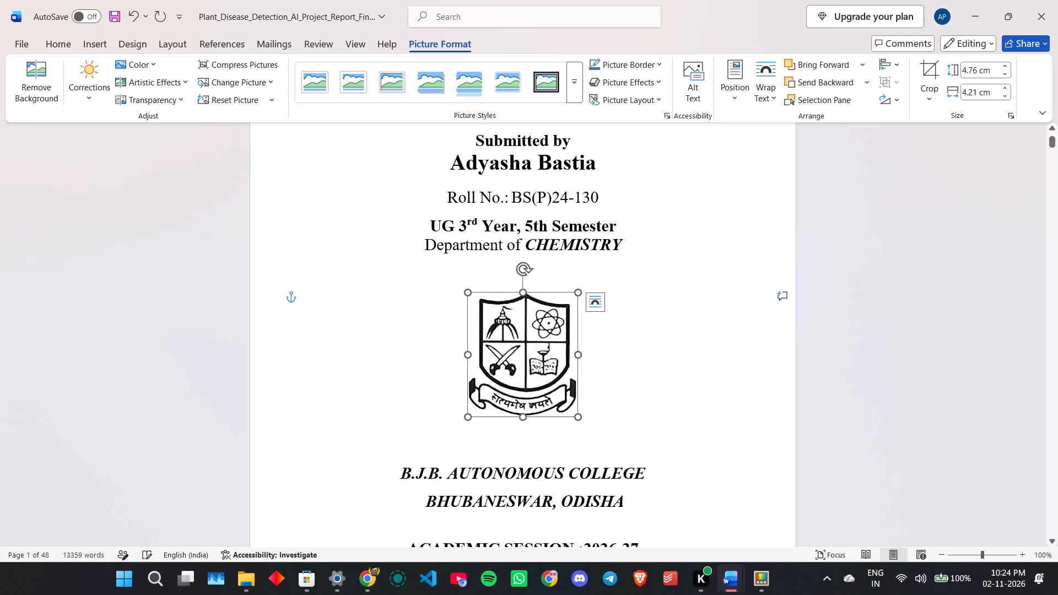
drag(577, 419, 592, 427)
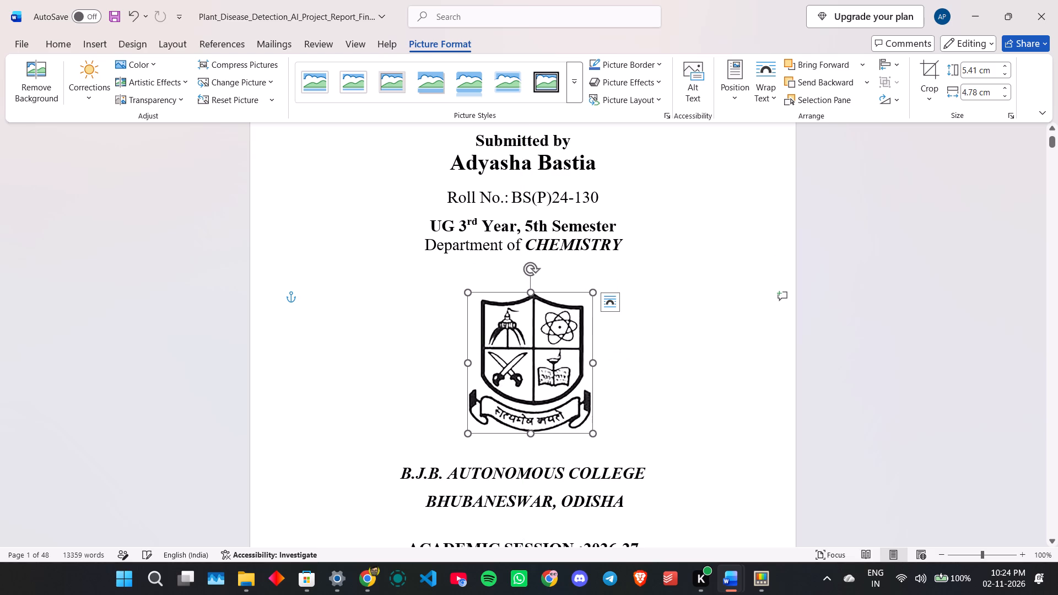
drag(564, 390, 548, 381)
click(854, 363)
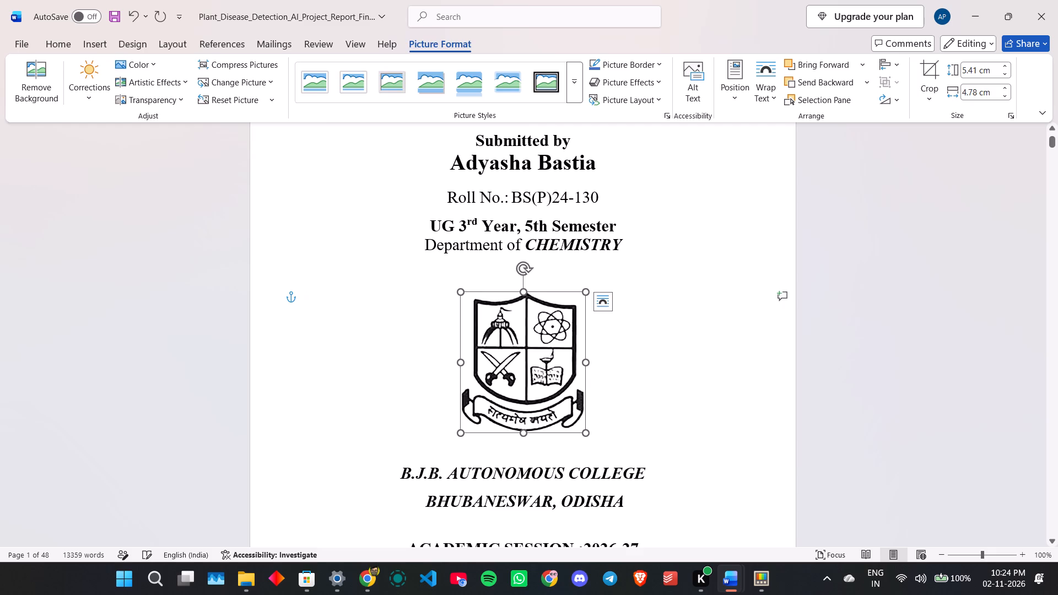
Set the font size of the quoted plant disease project title on the cover page to 22.
scroll(764, 364, down, 14)
scroll(768, 361, up, 5)
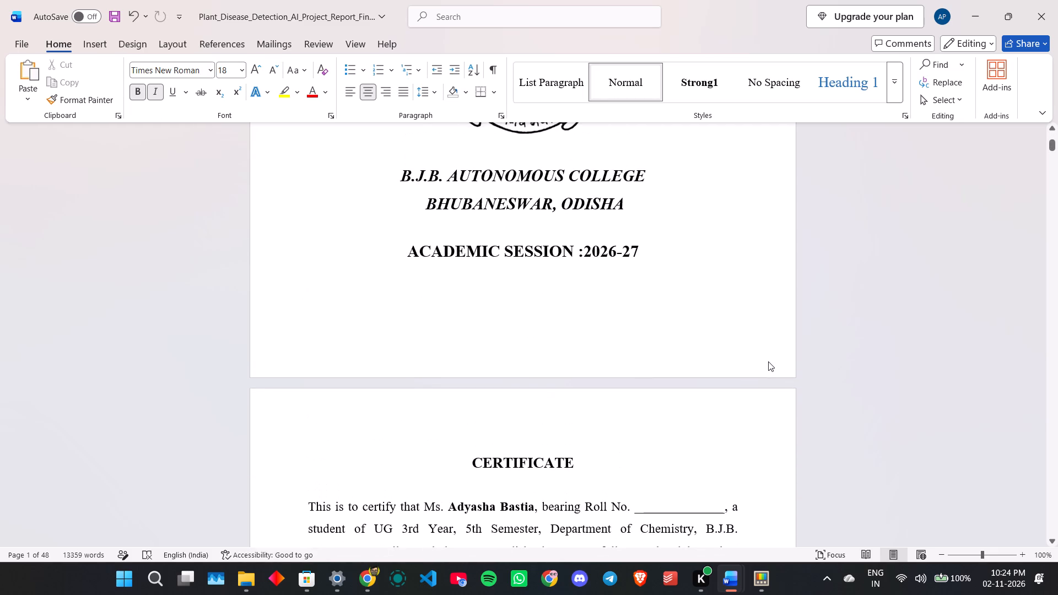
scroll(768, 361, up, 9)
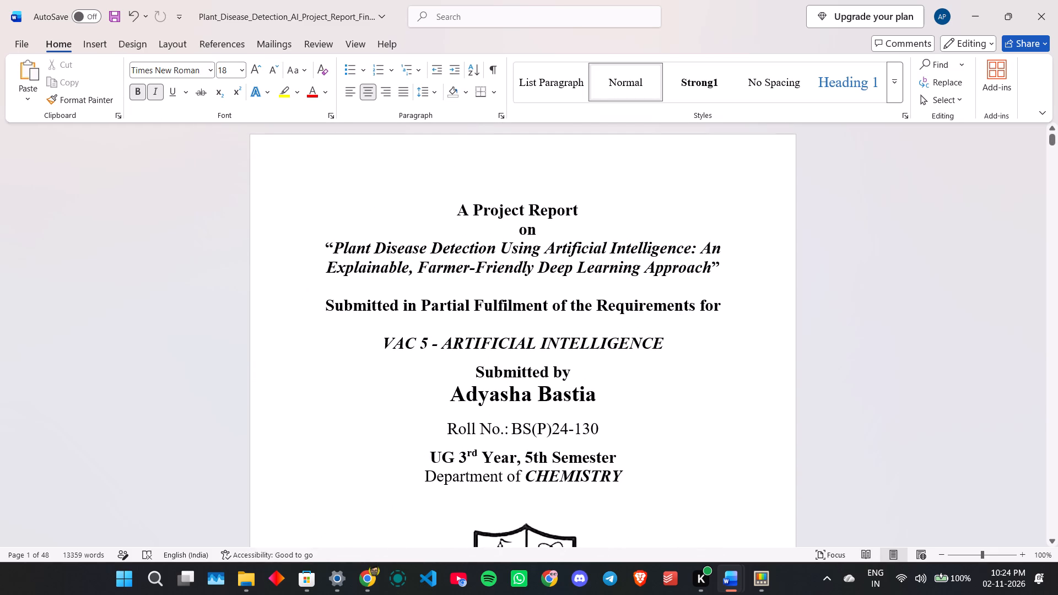
drag(726, 270, 321, 247)
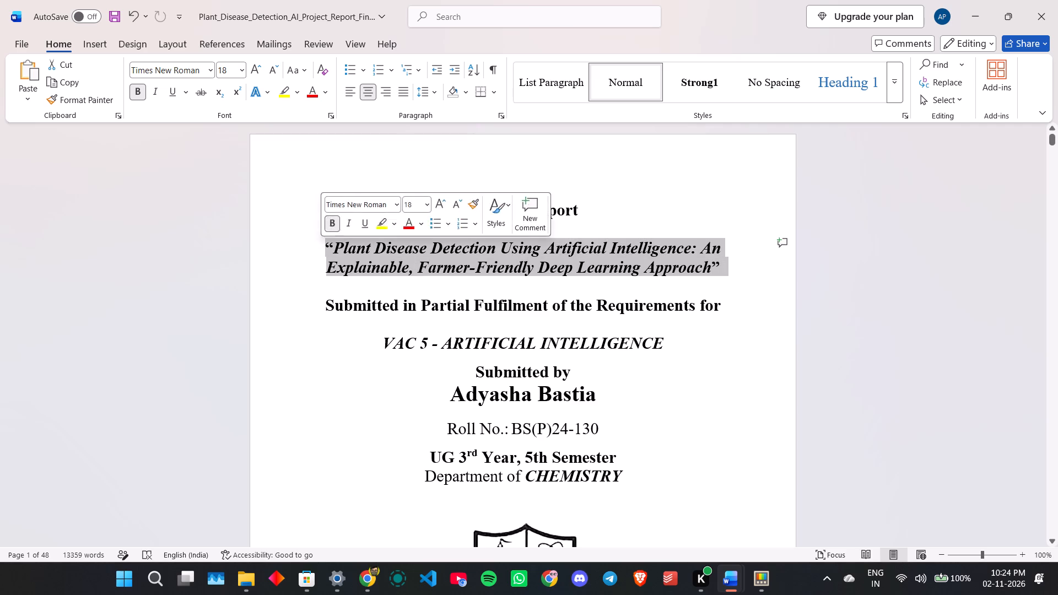
click(242, 71)
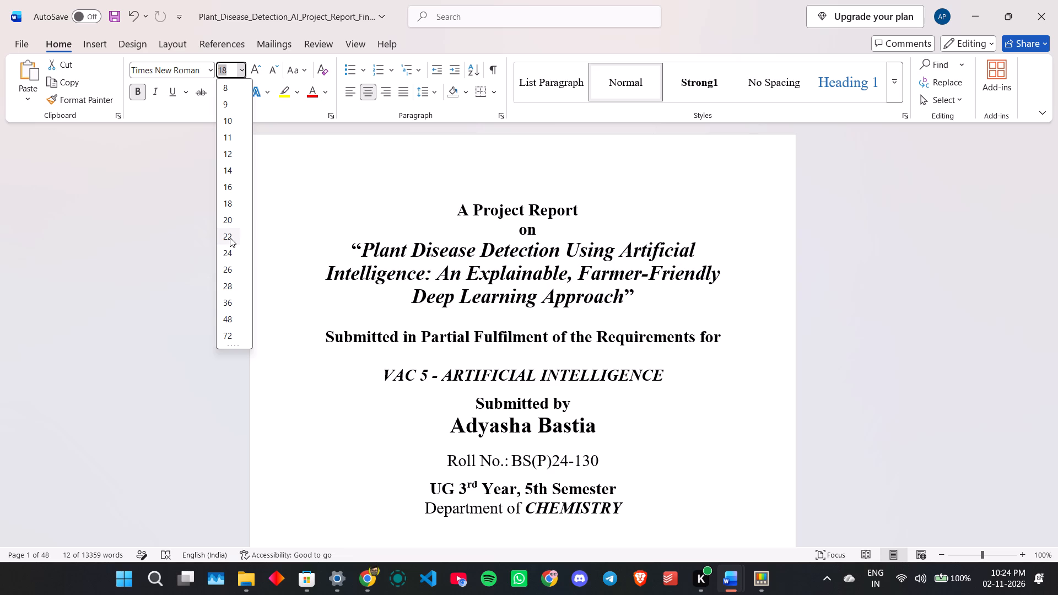
click(230, 238)
click(597, 347)
Review the report's cover, then switch to the AI_Project_Report_VAC5 Final (1) template and check its cover page line by line for comparison.
scroll(618, 473, down, 8)
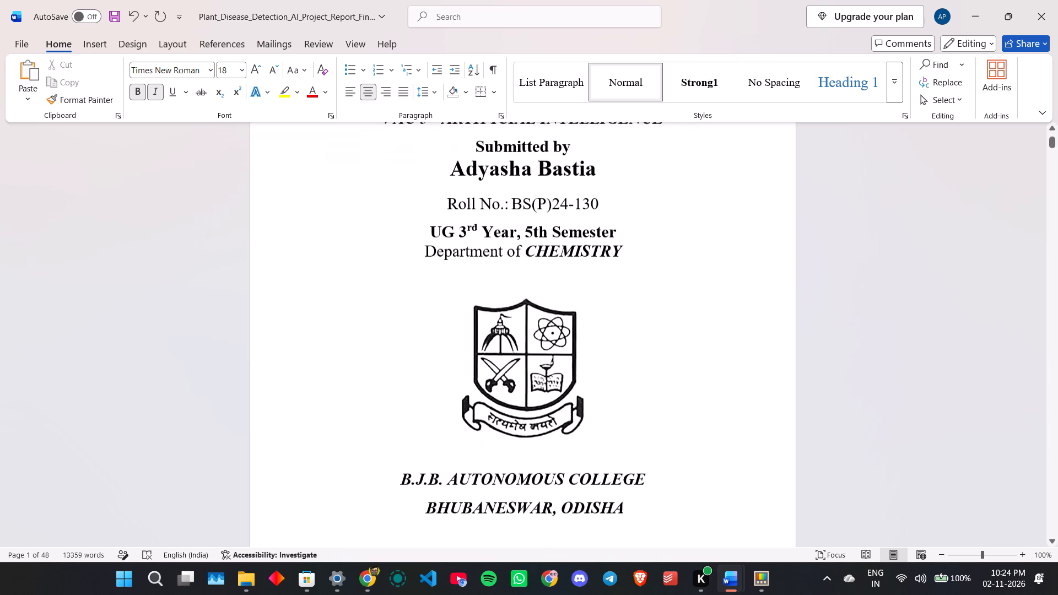
scroll(636, 449, down, 6)
scroll(646, 438, up, 17)
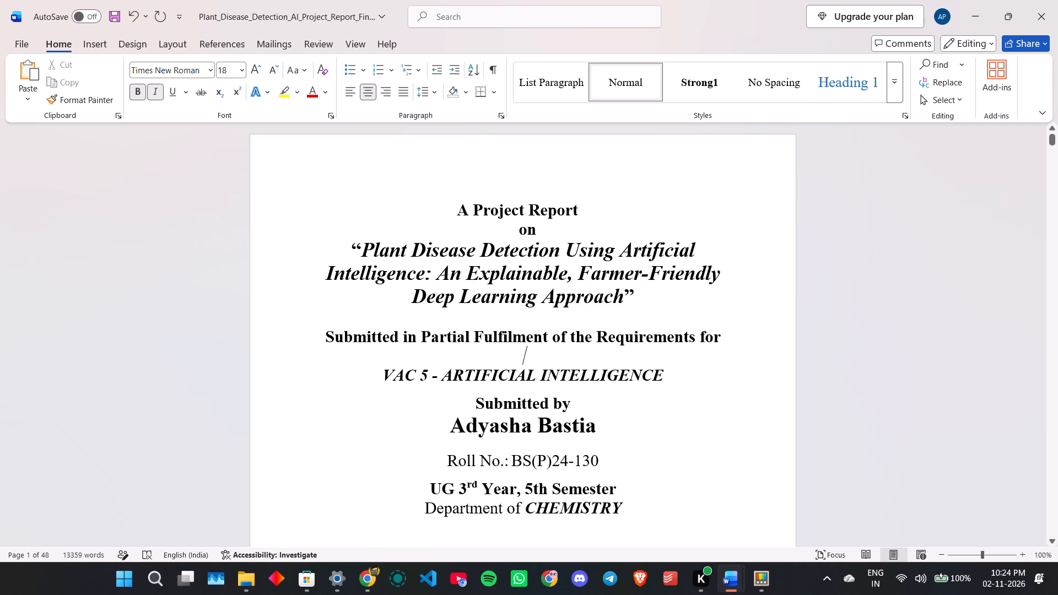
scroll(646, 438, down, 2)
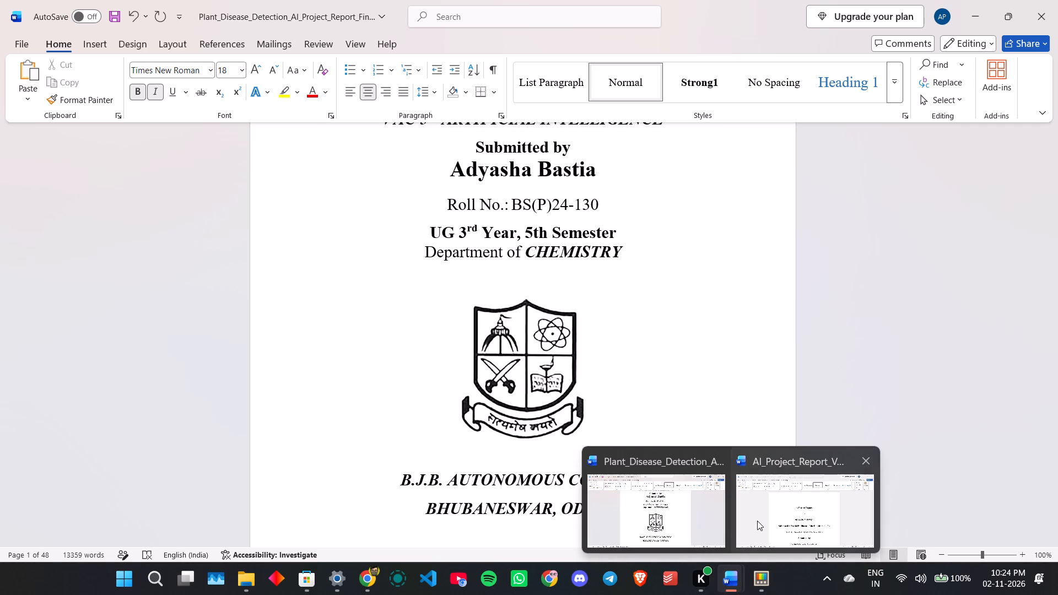
click(757, 521)
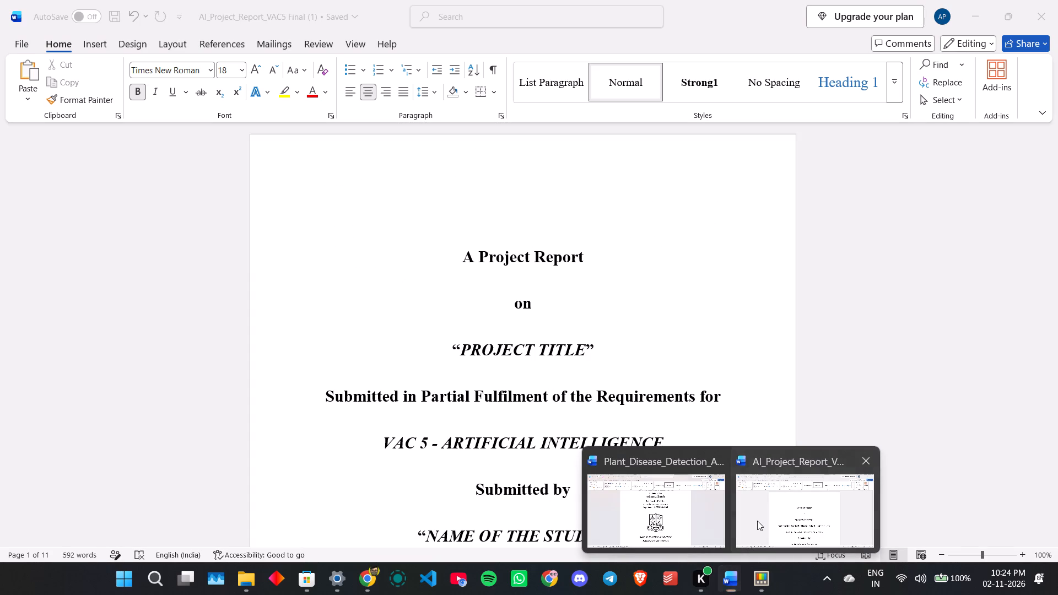
click(554, 246)
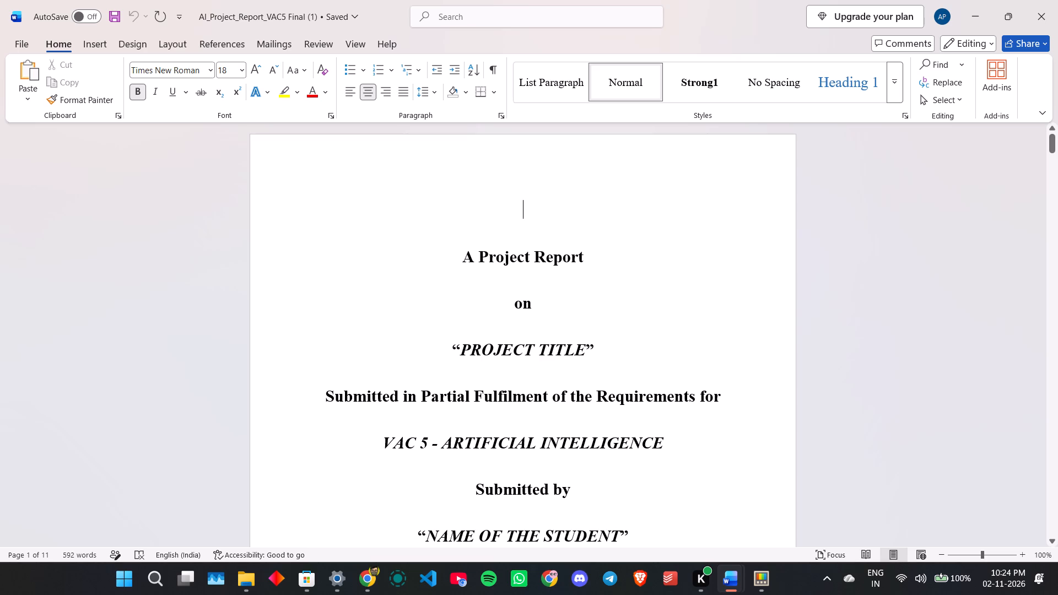
click(554, 255)
scroll(557, 289, down, 2)
click(558, 286)
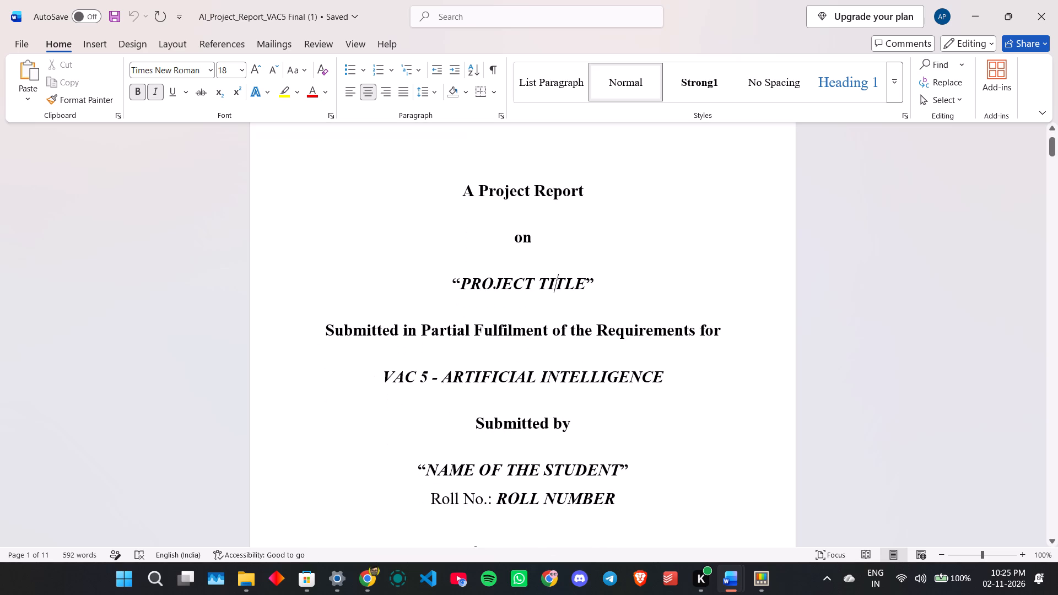
click(549, 330)
click(538, 375)
scroll(546, 420, down, 3)
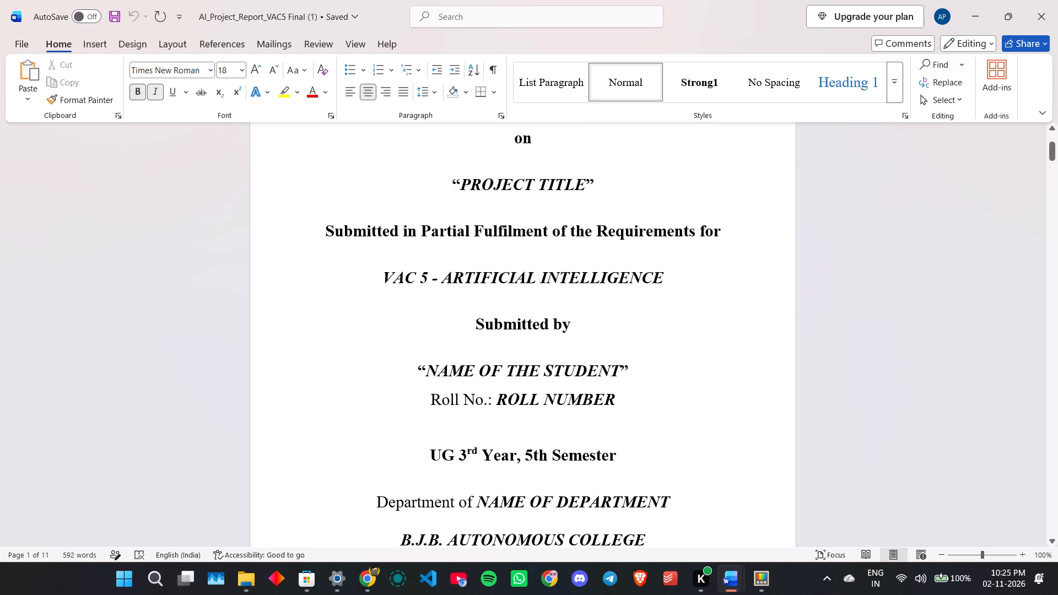
click(533, 323)
click(531, 374)
click(525, 407)
scroll(520, 415, down, 1)
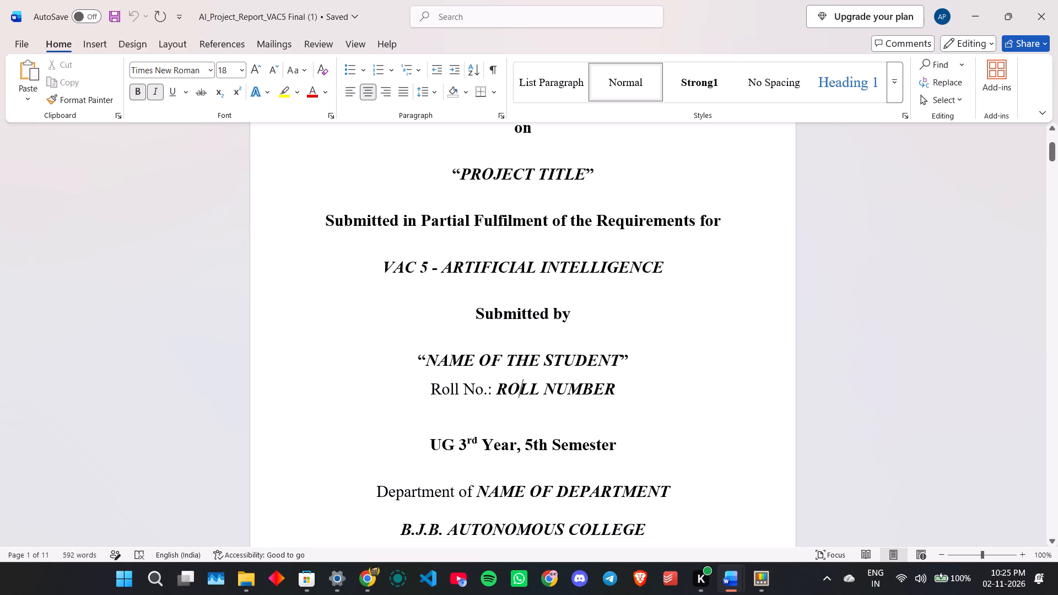
scroll(520, 417, down, 2)
click(533, 356)
click(533, 397)
click(525, 455)
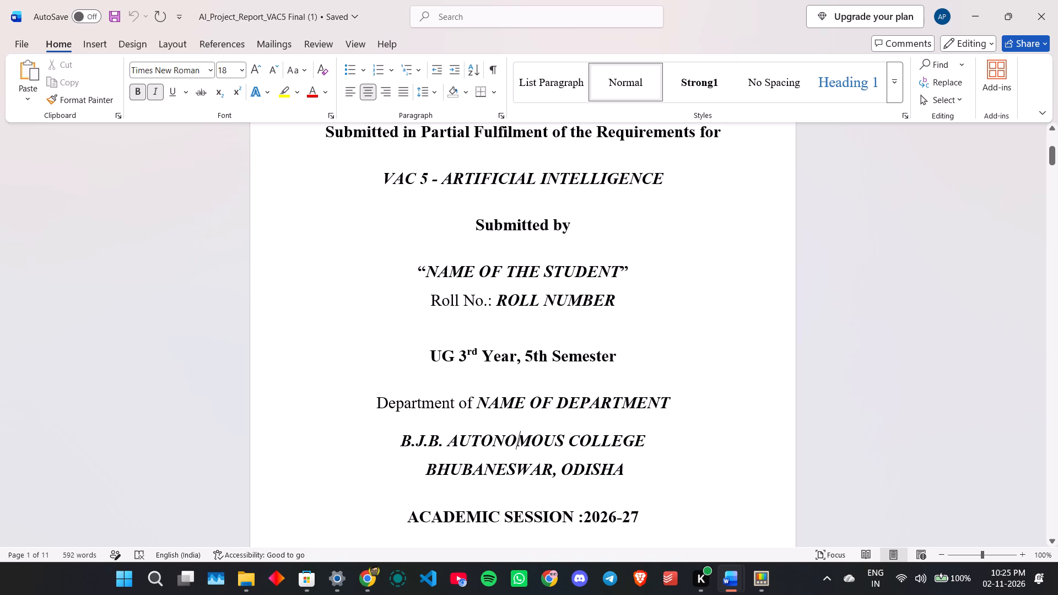
click(525, 494)
click(521, 536)
scroll(506, 488, down, 4)
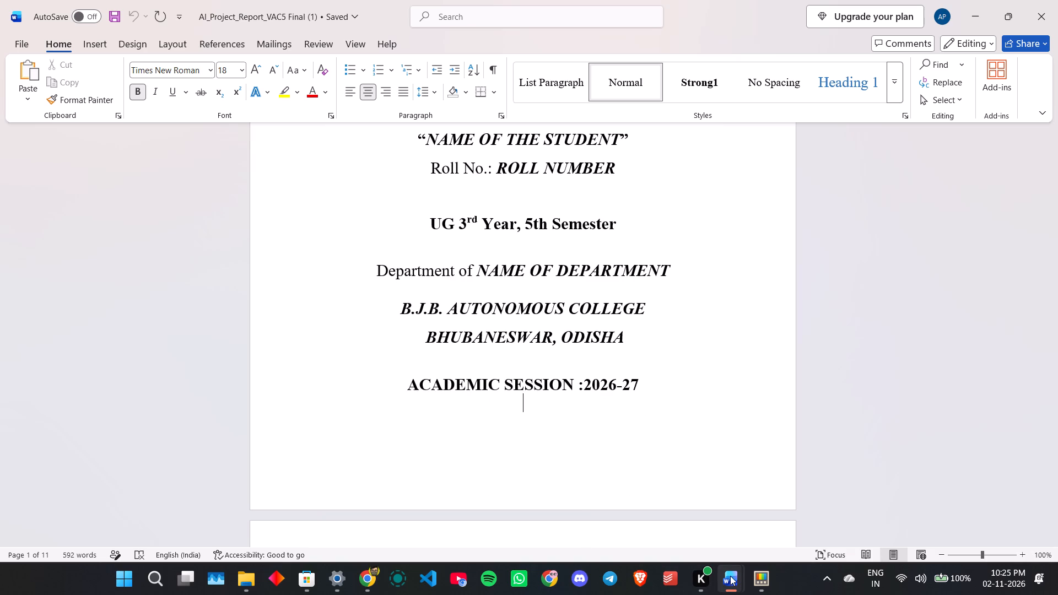
Return to the Plant_Disease_Detection_AI_Project_Report document and review its cover page against the template.
click(690, 502)
scroll(619, 361, up, 7)
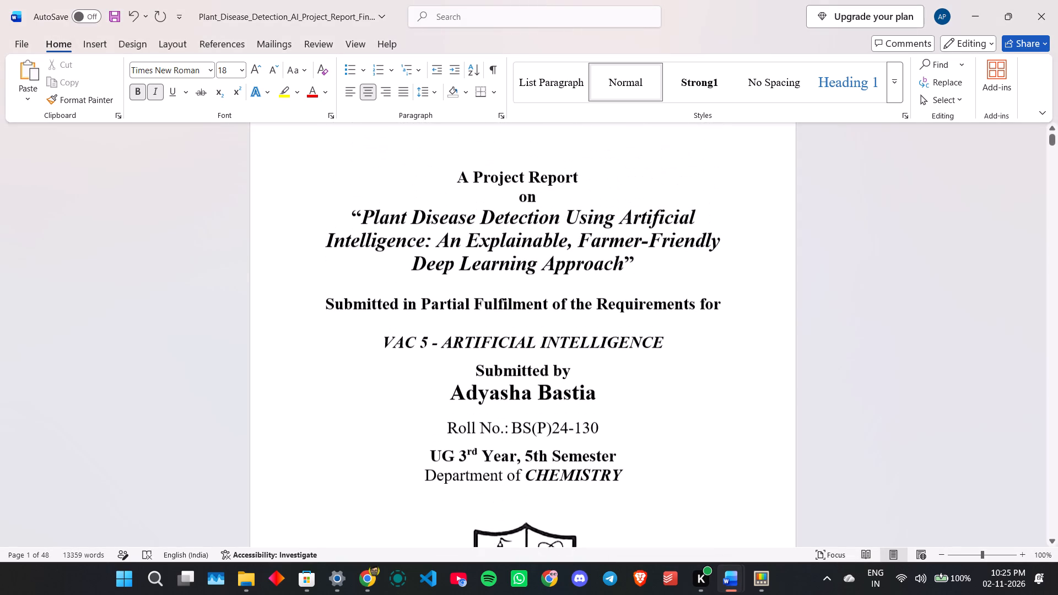
scroll(582, 431, down, 4)
scroll(598, 398, up, 10)
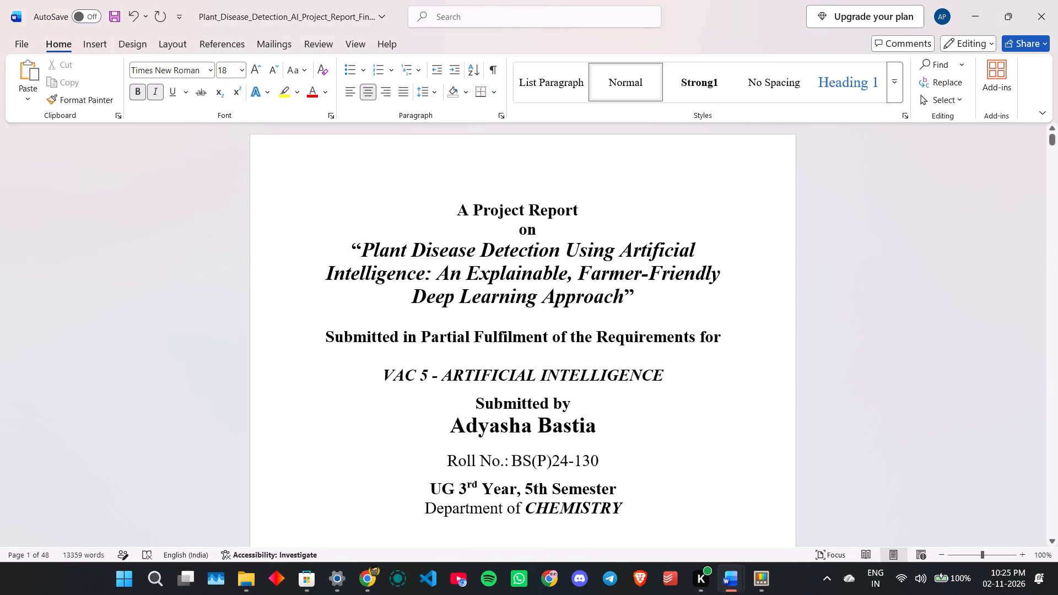
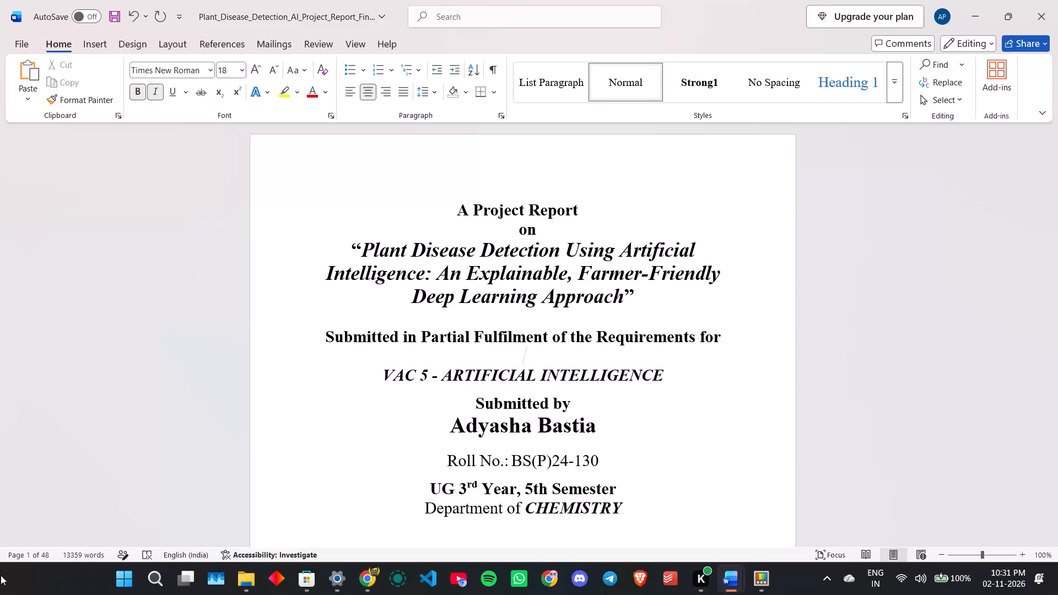
Review the rest of the report's cover page and the following page that ends with “Signature of the Faculty”.
scroll(1, 575, down, 12)
scroll(220, 507, down, 7)
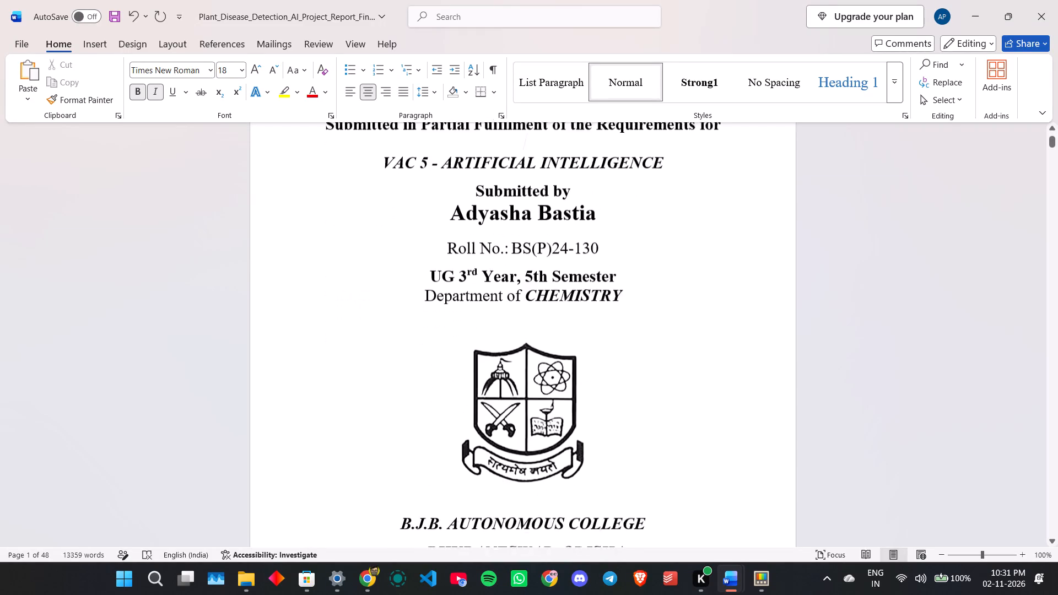
scroll(632, 390, down, 7)
scroll(655, 422, down, 16)
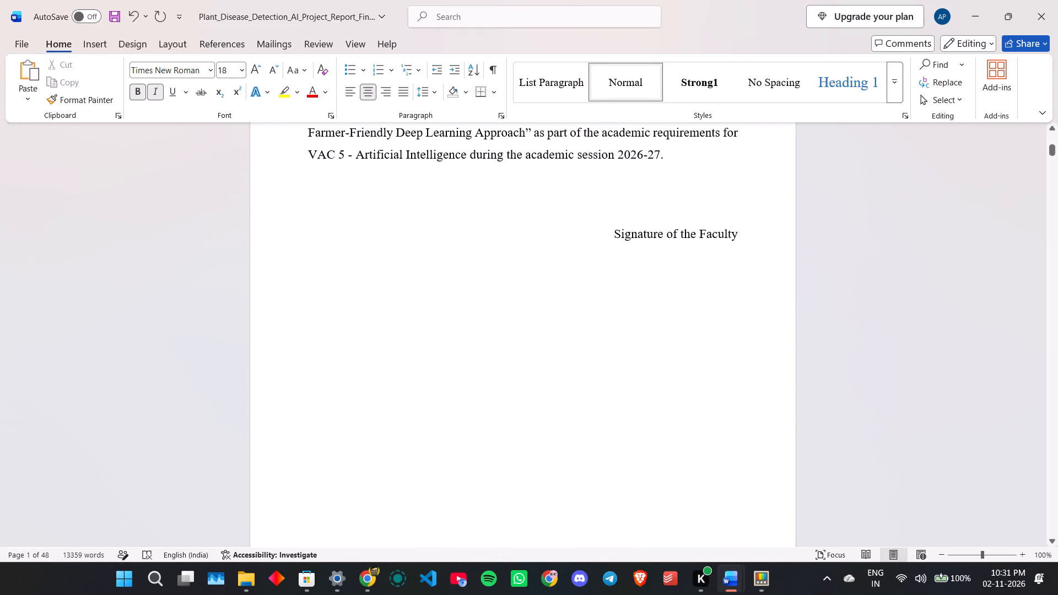
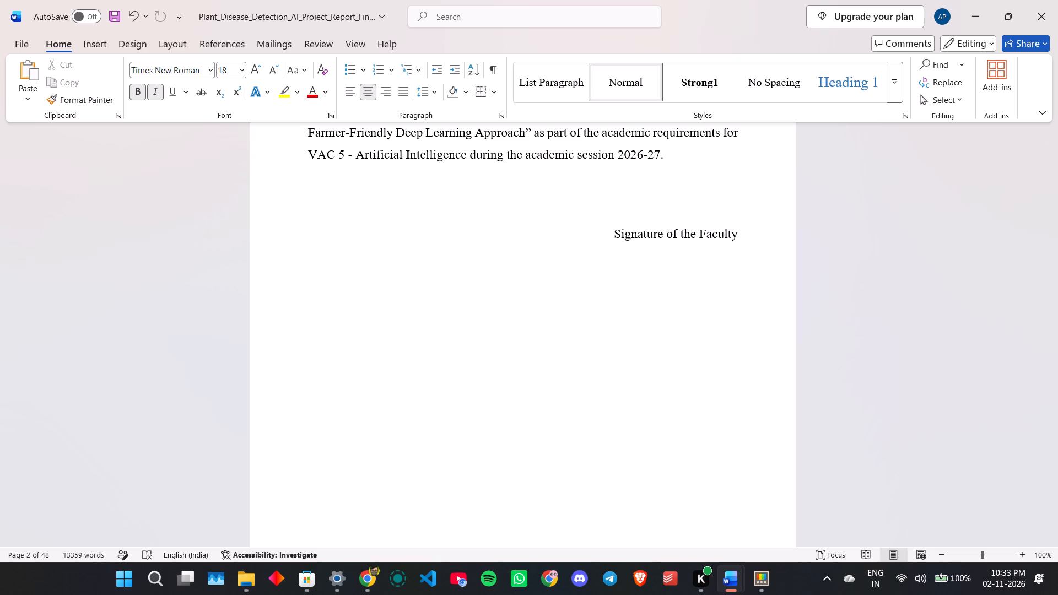
Check the report's cover page from the “A Project Report” heading through the student details, college logo and academic session line.
scroll(673, 332, up, 10)
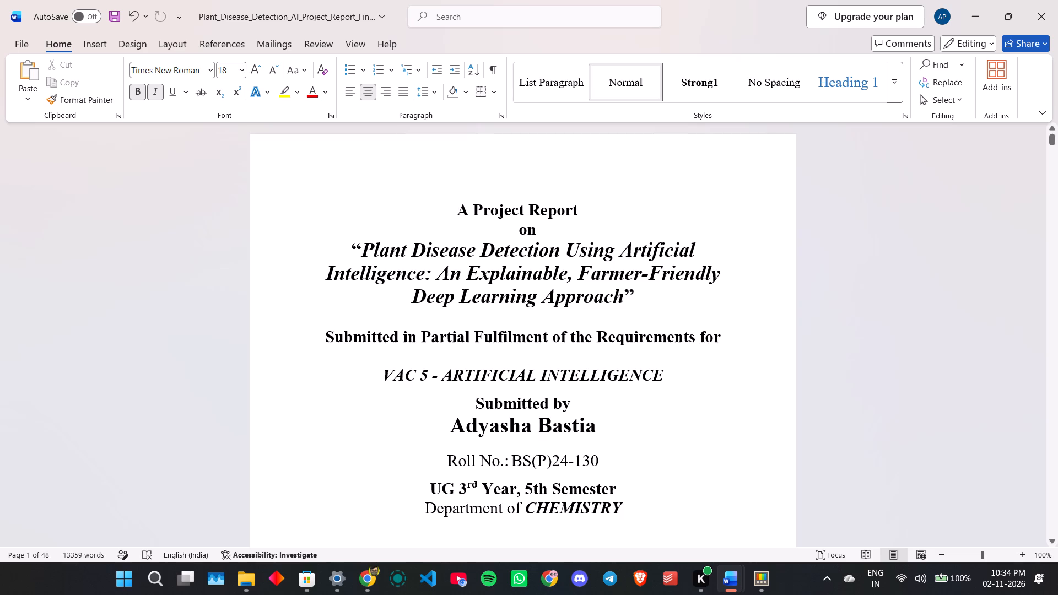
scroll(850, 382, up, 2)
scroll(850, 382, down, 1)
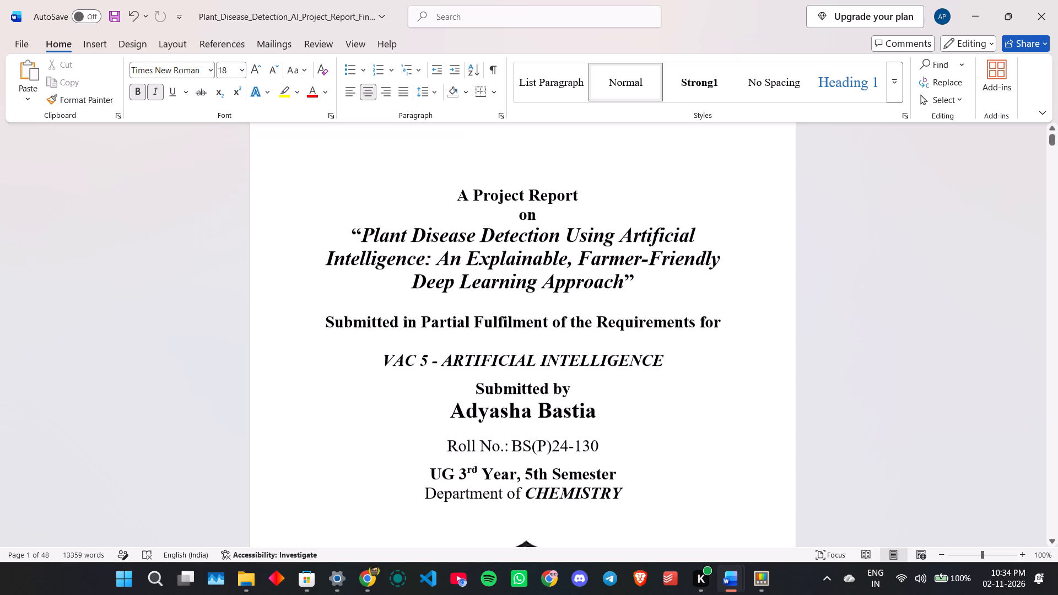
scroll(850, 382, down, 1)
scroll(851, 404, up, 1)
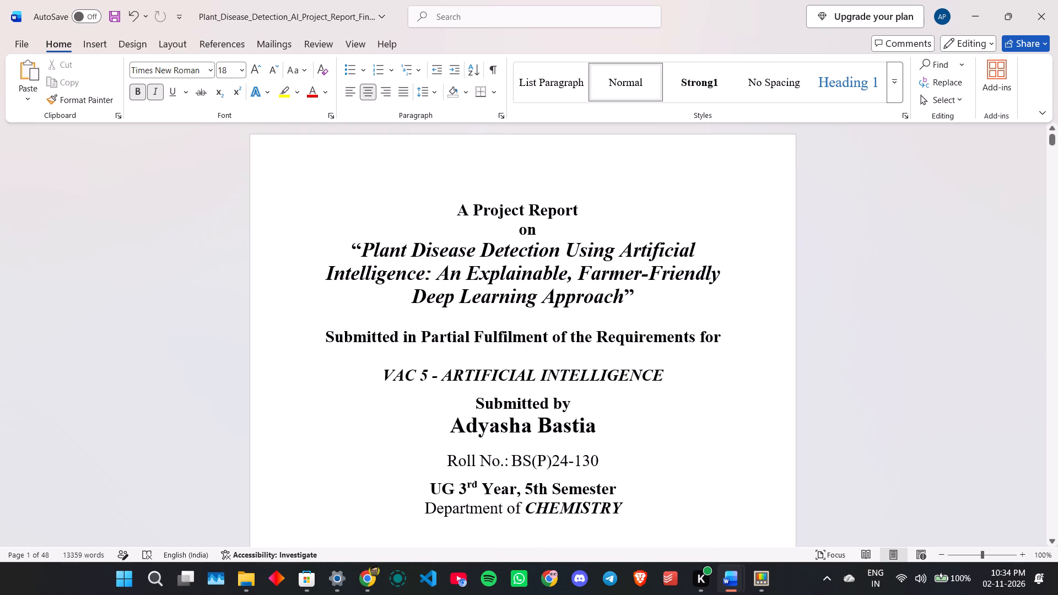
scroll(890, 425, down, 5)
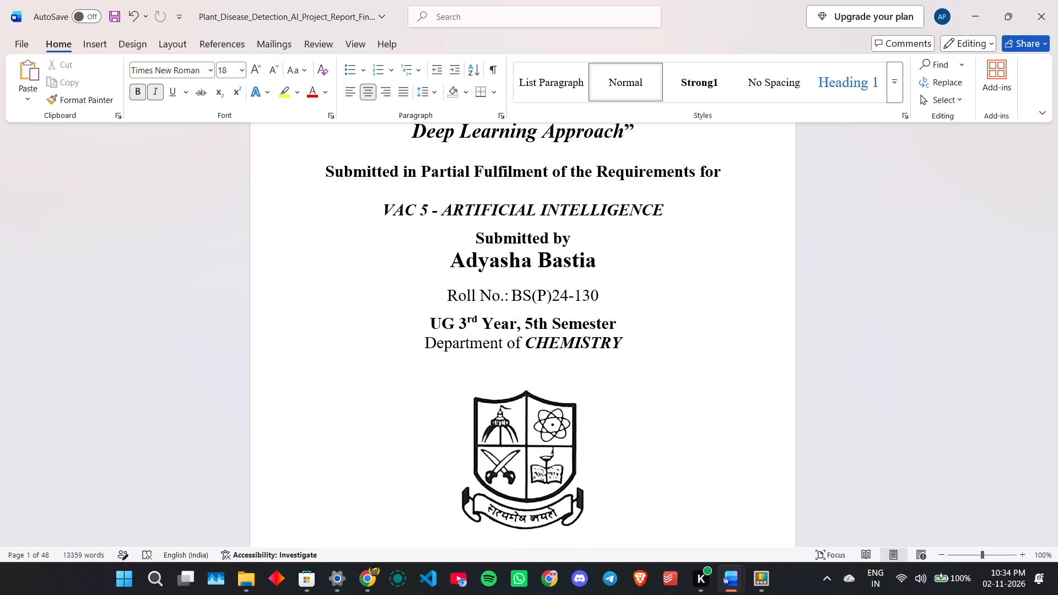
scroll(760, 452, up, 4)
scroll(819, 436, up, 10)
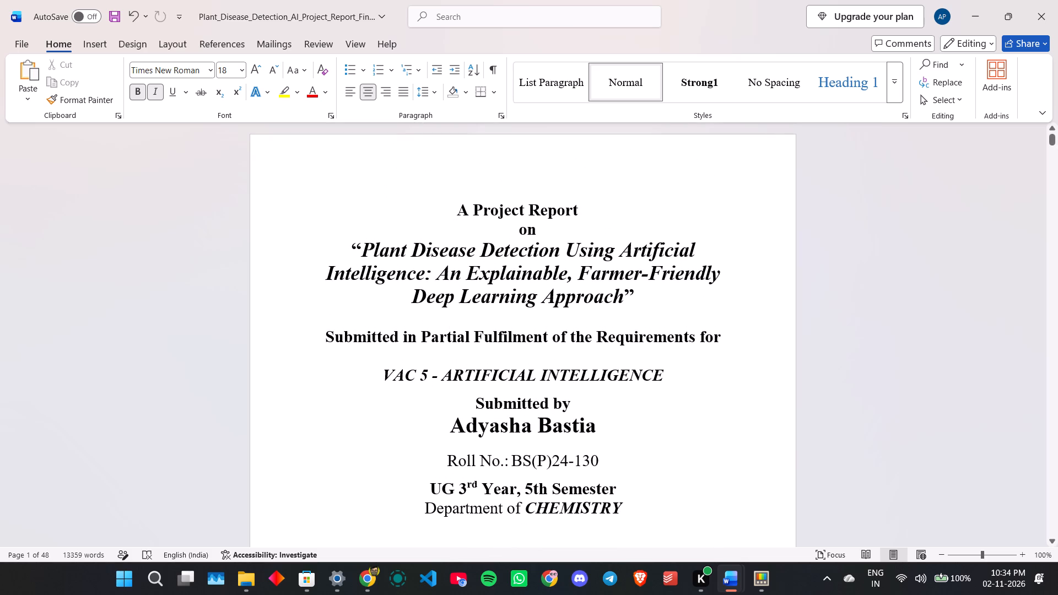
scroll(829, 404, down, 17)
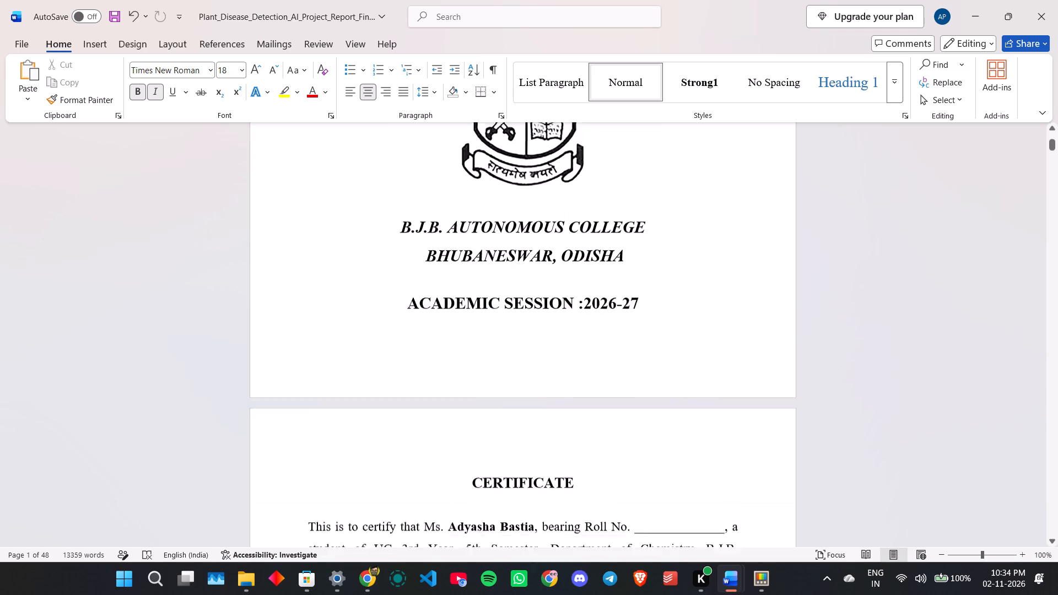
scroll(857, 388, down, 3)
scroll(808, 401, up, 2)
scroll(780, 462, up, 10)
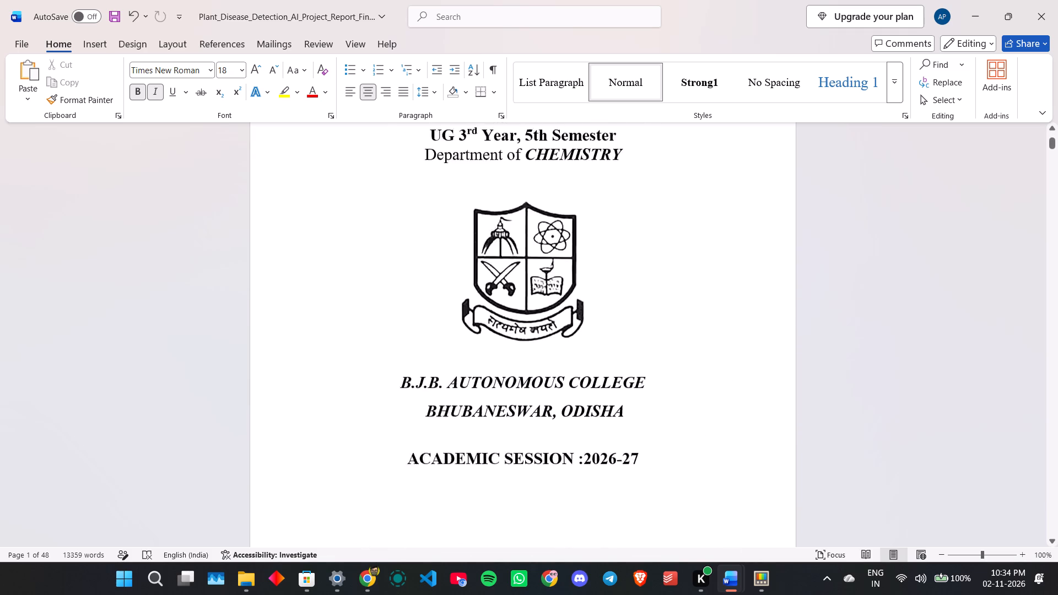
scroll(780, 462, up, 2)
scroll(777, 465, down, 1)
scroll(776, 466, up, 5)
scroll(767, 466, down, 1)
scroll(766, 466, up, 11)
scroll(772, 461, down, 10)
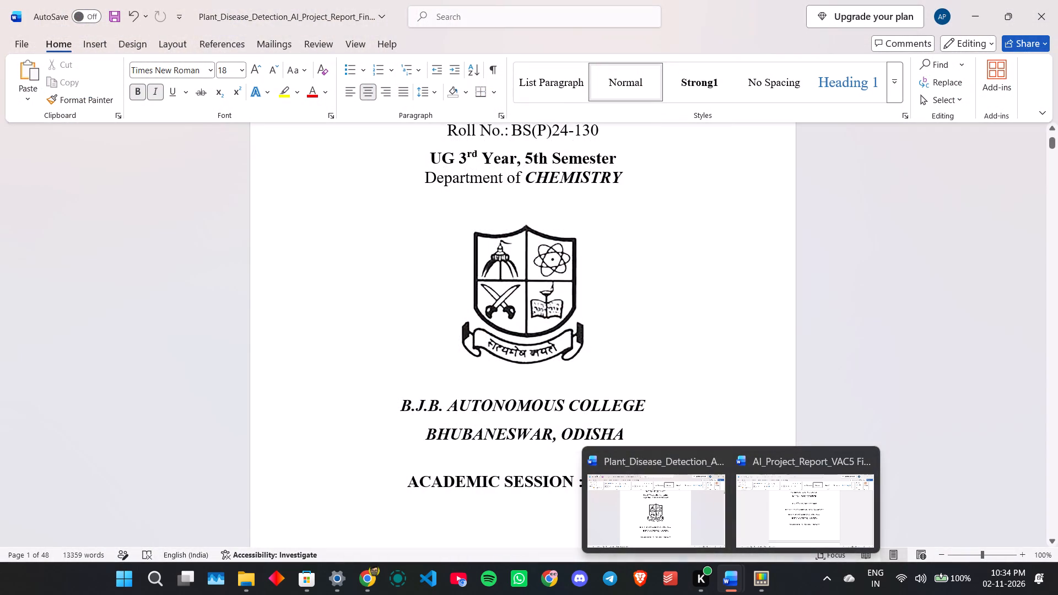
Replace the Roll No. blank in the Certificate paragraph with the copied student roll number, followed by a comma and a space.
click(822, 355)
scroll(859, 408, down, 8)
scroll(754, 459, up, 1)
scroll(754, 459, down, 2)
scroll(741, 461, up, 1)
scroll(739, 461, down, 3)
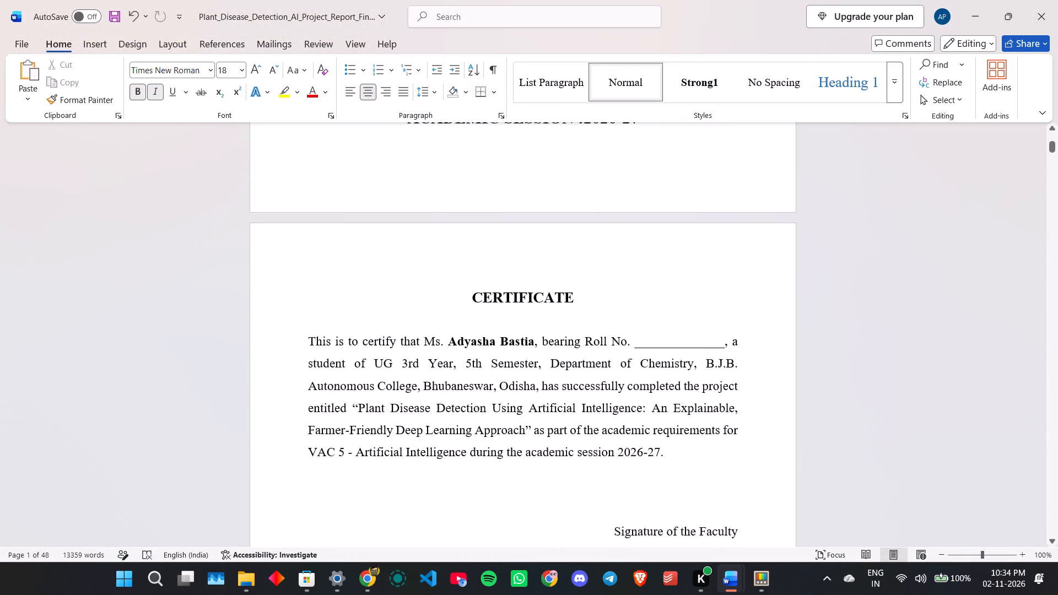
scroll(594, 425, down, 5)
scroll(594, 425, up, 4)
drag(723, 312, 629, 315)
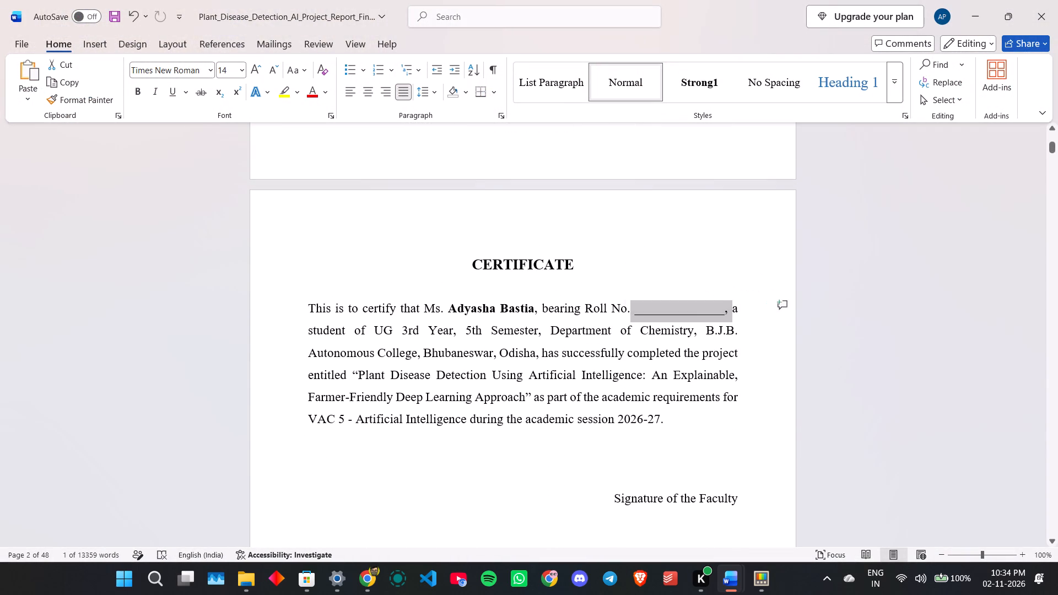
key(ctrl+v)
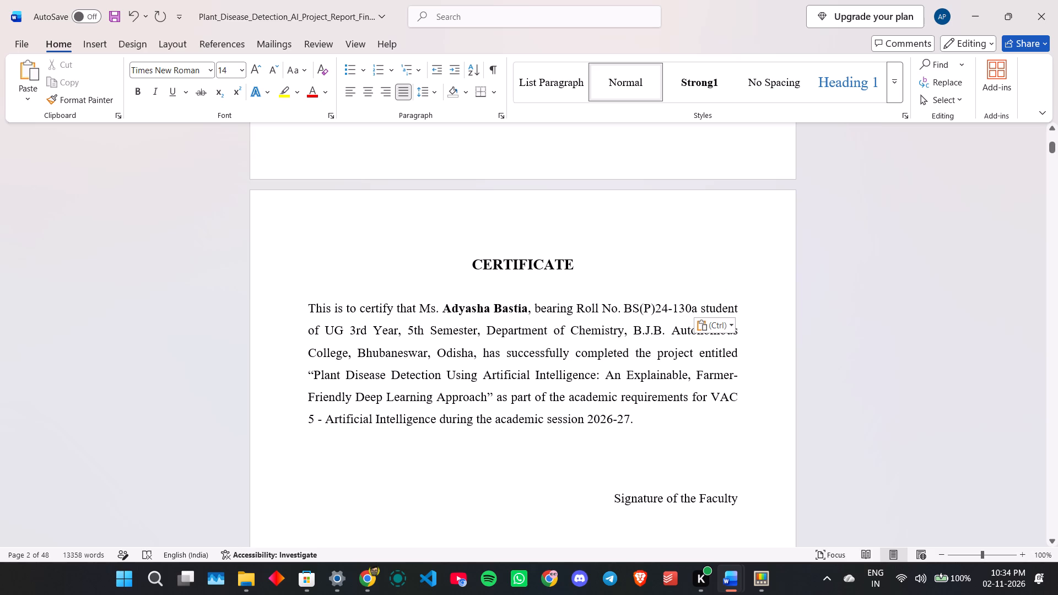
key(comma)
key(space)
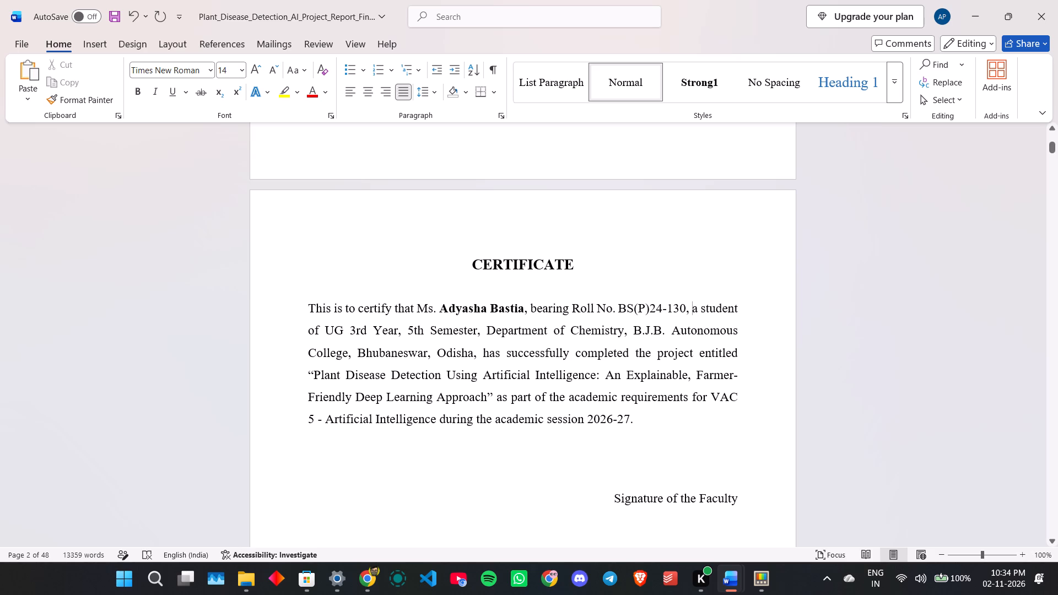
Replace the Roll No. blank in the first paragraph of the Declaration with the copied student roll number.
scroll(845, 415, down, 6)
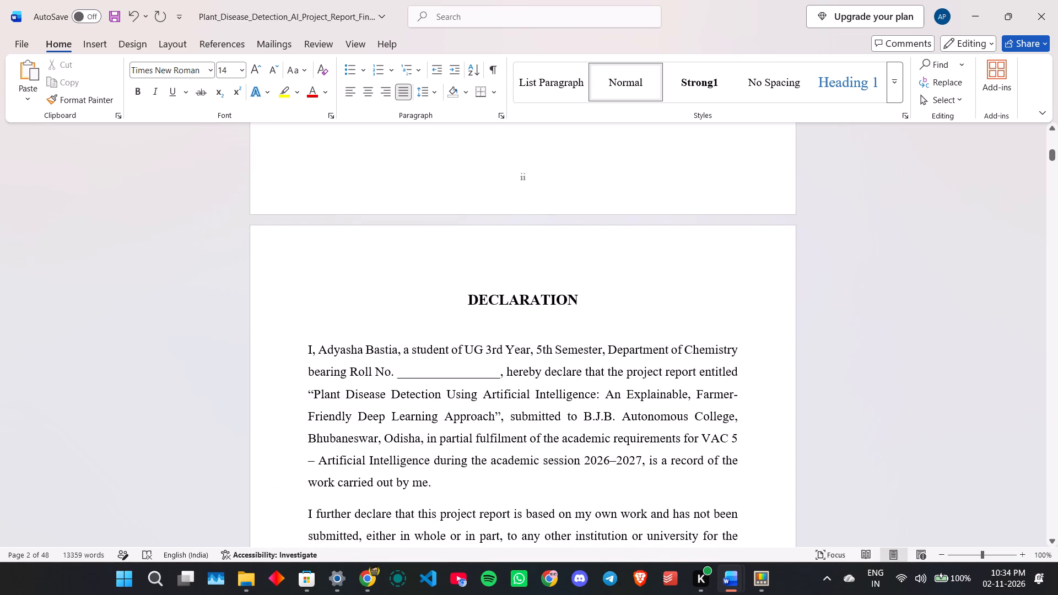
drag(498, 376, 396, 374)
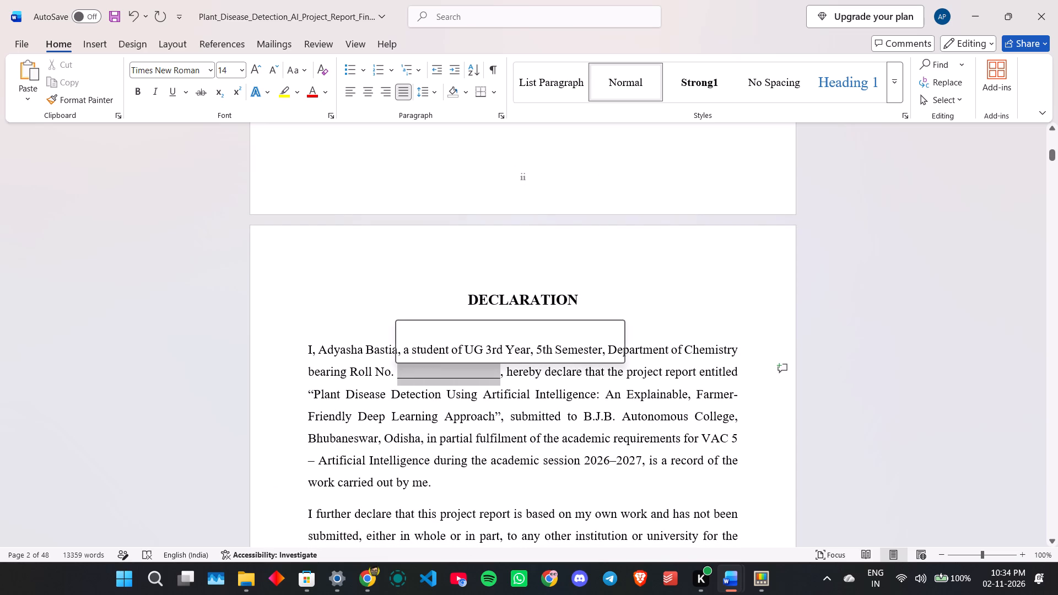
key(ctrl+v)
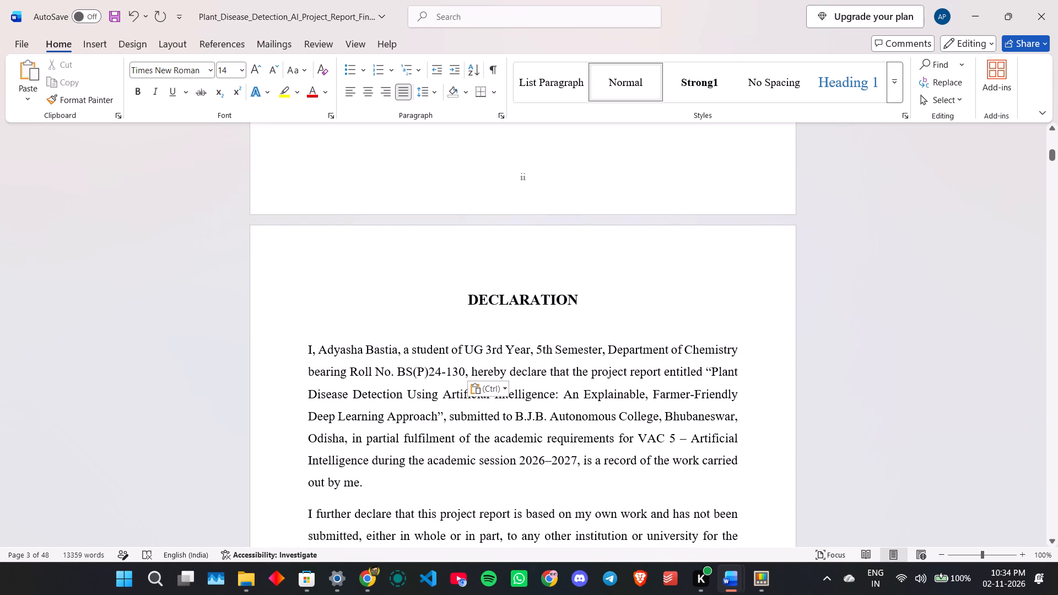
click(744, 401)
Replace the “Name of the Student” blank below the Declaration with the student's name, leaving a space after the colon.
scroll(731, 403, down, 7)
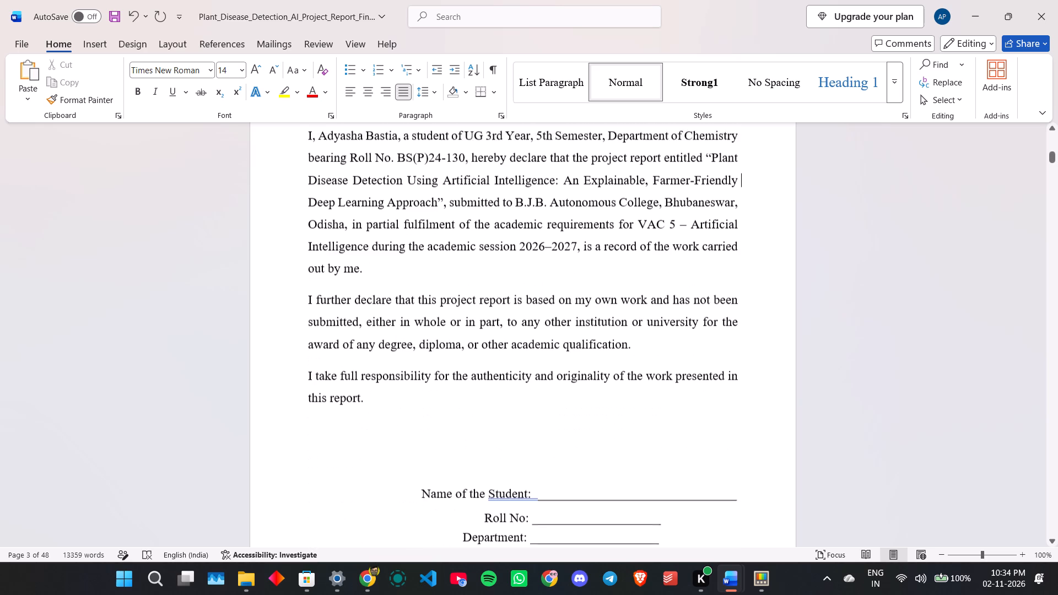
scroll(691, 407, down, 4)
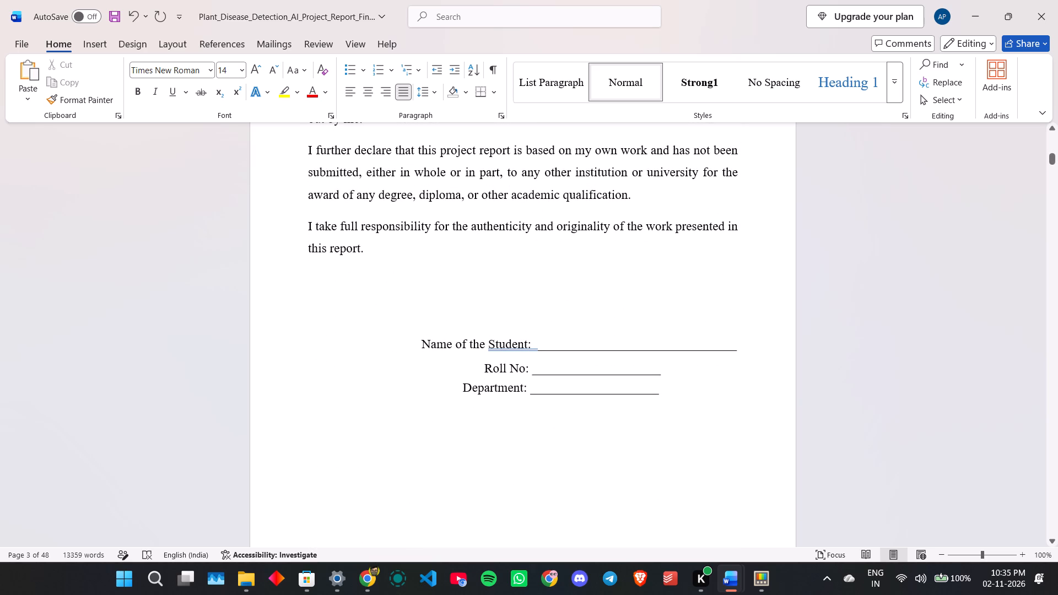
drag(741, 347, 532, 349)
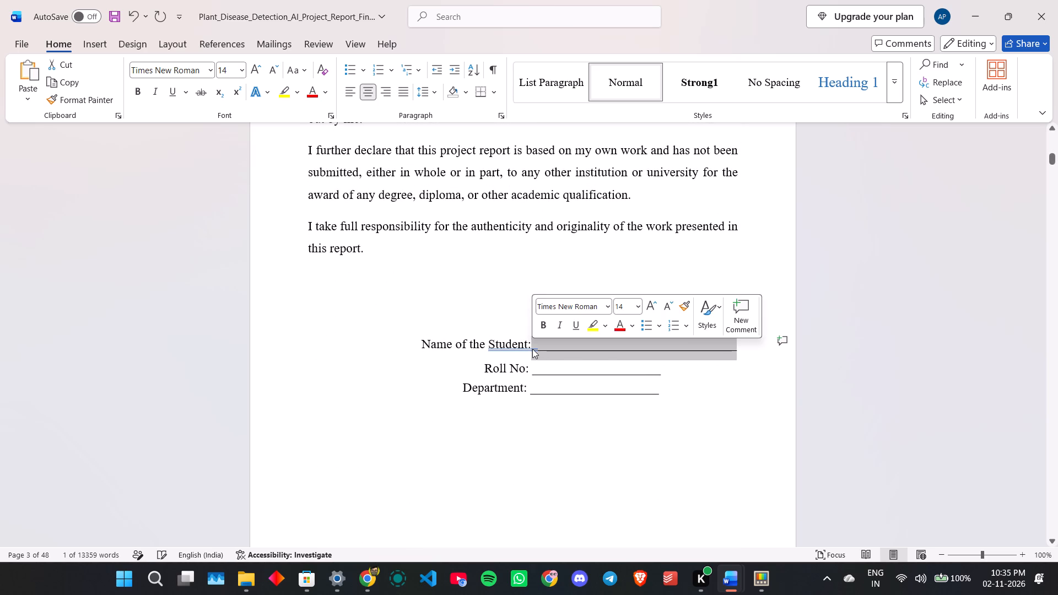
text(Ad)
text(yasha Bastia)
click(593, 344)
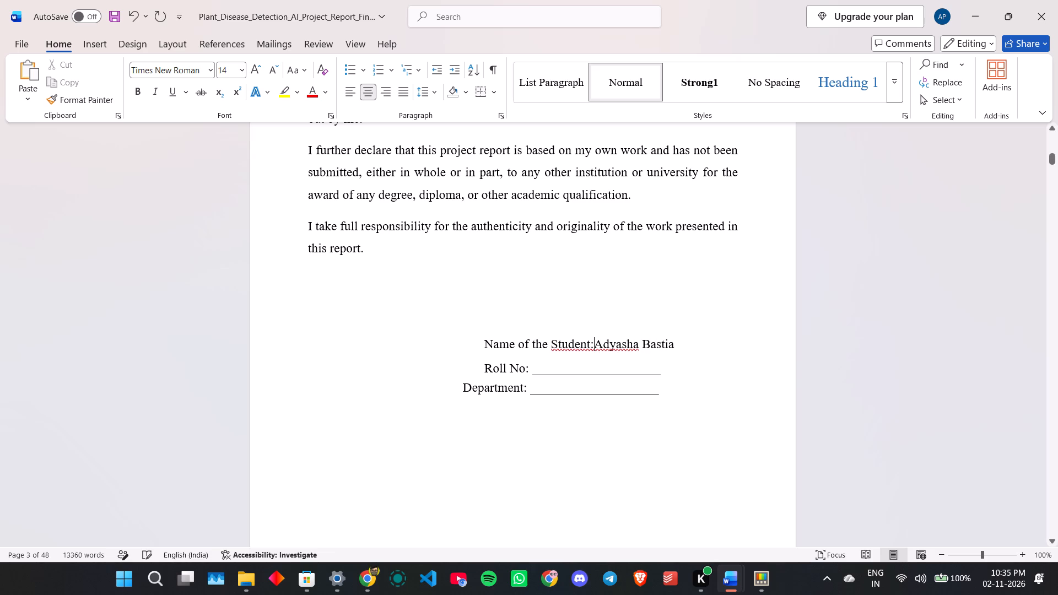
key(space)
Replace the “Roll No” blank in the Declaration's signature block with the copied student roll number.
click(590, 365)
drag(663, 374, 566, 372)
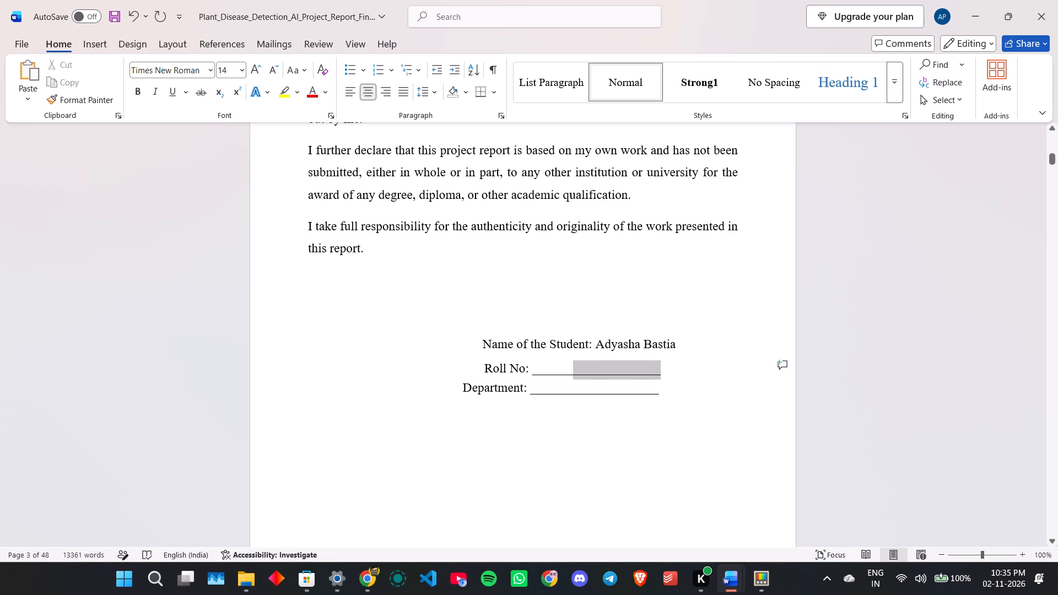
drag(566, 372, 534, 377)
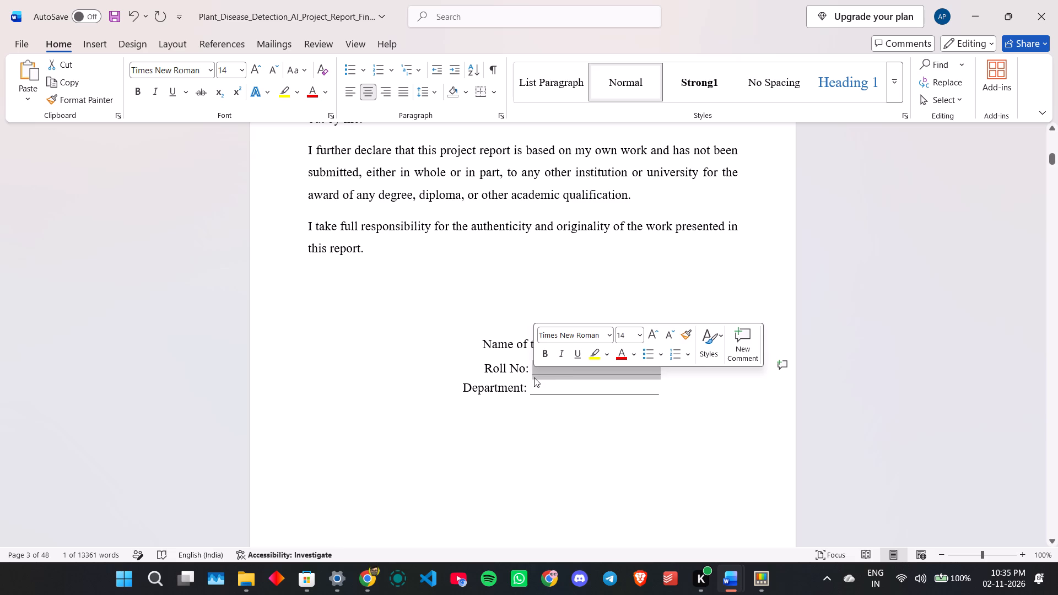
key(ctrl+v)
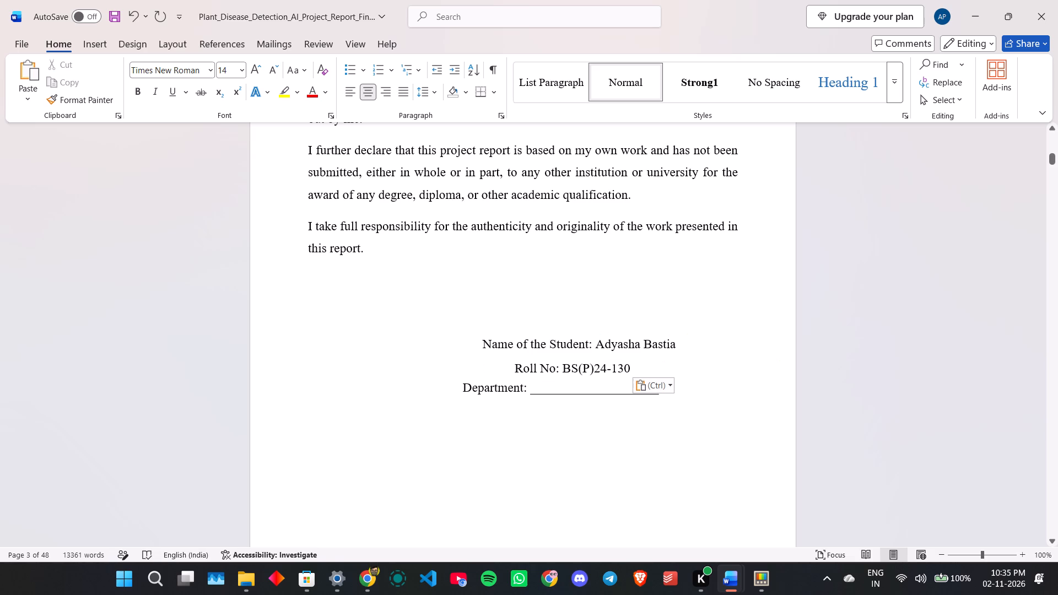
Adjust the indentation before “Roll No” so the line starts directly beneath “Name of the Student”.
click(563, 367)
click(513, 369)
key(BackSpace)
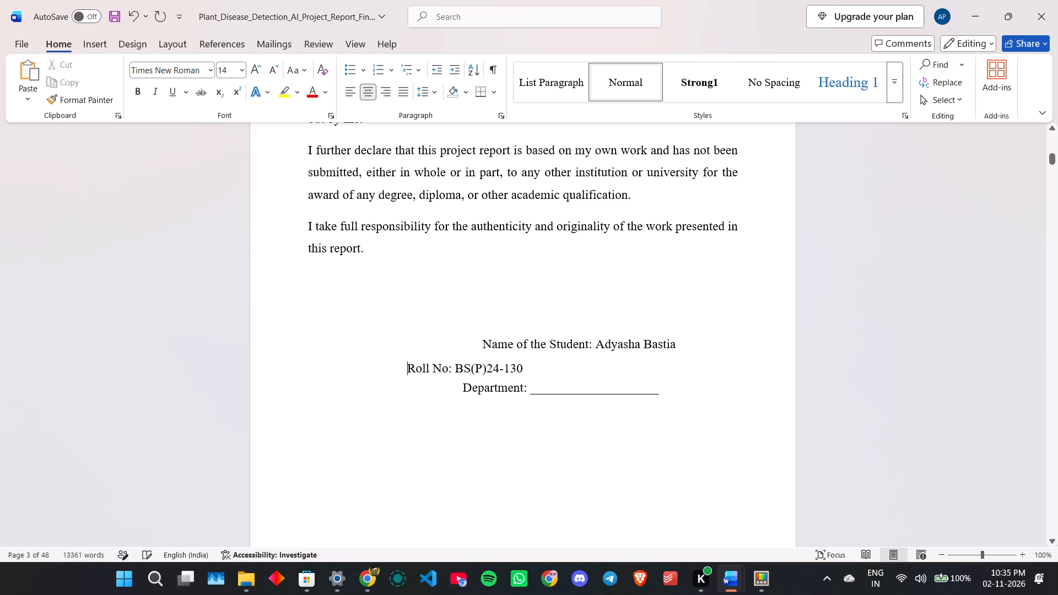
key(Tab)
key(Tab)
key(Tab)
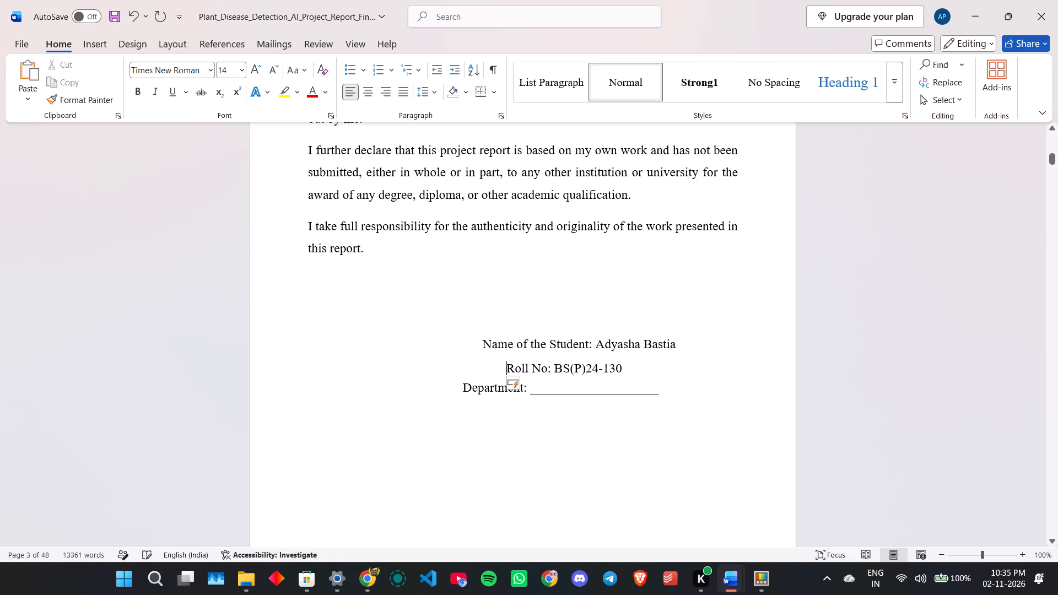
key(BackSpace)
key(Tab)
key(BackSpace)
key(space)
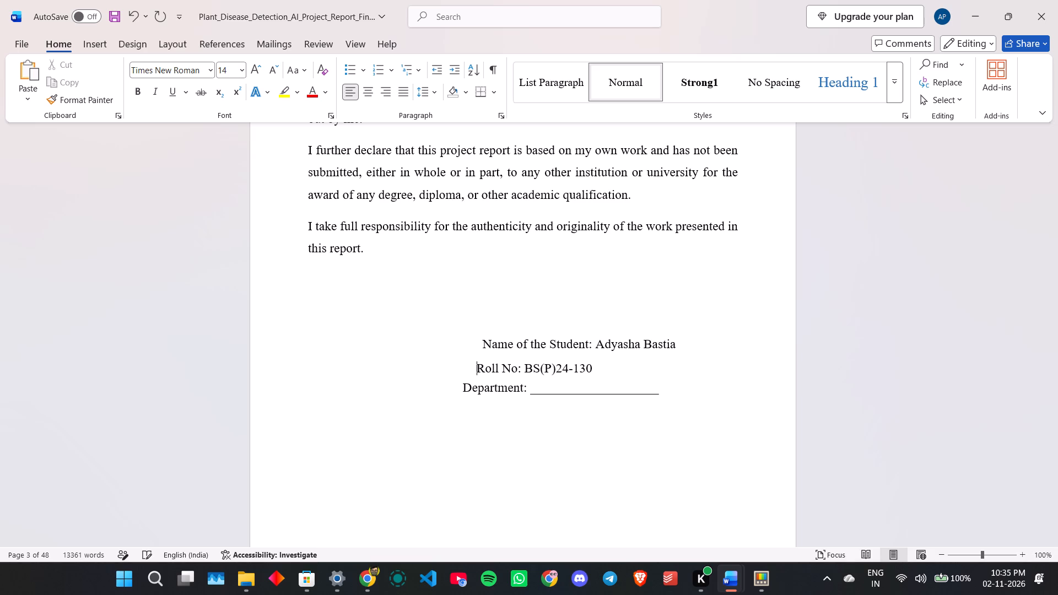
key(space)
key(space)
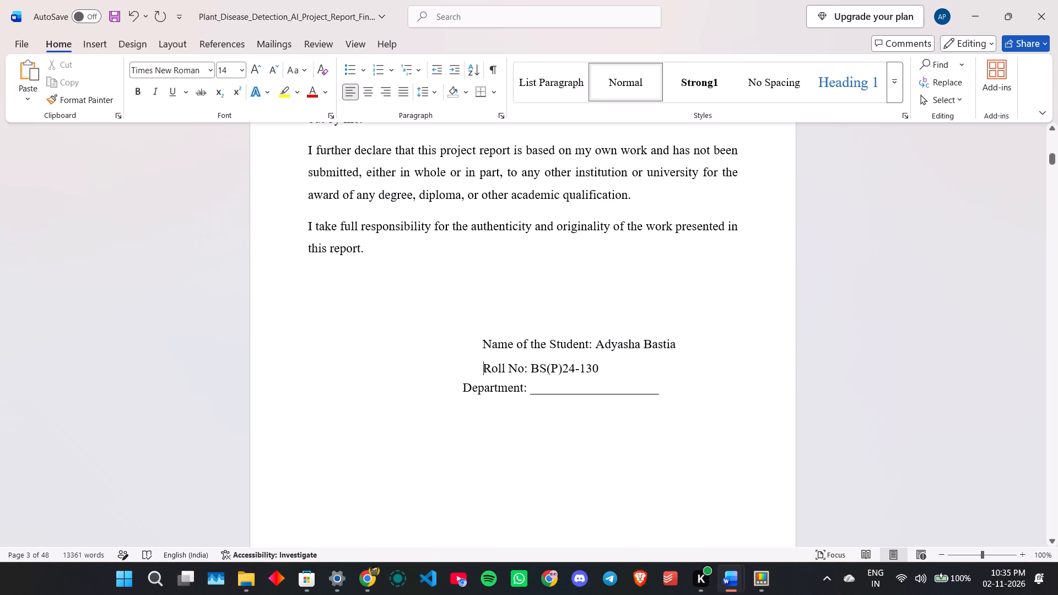
Fill in the Declaration's Department line with “Chemistry” and indent it so it starts level with the “Roll No” line.
drag(663, 391, 531, 397)
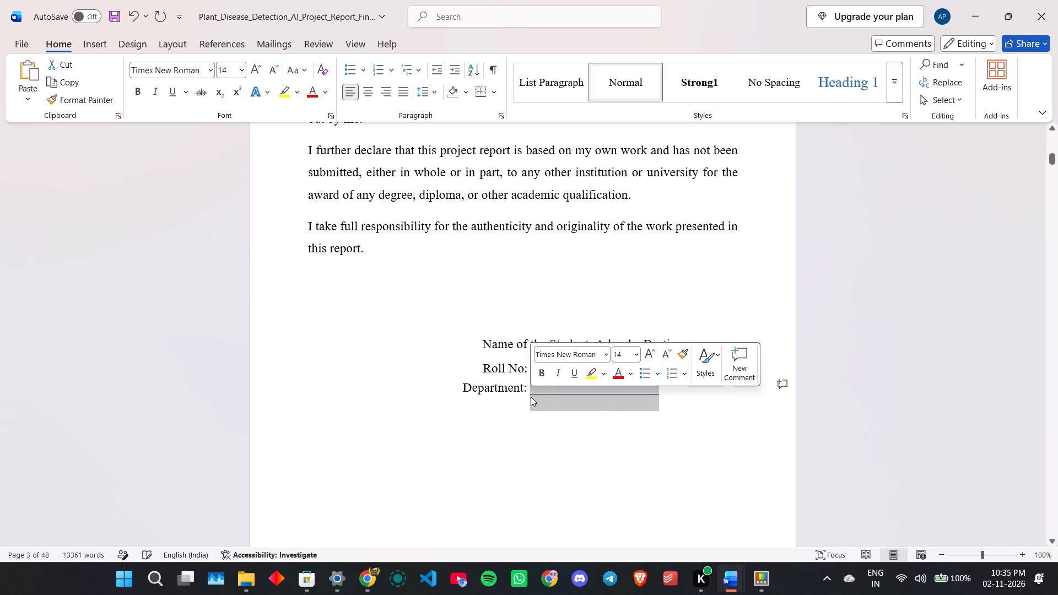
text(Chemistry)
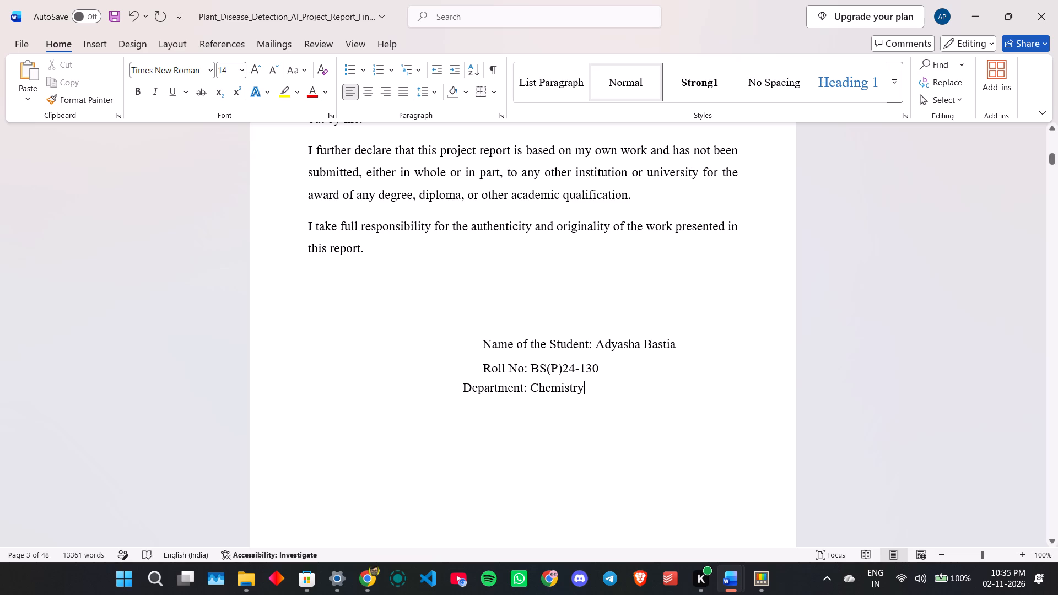
click(462, 388)
key(Tab)
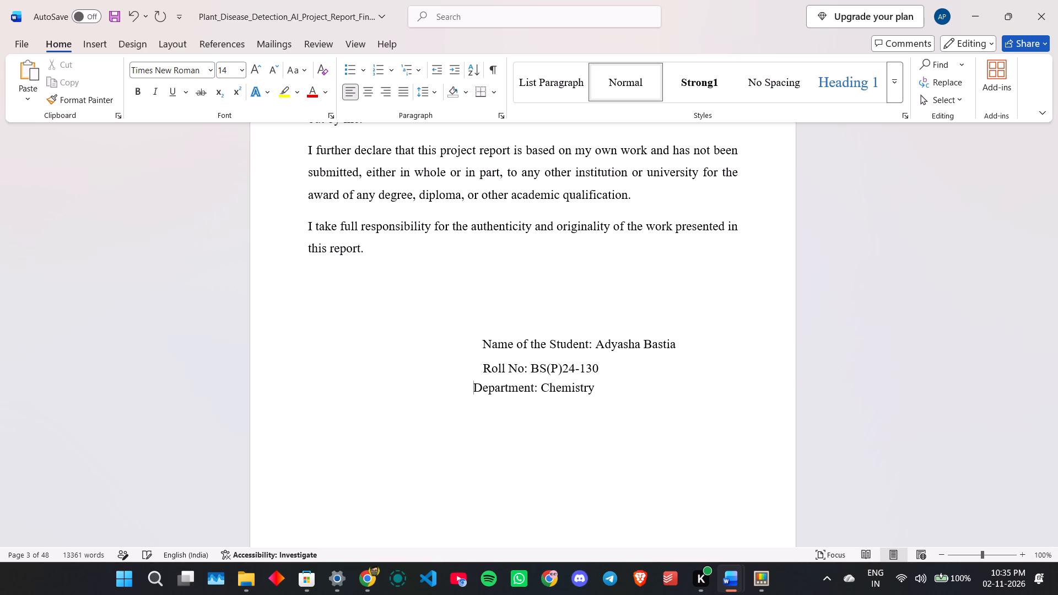
key(Tab)
key(BackSpace)
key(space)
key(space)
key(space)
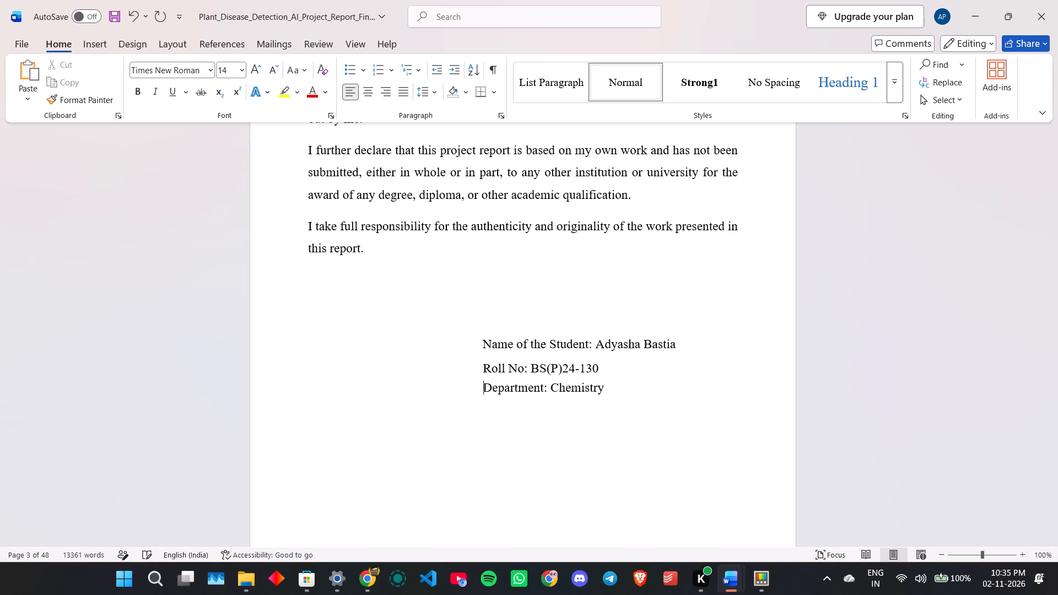
key(BackSpace)
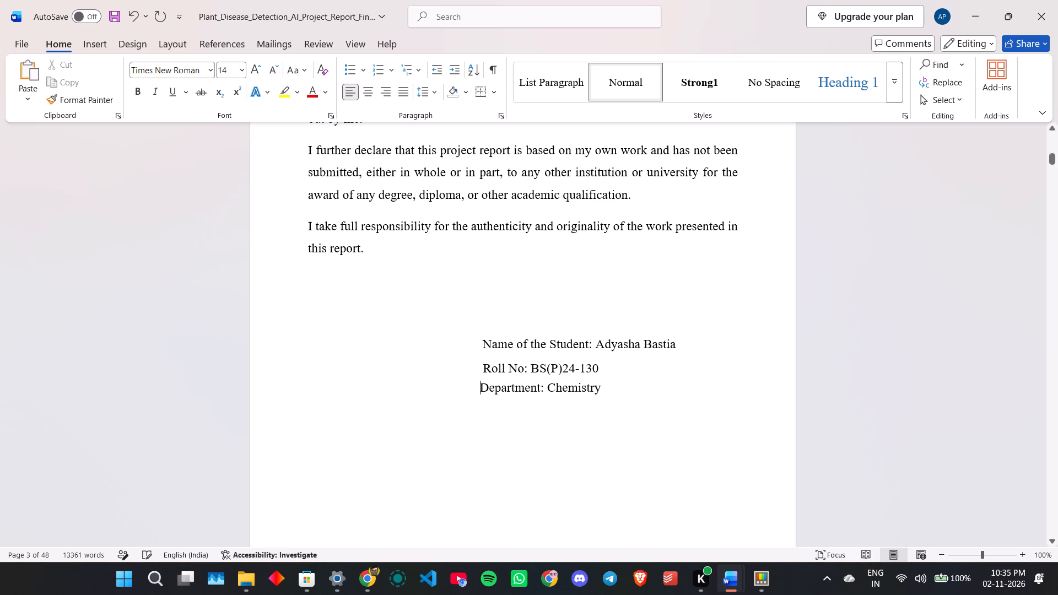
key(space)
click(630, 393)
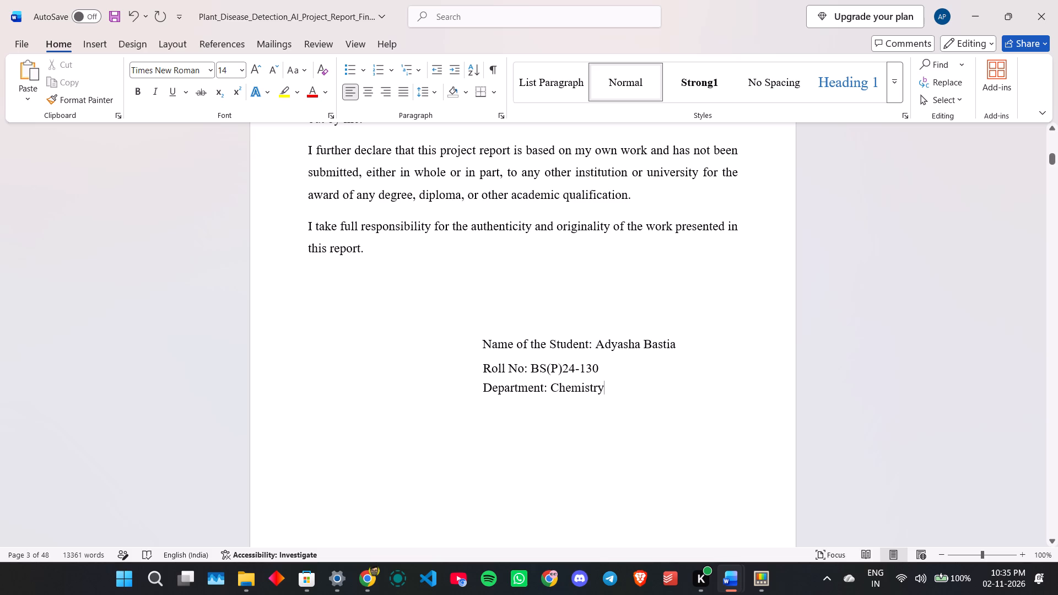
Review the completed Declaration page and its signature block, and look through the Acknowledgement page for blanks still needing details.
scroll(651, 367, up, 2)
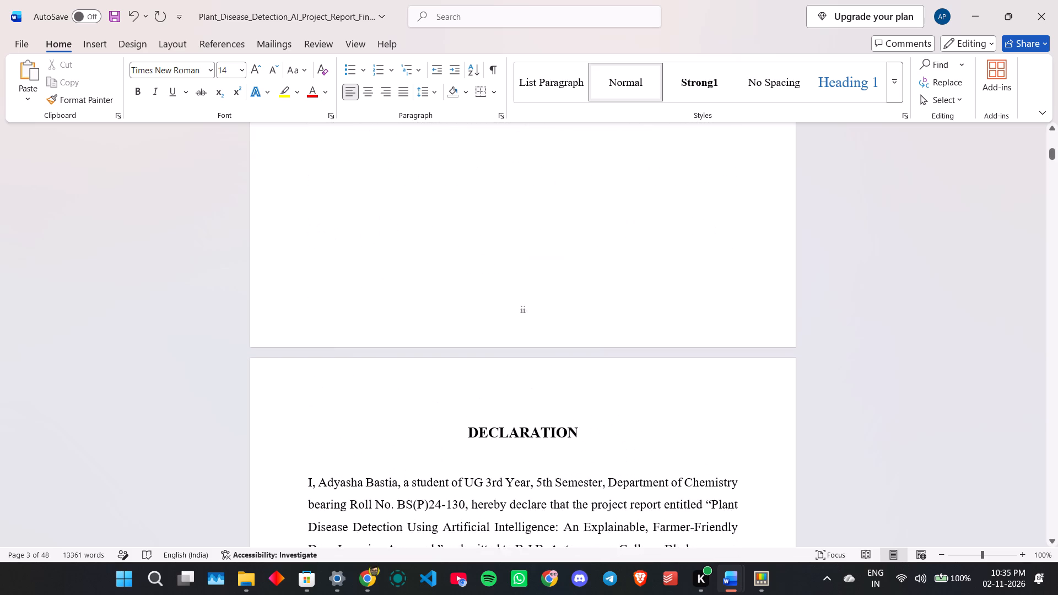
scroll(651, 367, down, 1)
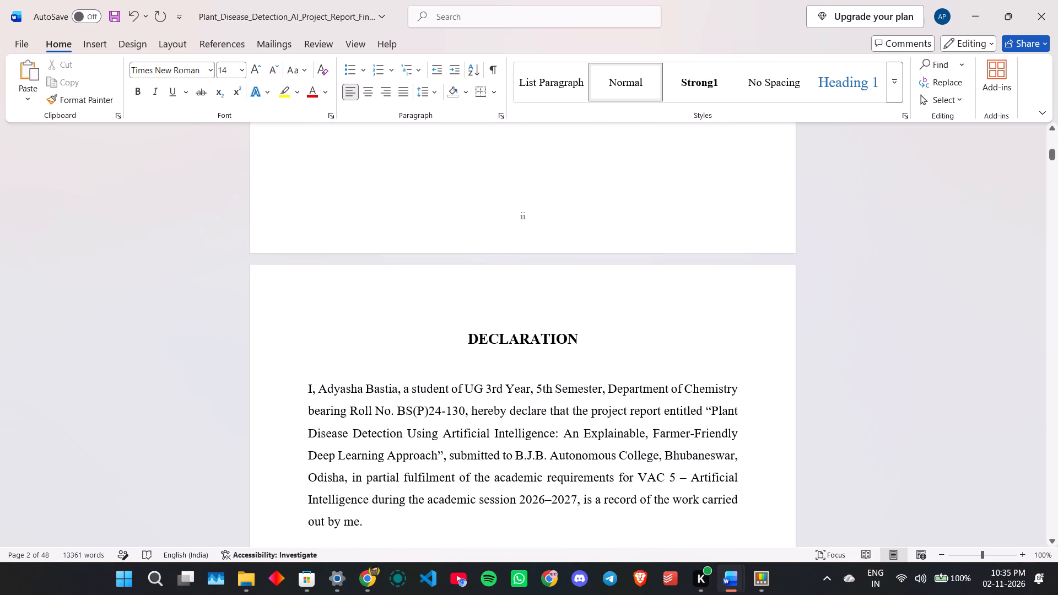
scroll(651, 367, down, 3)
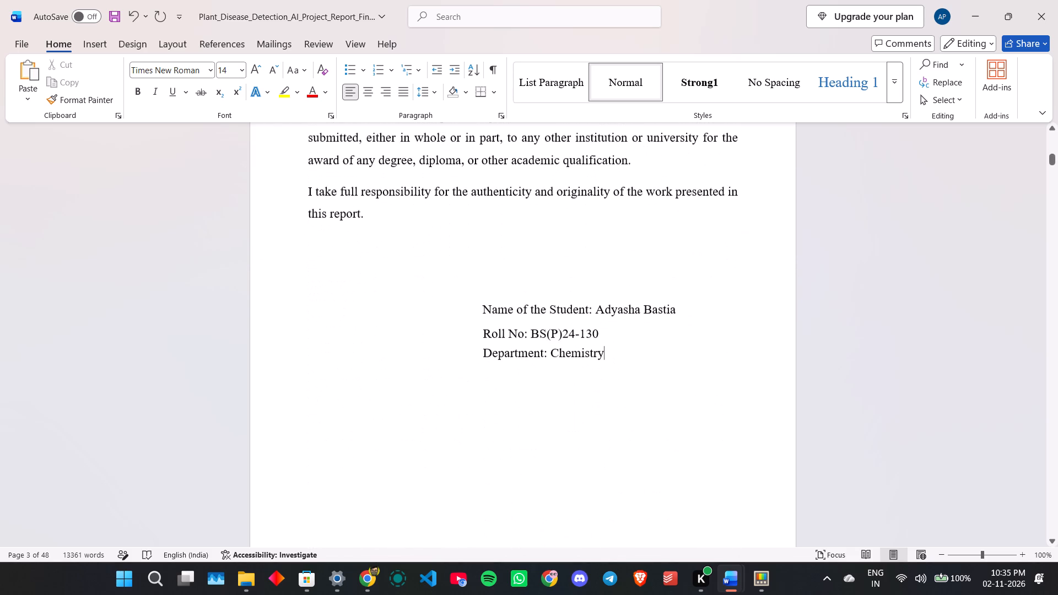
scroll(651, 367, down, 1)
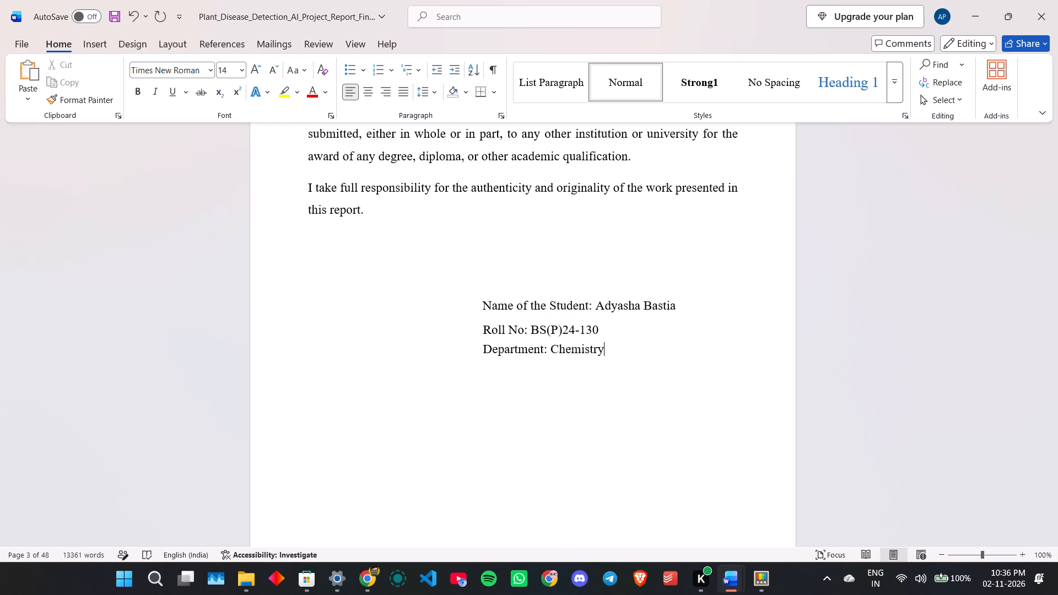
scroll(651, 367, down, 3)
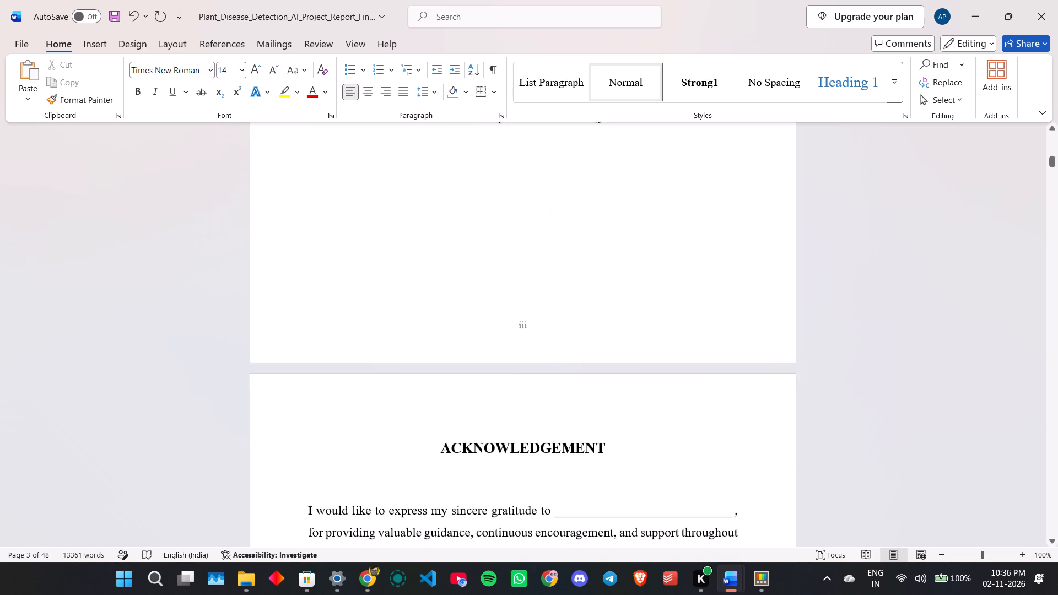
scroll(651, 367, down, 1)
scroll(651, 367, up, 1)
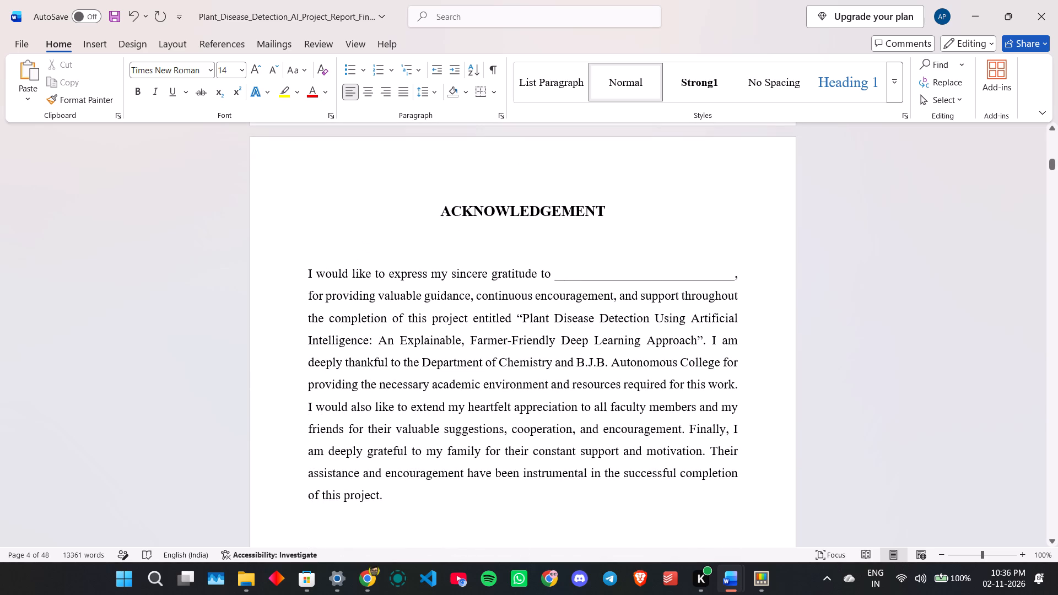
scroll(651, 367, down, 1)
scroll(651, 367, up, 4)
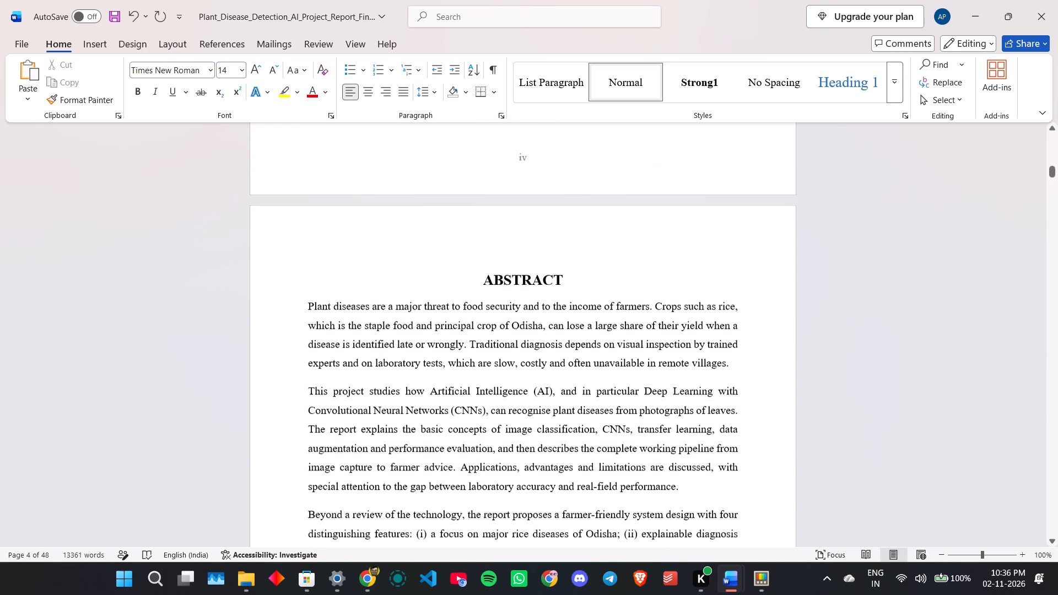
Replace the “Name of the Student” blank below the Acknowledgement with the student's name, leaving a space after the colon.
scroll(651, 367, up, 4)
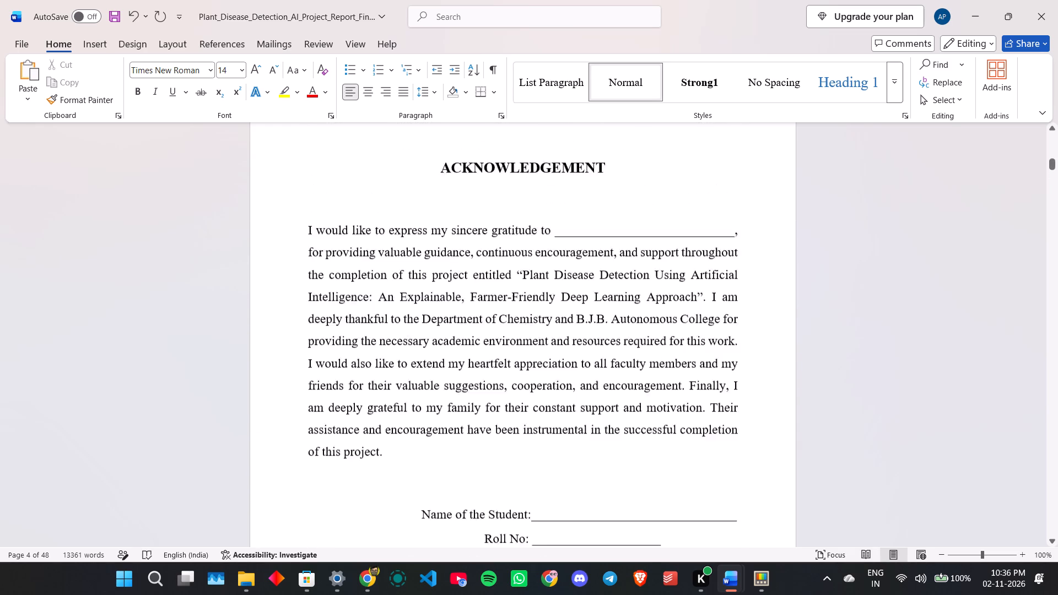
scroll(651, 367, up, 1)
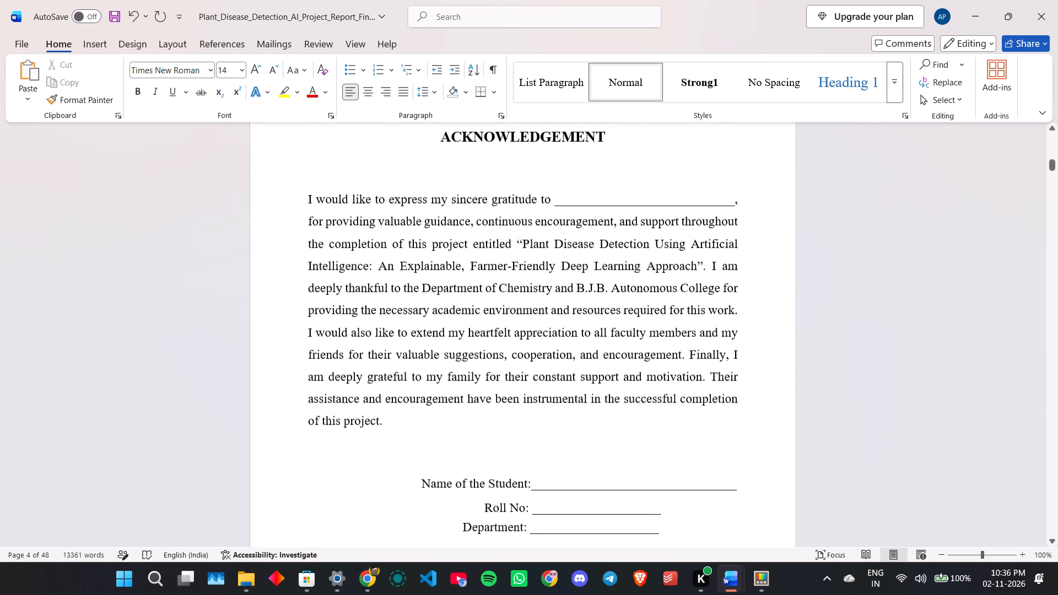
scroll(651, 367, up, 1)
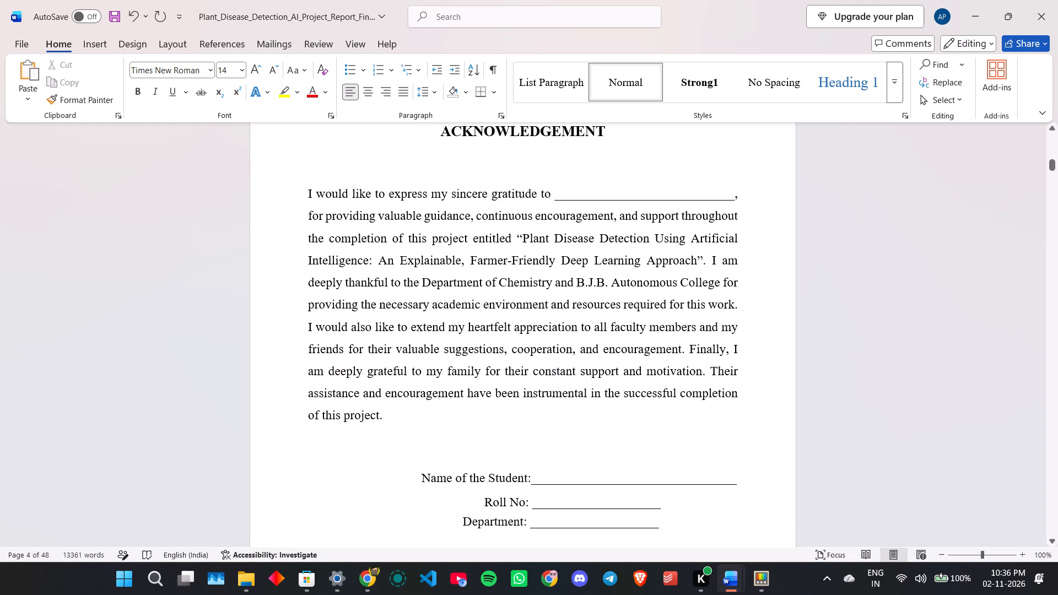
drag(742, 482, 532, 490)
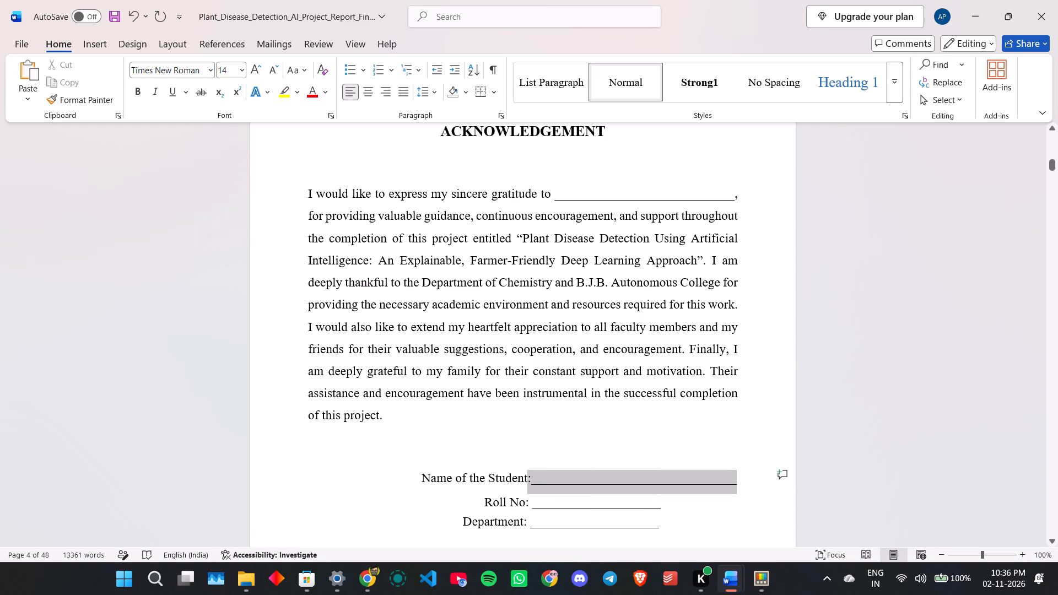
drag(532, 490, 532, 490)
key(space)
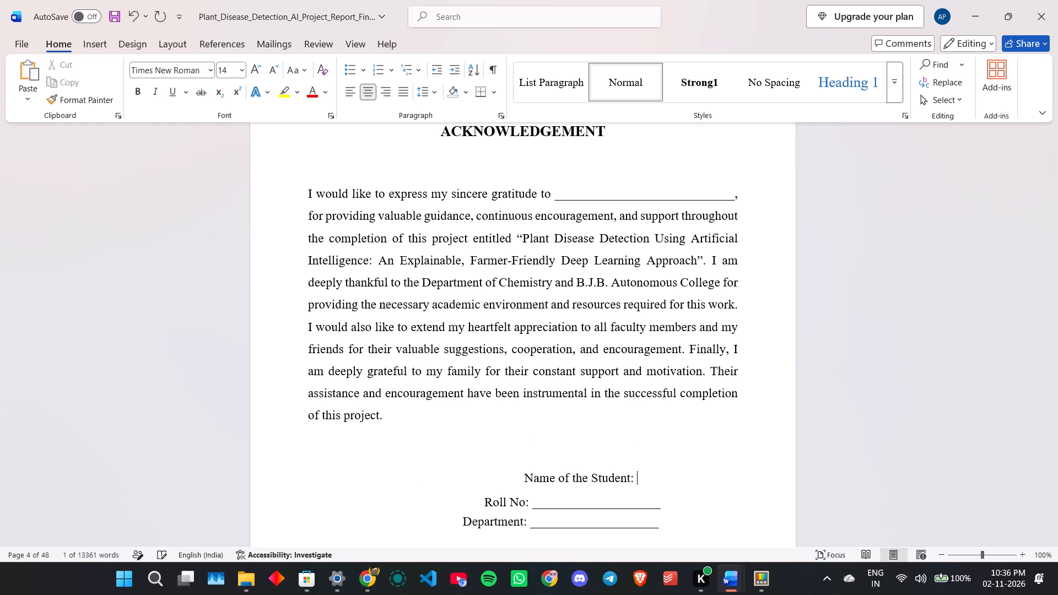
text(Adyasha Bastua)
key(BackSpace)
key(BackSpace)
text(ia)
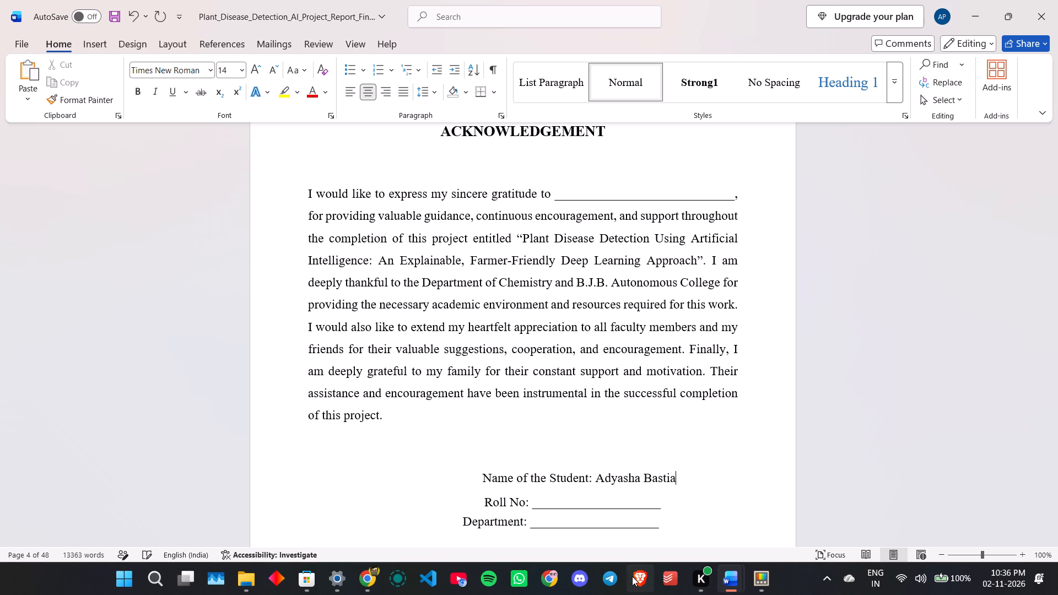
Replace the “Roll No” blank in the Acknowledgement's signature block with the copied student roll number.
drag(663, 507, 537, 507)
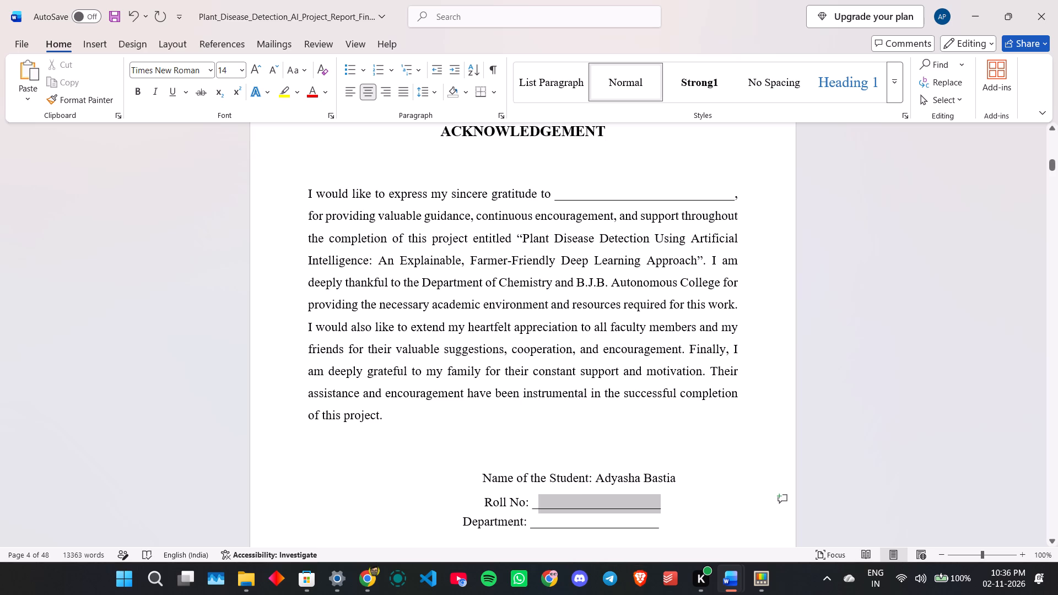
drag(537, 507, 531, 507)
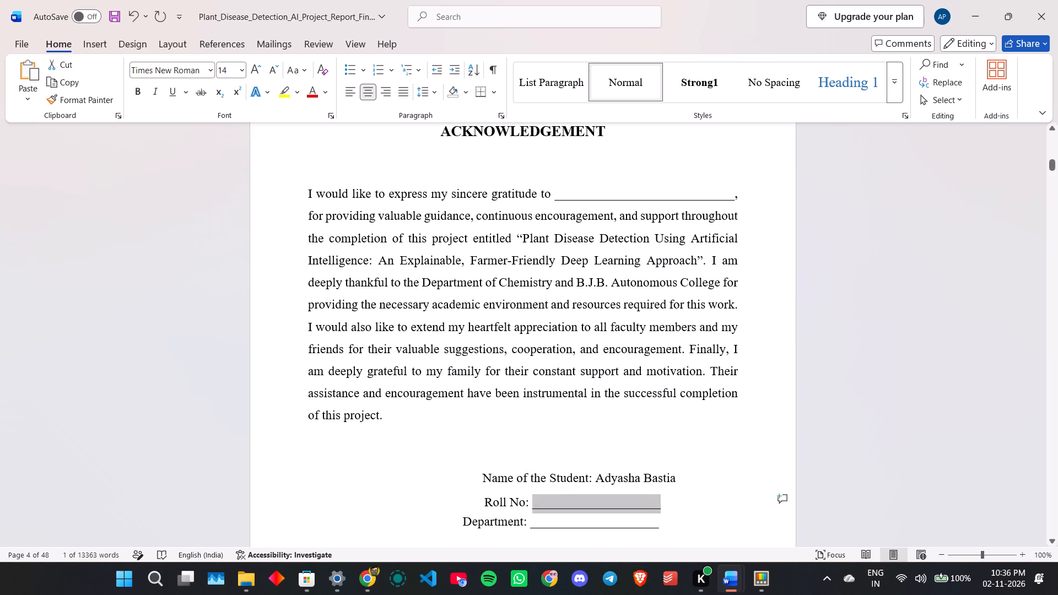
key(ctrl+v)
Replace the “Department” blank in the Acknowledgement's signature block with “Chemistry”, leaving a space after the colon.
scroll(639, 494, down, 1)
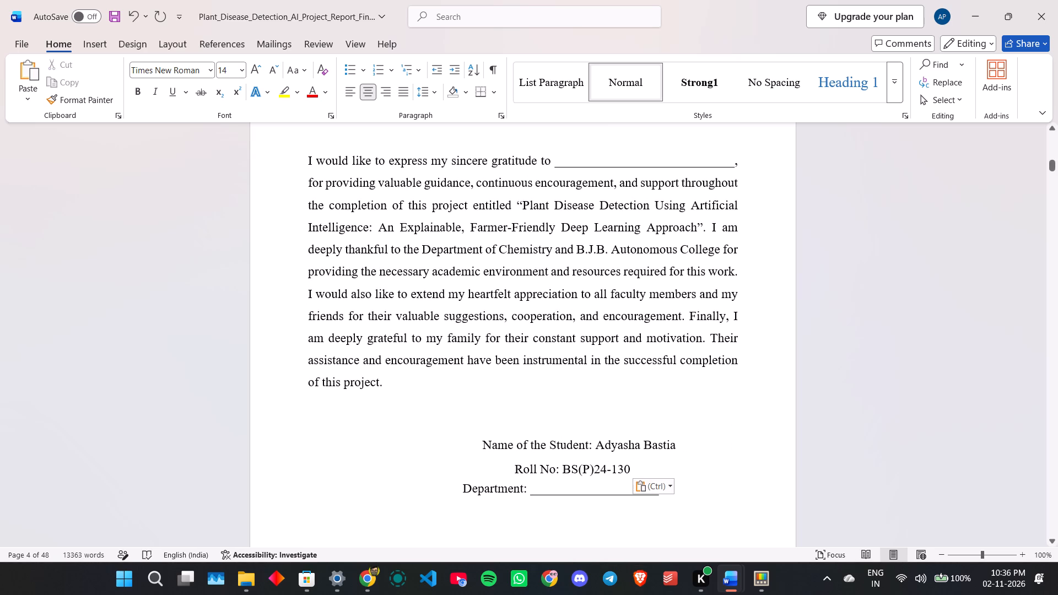
drag(682, 500, 526, 494)
key(BackSpace)
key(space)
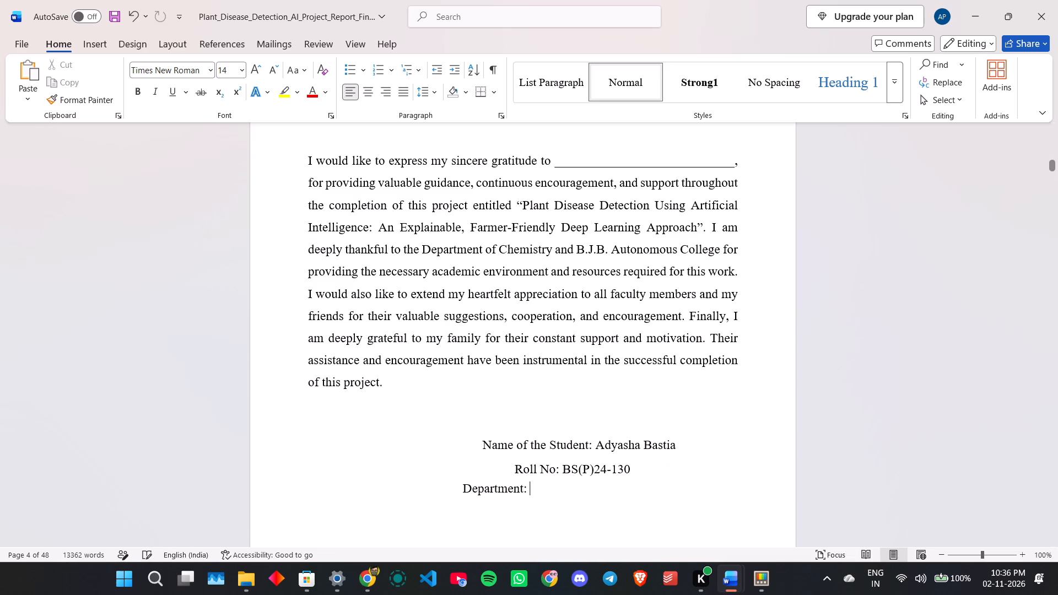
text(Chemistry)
Adjust the Acknowledgement's “Roll No” line so it is left-aligned and indented to start directly beneath “Name of the Student”.
click(515, 468)
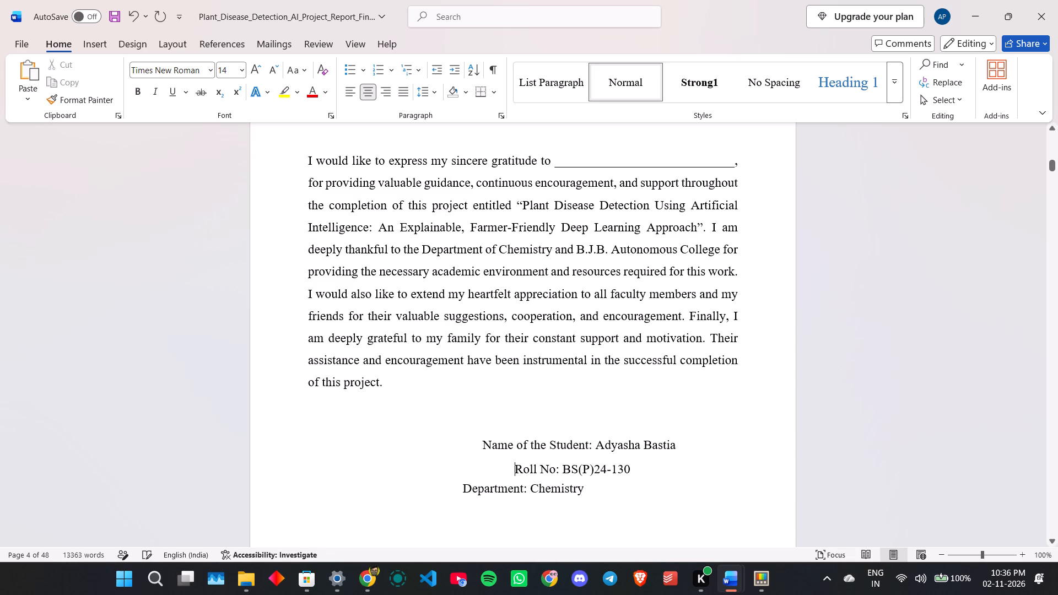
key(BackSpace)
key(Tab)
key(Tab)
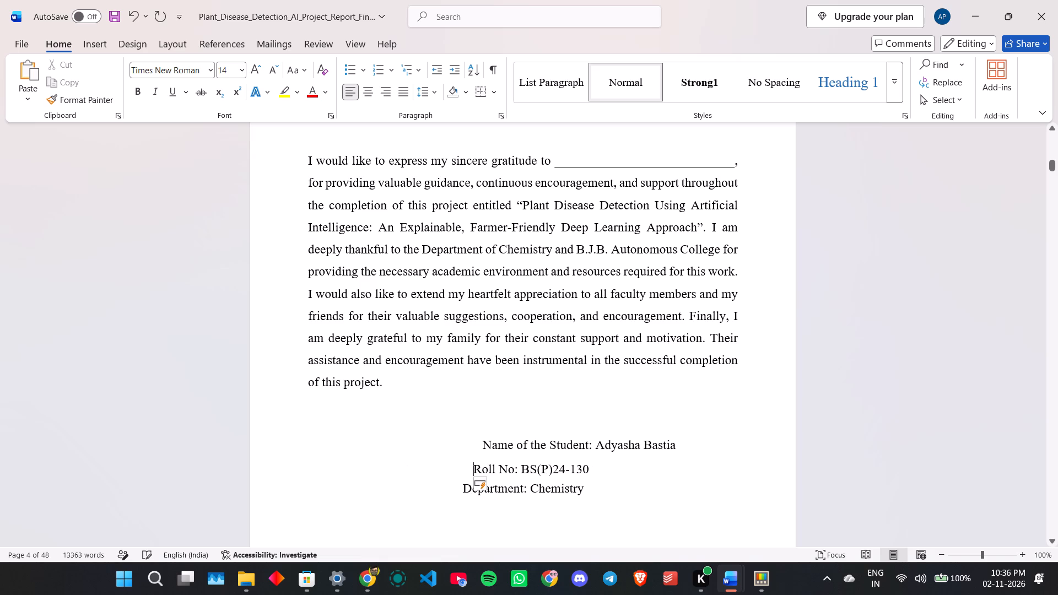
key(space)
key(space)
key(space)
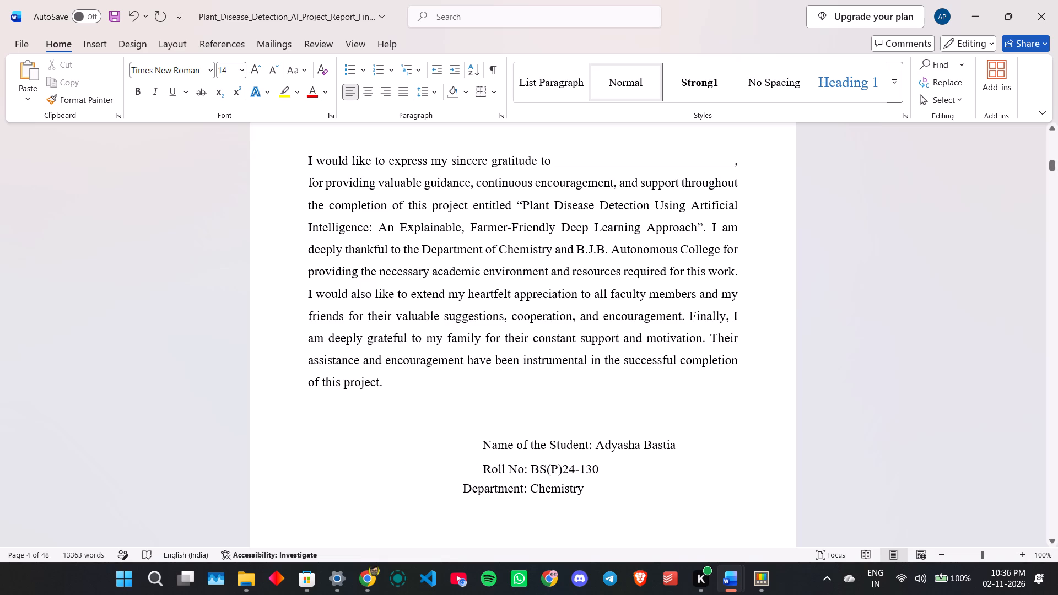
Indent the Acknowledgement's “Department” line with spaces so it starts level with the “Roll No” line above.
click(463, 491)
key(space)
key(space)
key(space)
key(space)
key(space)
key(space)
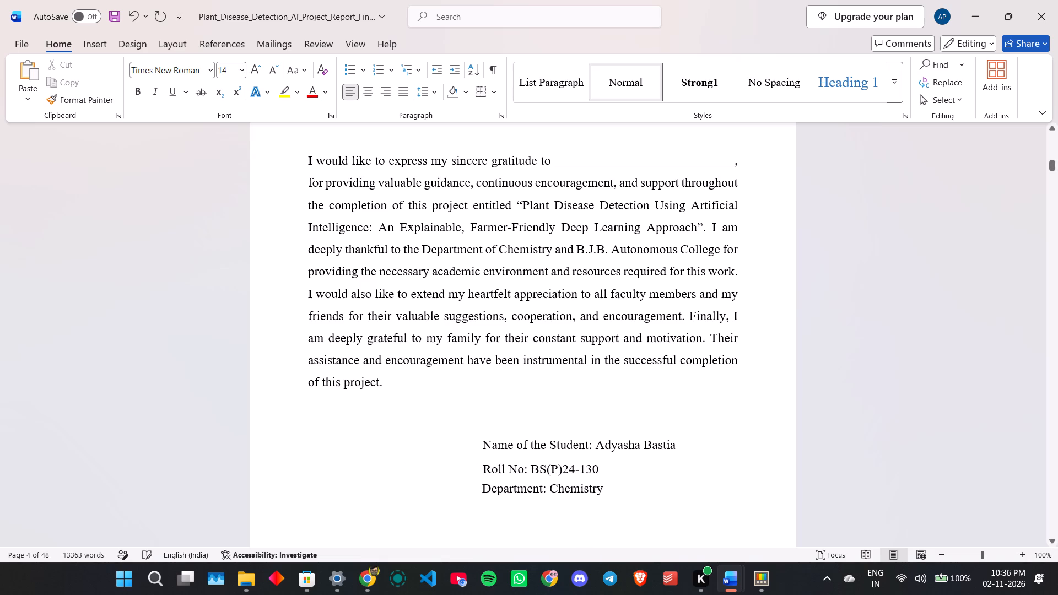
click(615, 488)
Look over the Acknowledgement, Abstract, List of Figures and List of Tables pages to check their layout.
scroll(690, 450, up, 1)
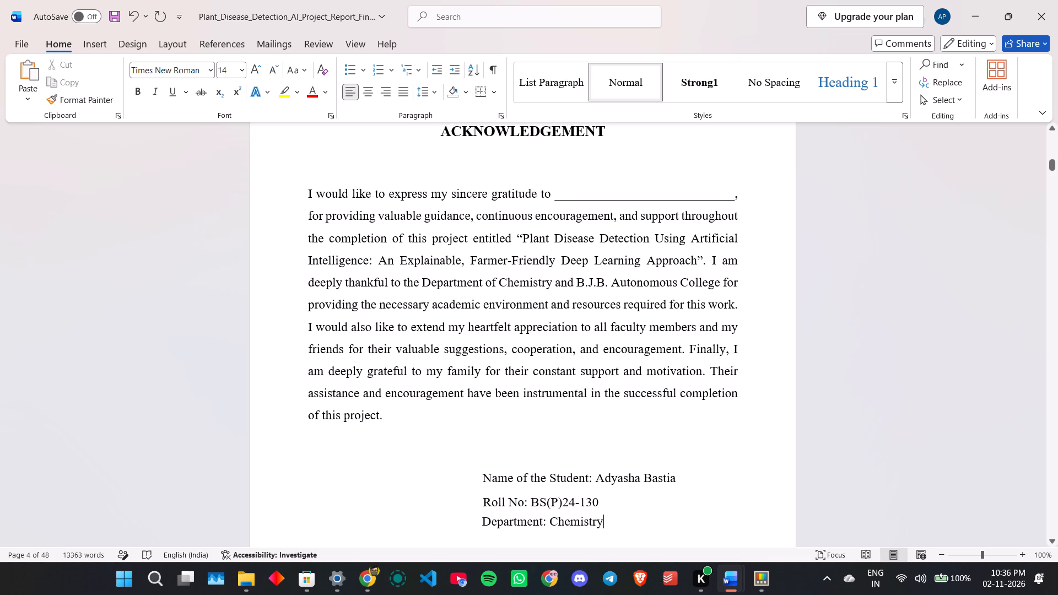
scroll(690, 450, right, 1)
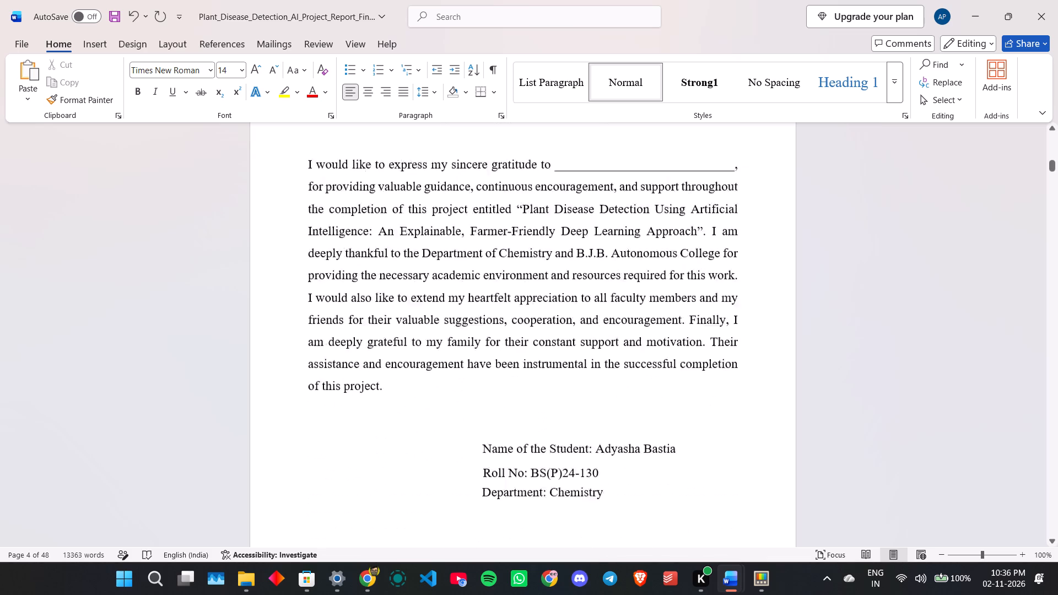
scroll(690, 450, right, 1)
scroll(690, 450, down, 4)
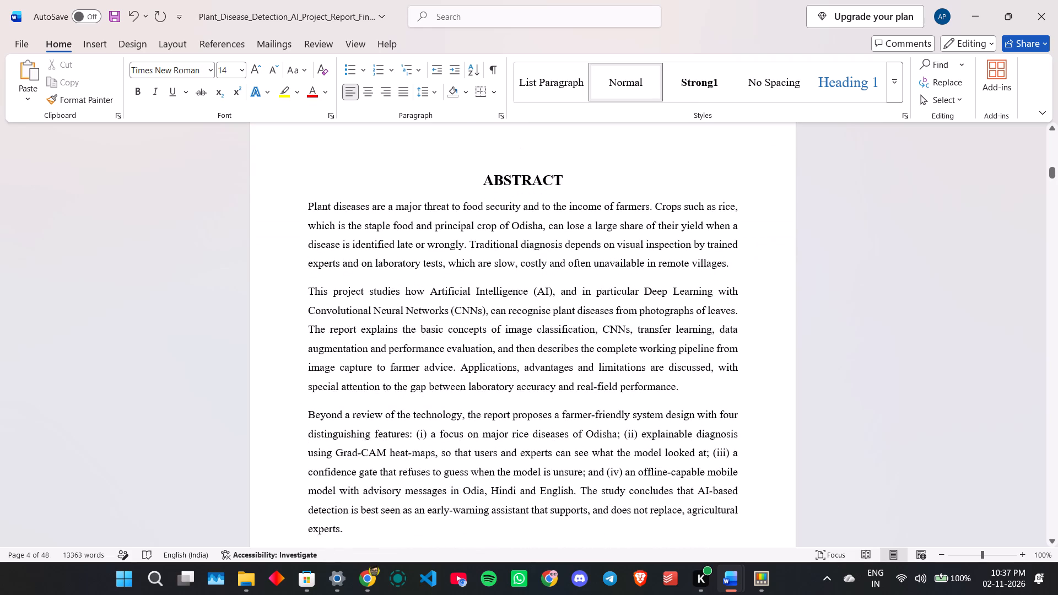
scroll(690, 450, down, 6)
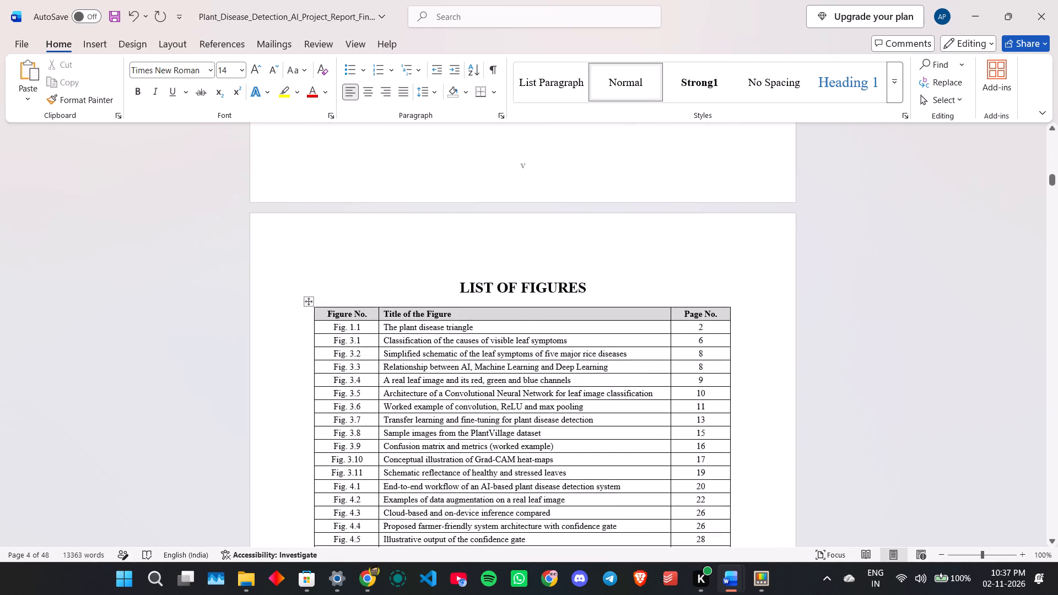
scroll(690, 450, down, 1)
scroll(690, 450, up, 1)
scroll(690, 450, down, 1)
scroll(690, 450, up, 1)
scroll(690, 450, down, 2)
scroll(690, 450, up, 1)
scroll(690, 450, down, 2)
scroll(690, 450, up, 1)
scroll(690, 450, down, 2)
scroll(690, 450, up, 3)
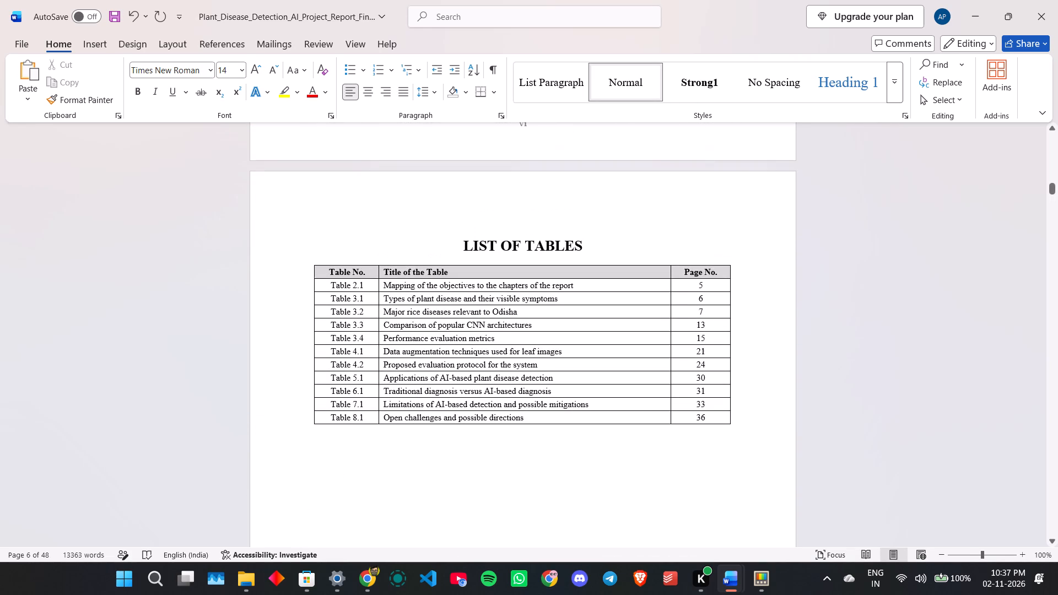
Enlarge the List of Tables table slightly so it extends a little beyond the text width on both sides.
ctrl+scroll(690, 450, down, 2)
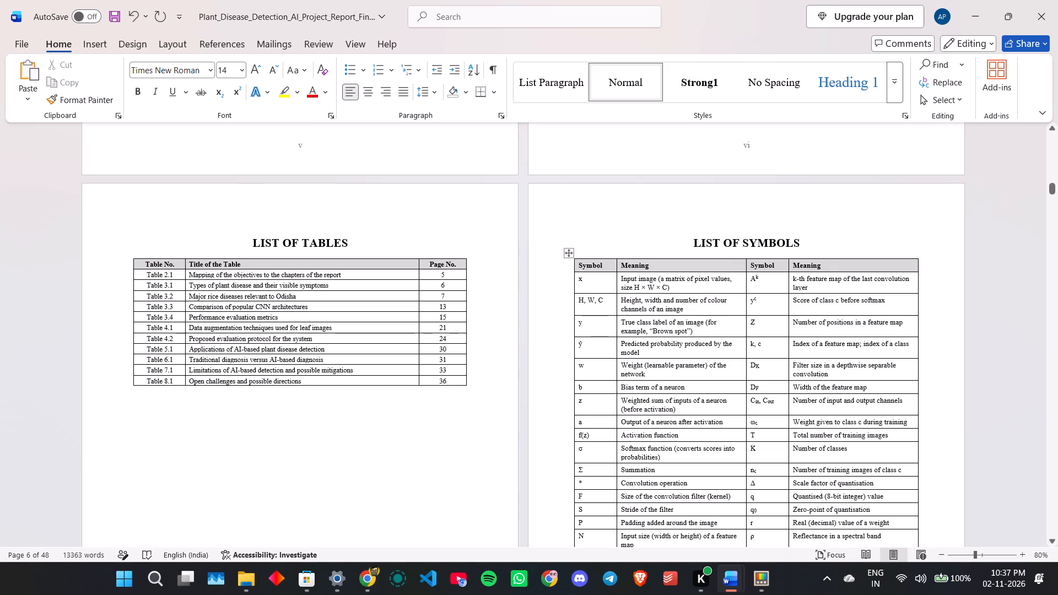
drag(476, 392, 483, 399)
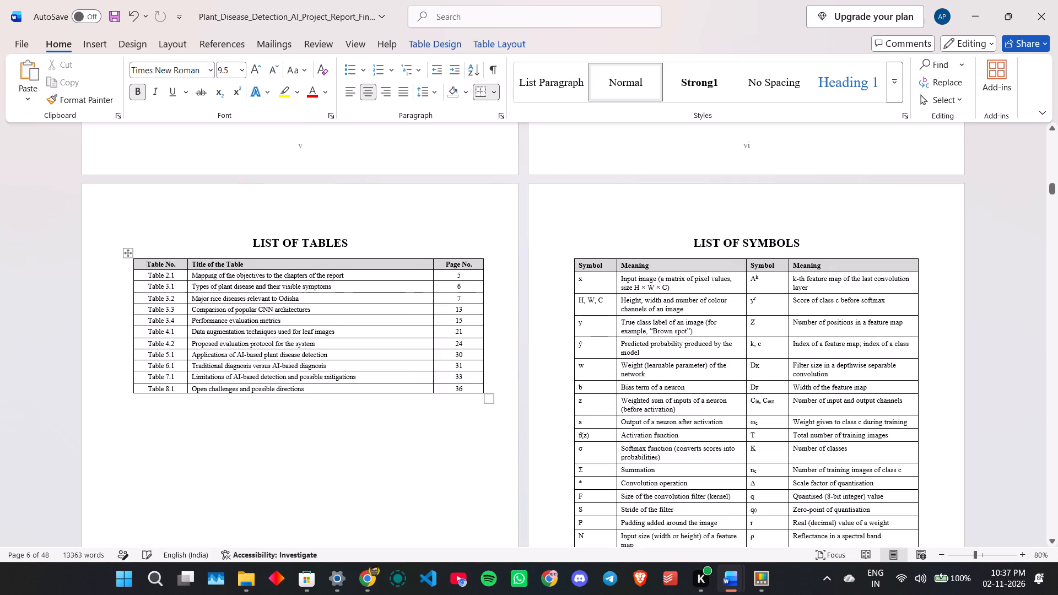
click(480, 397)
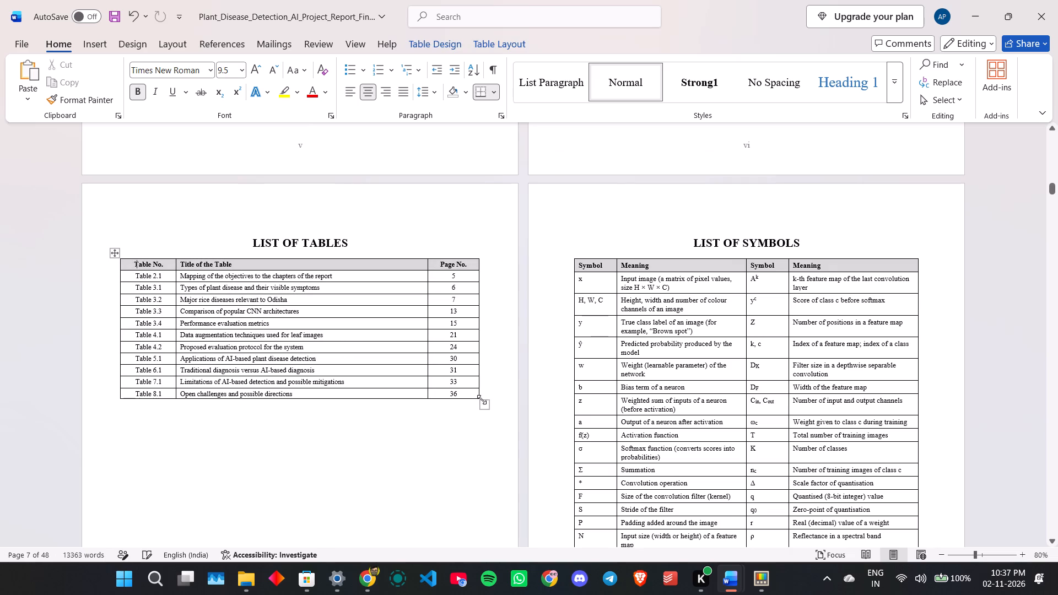
Examine the List of Symbols page and its neighbouring front pages to compare how their tables fill the page.
scroll(719, 378, down, 12)
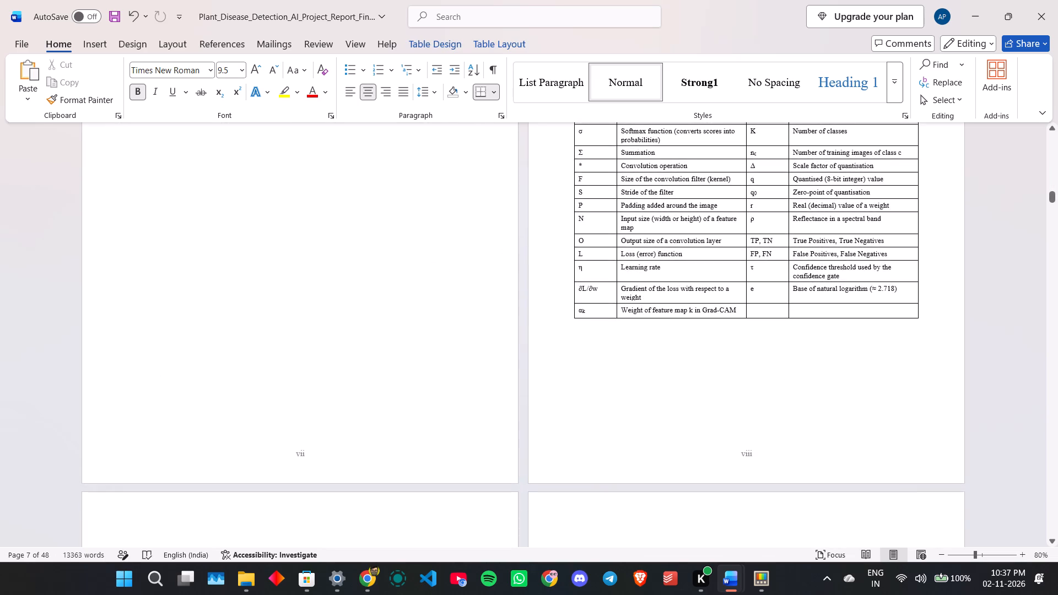
scroll(749, 382, up, 5)
scroll(741, 382, down, 1)
scroll(741, 382, up, 4)
scroll(741, 382, down, 2)
scroll(741, 382, up, 12)
scroll(743, 380, down, 1)
scroll(743, 380, up, 5)
scroll(743, 380, down, 1)
scroll(743, 380, up, 11)
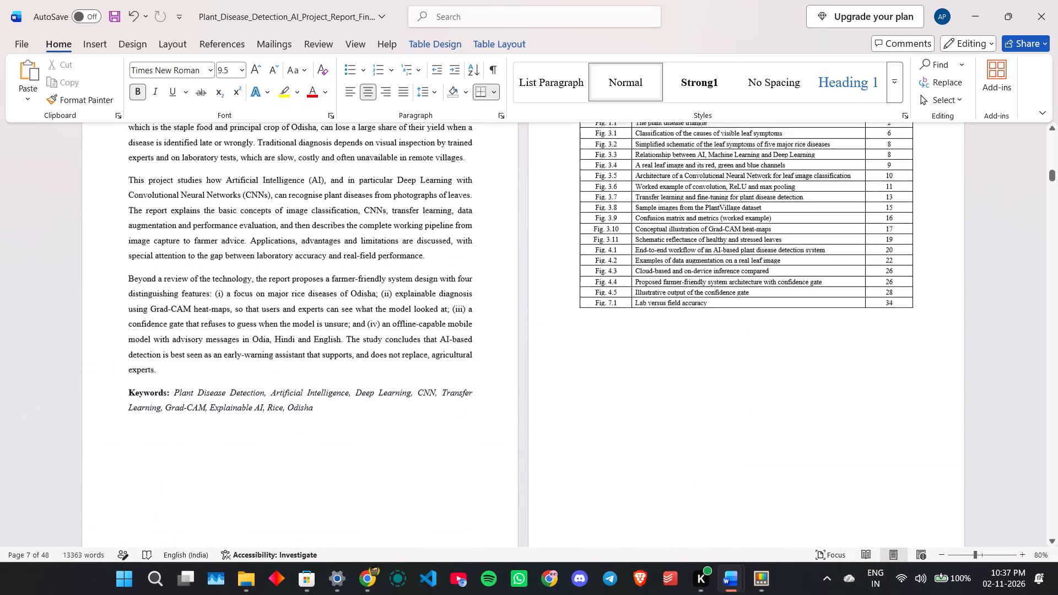
Enlarge the List of Figures table slightly, to about the same width as the List of Symbols table.
scroll(743, 378, up, 2)
scroll(743, 378, down, 1)
scroll(743, 378, up, 1)
click(769, 360)
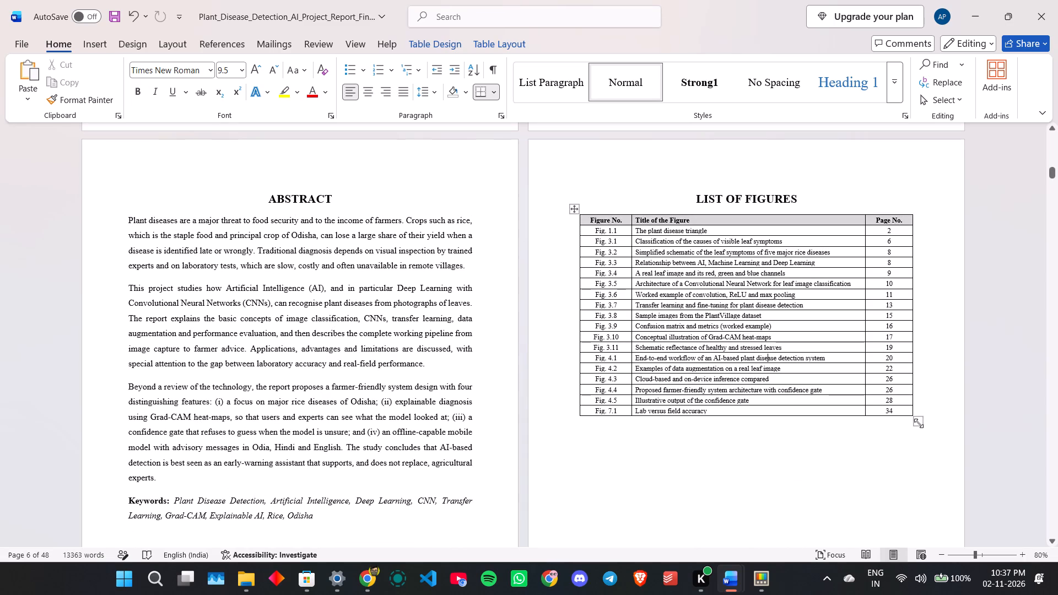
drag(919, 423, 924, 429)
click(995, 392)
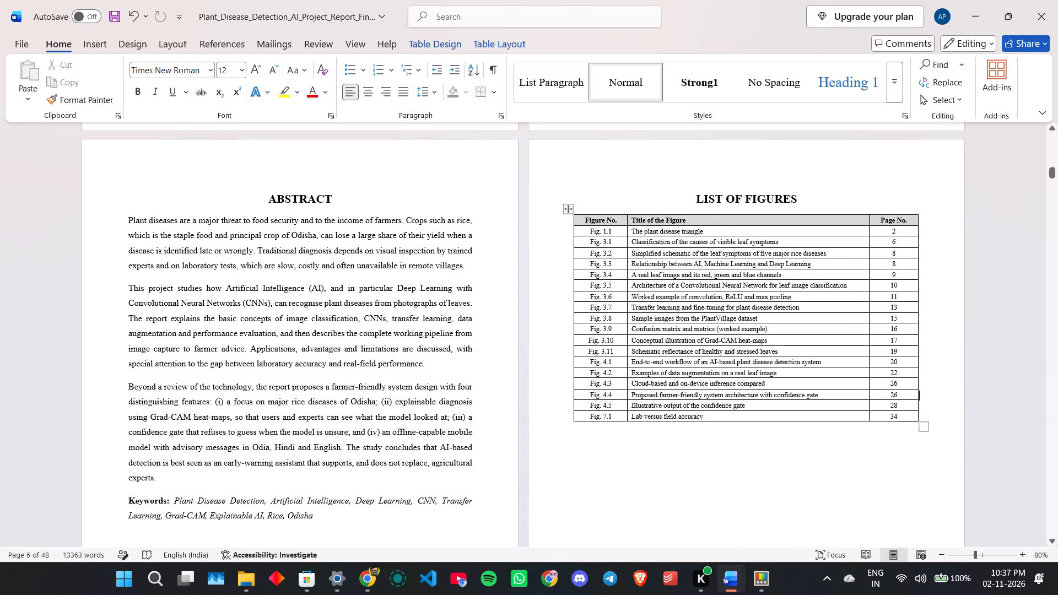
Examine the list tables and the Table of Contents table to compare their text sizes.
scroll(992, 371, down, 7)
scroll(991, 384, down, 14)
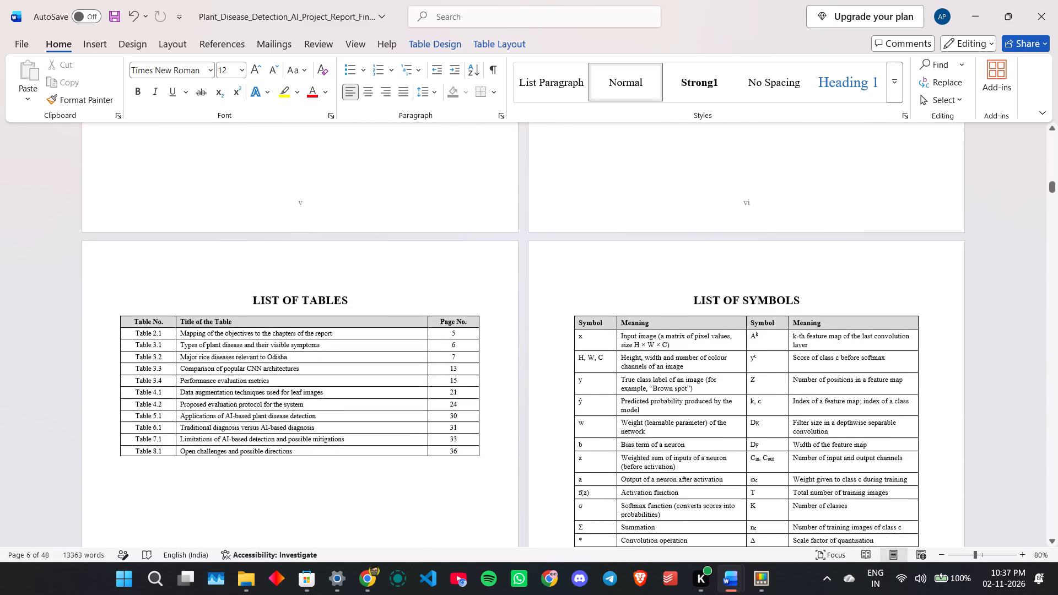
scroll(994, 392, down, 20)
scroll(994, 392, down, 1)
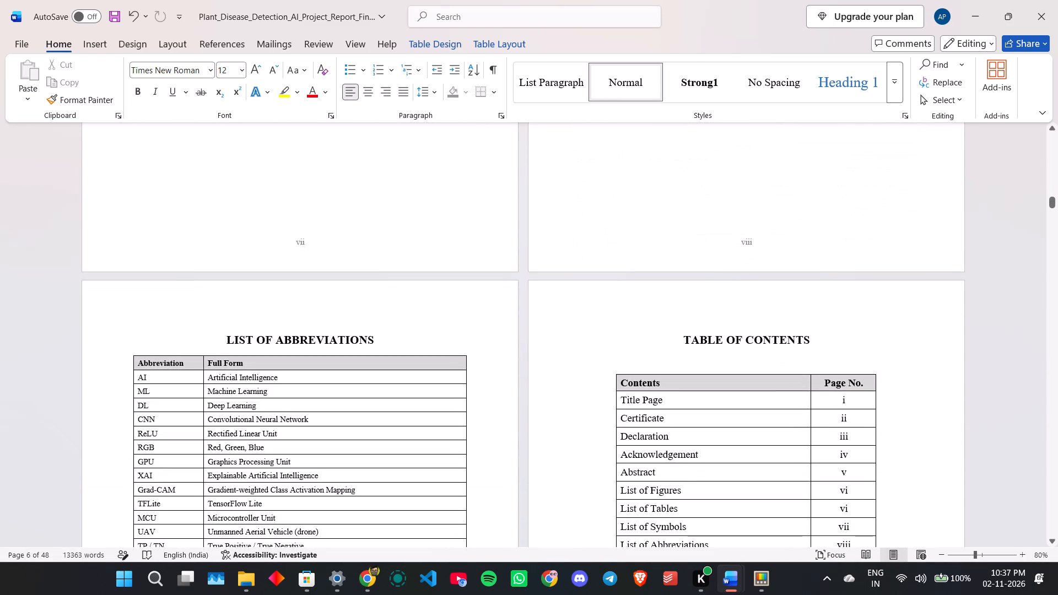
scroll(1001, 404, down, 4)
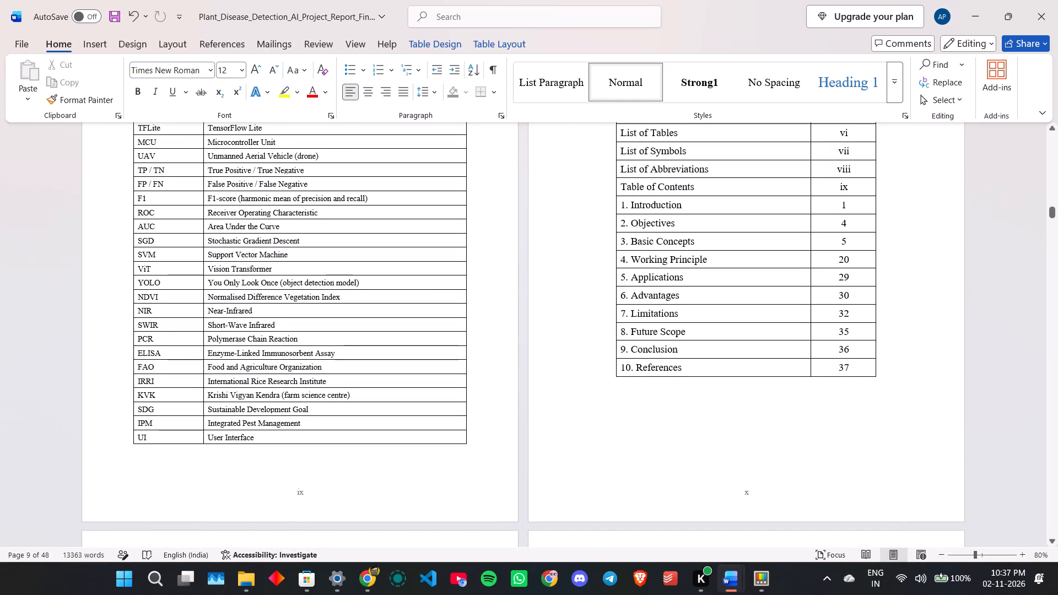
click(697, 291)
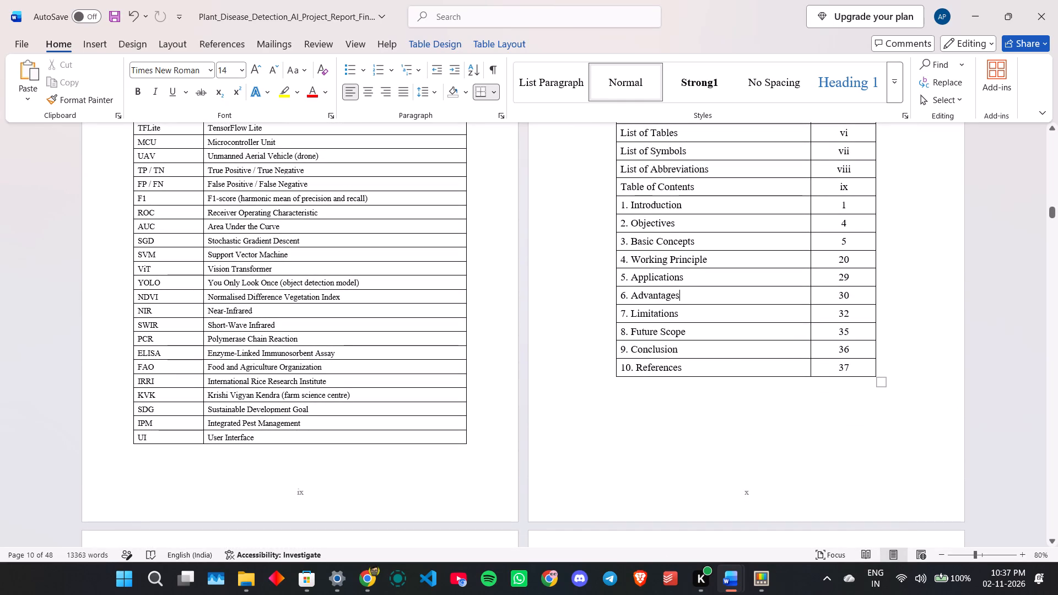
click(846, 307)
scroll(636, 365, up, 2)
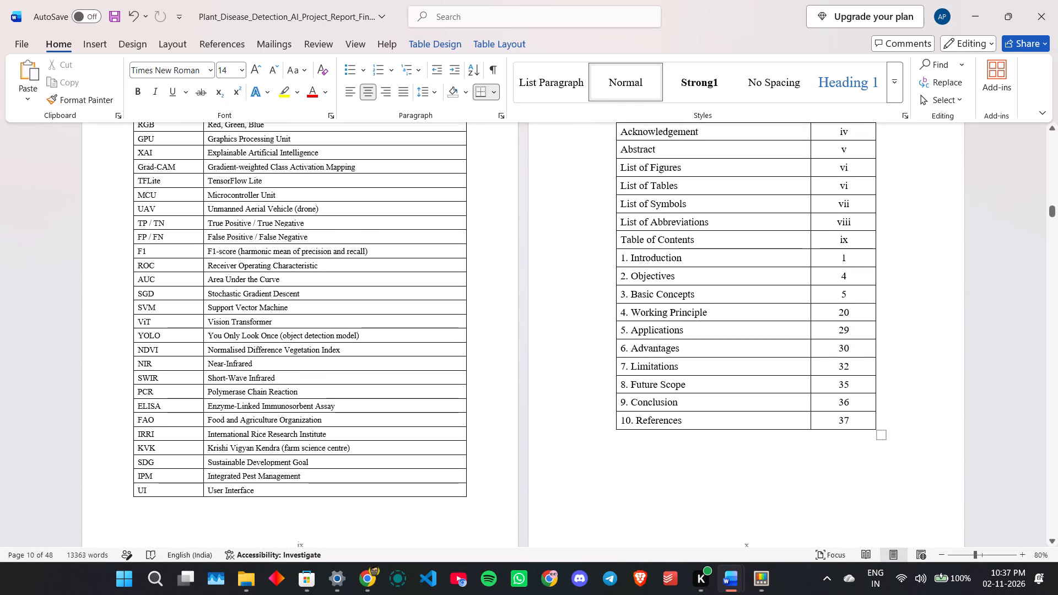
scroll(668, 338, up, 7)
scroll(668, 338, down, 1)
scroll(668, 338, up, 11)
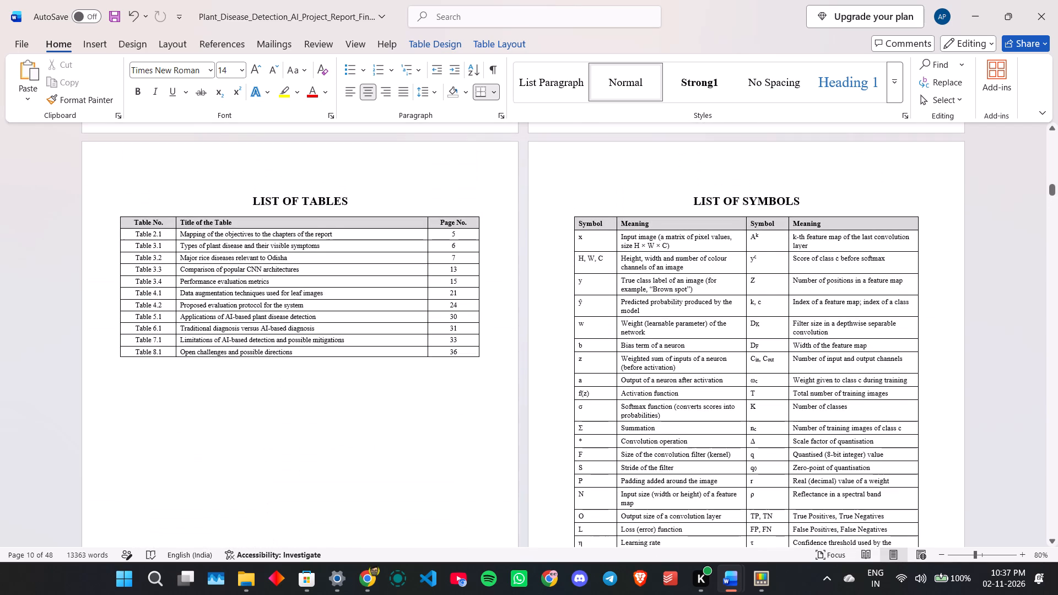
Set the text size of the whole List of Figures table to 14.
scroll(612, 314, up, 4)
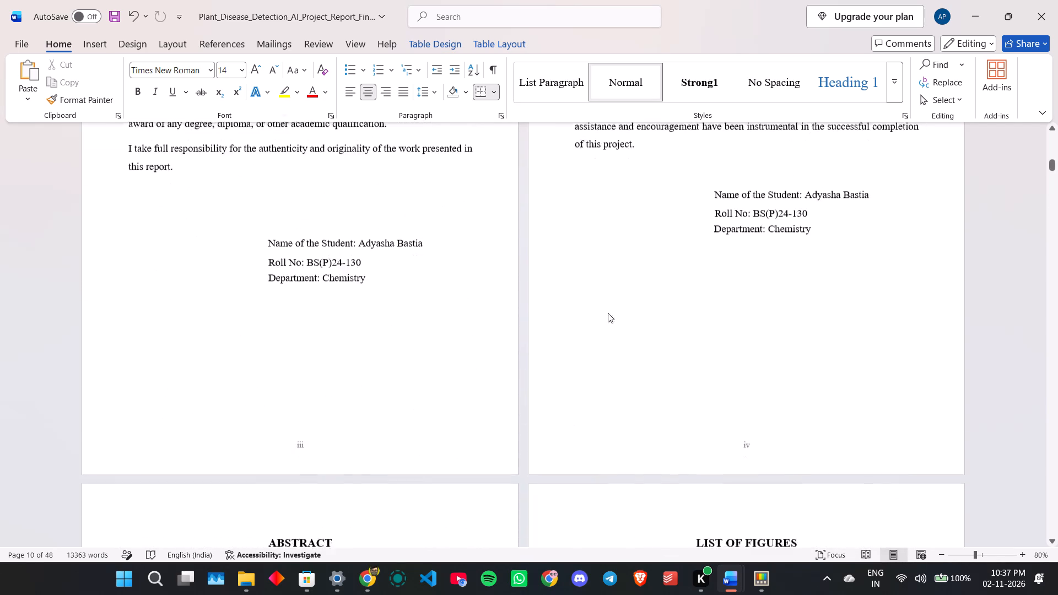
scroll(608, 313, up, 2)
drag(927, 457, 722, 431)
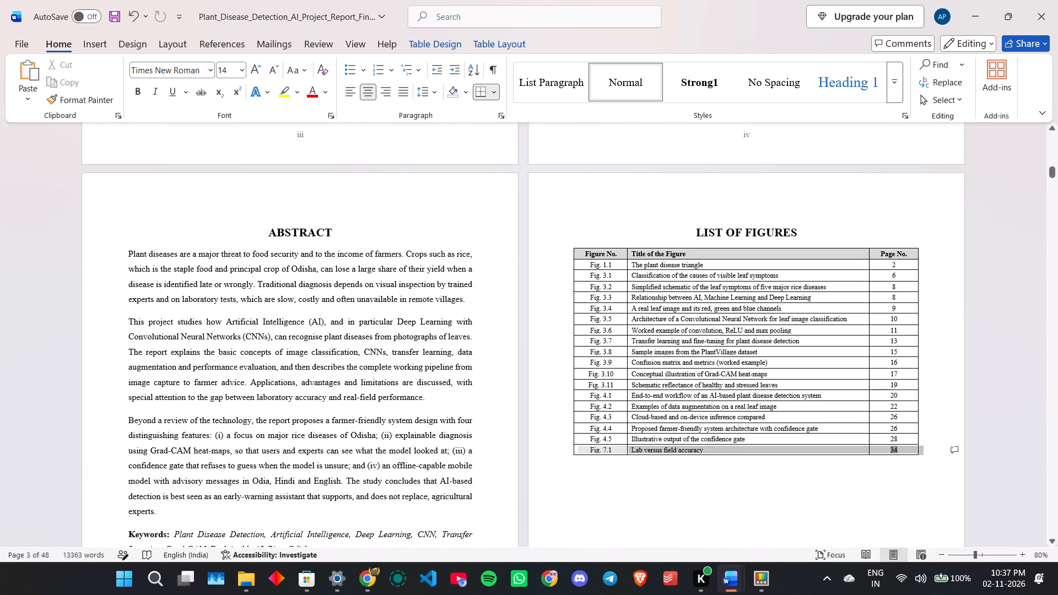
drag(722, 431, 569, 236)
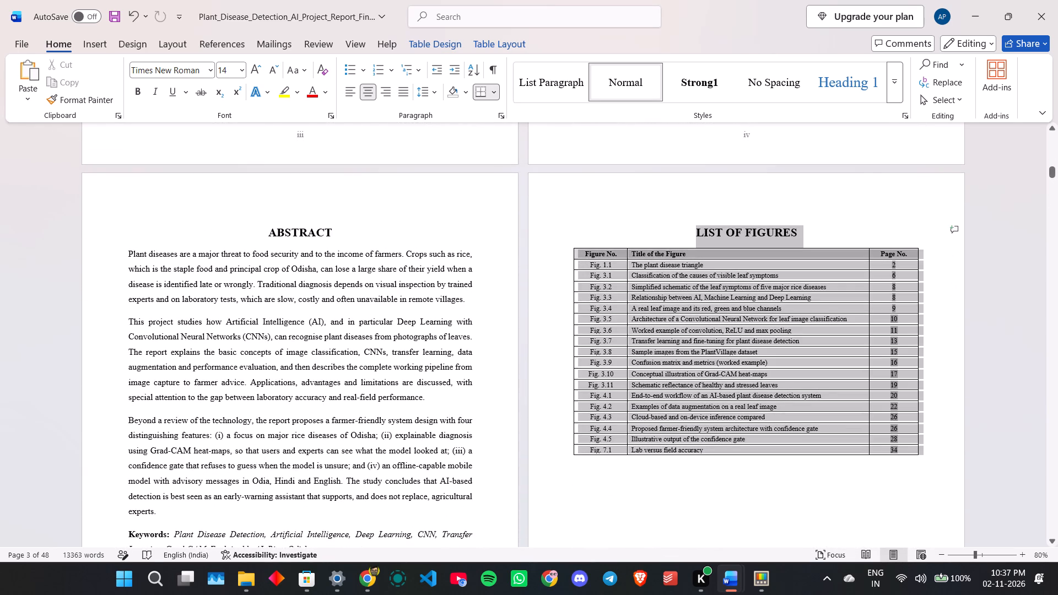
drag(569, 236, 569, 253)
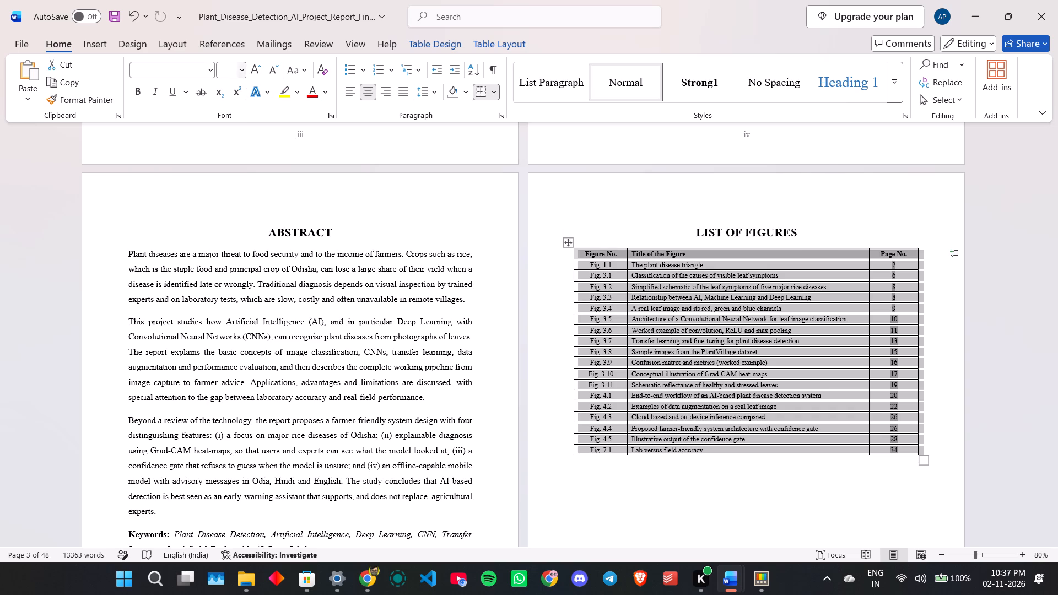
click(230, 72)
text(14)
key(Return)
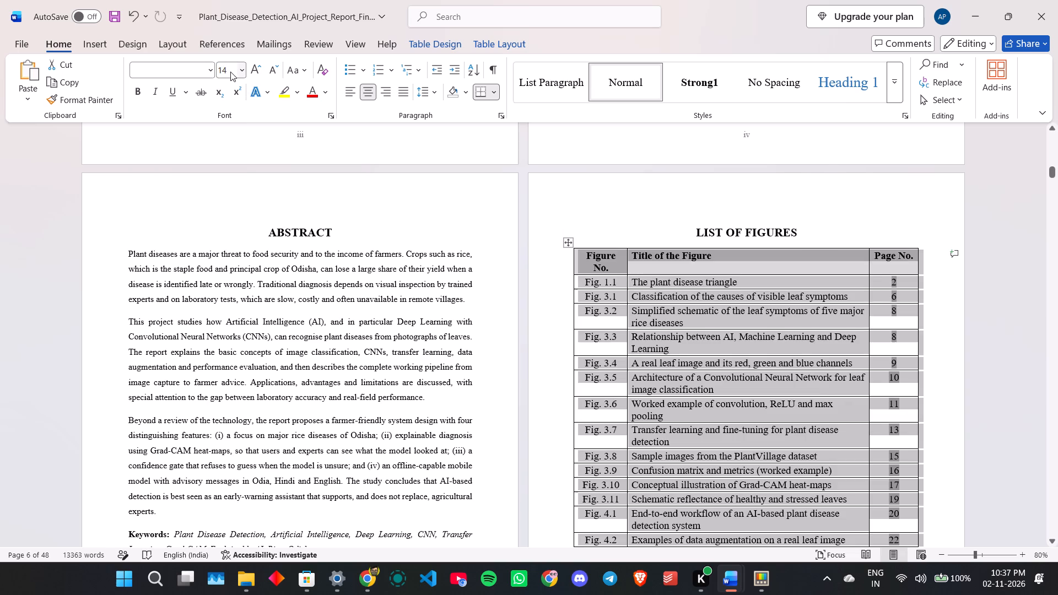
click(945, 306)
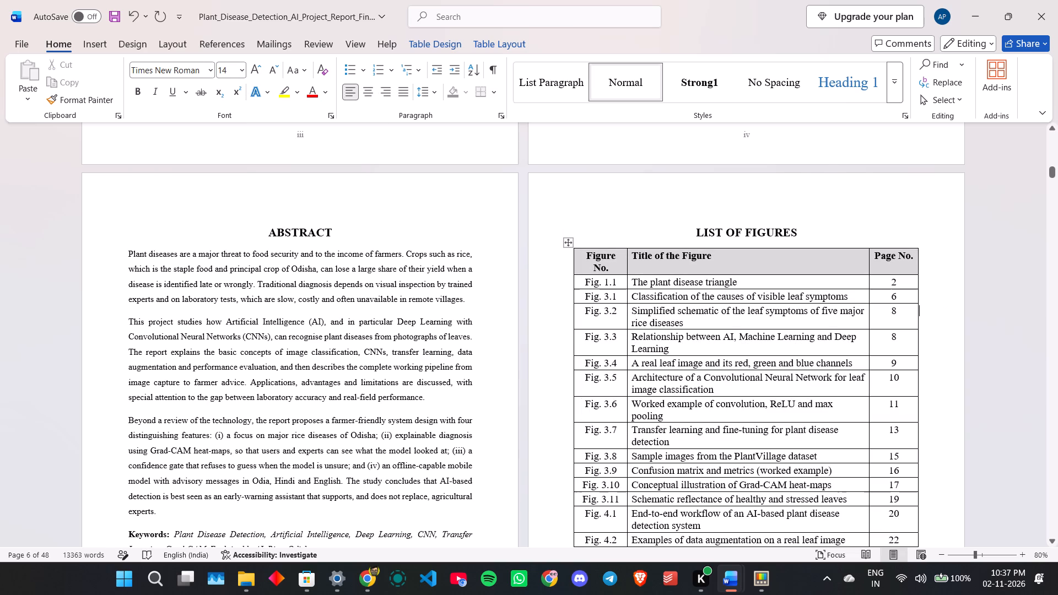
Remove the blank lines above the List of Tables heading so it starts at the top of its own page.
scroll(985, 343, down, 1)
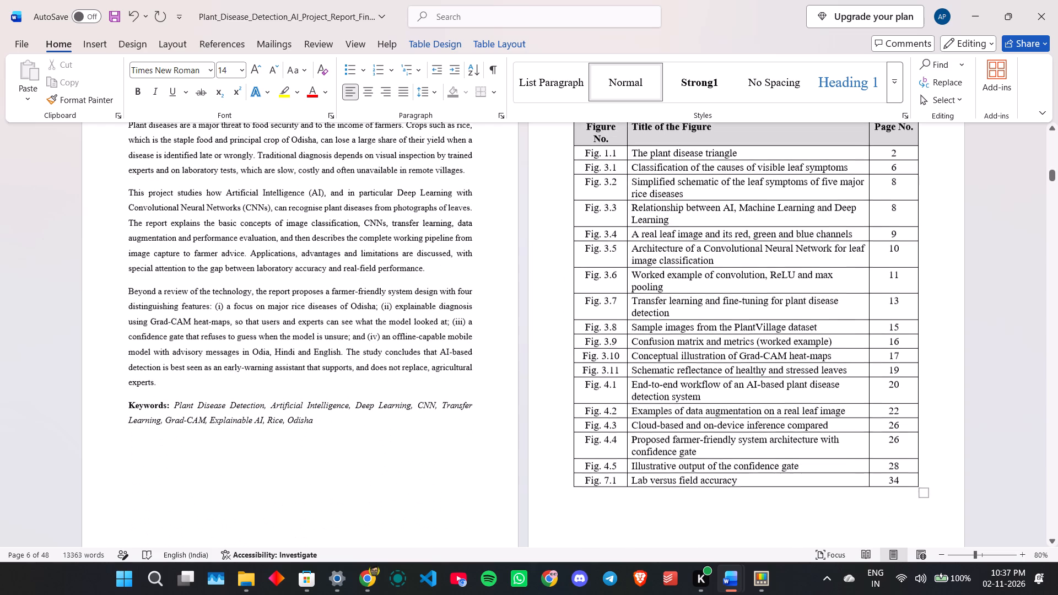
scroll(985, 343, down, 7)
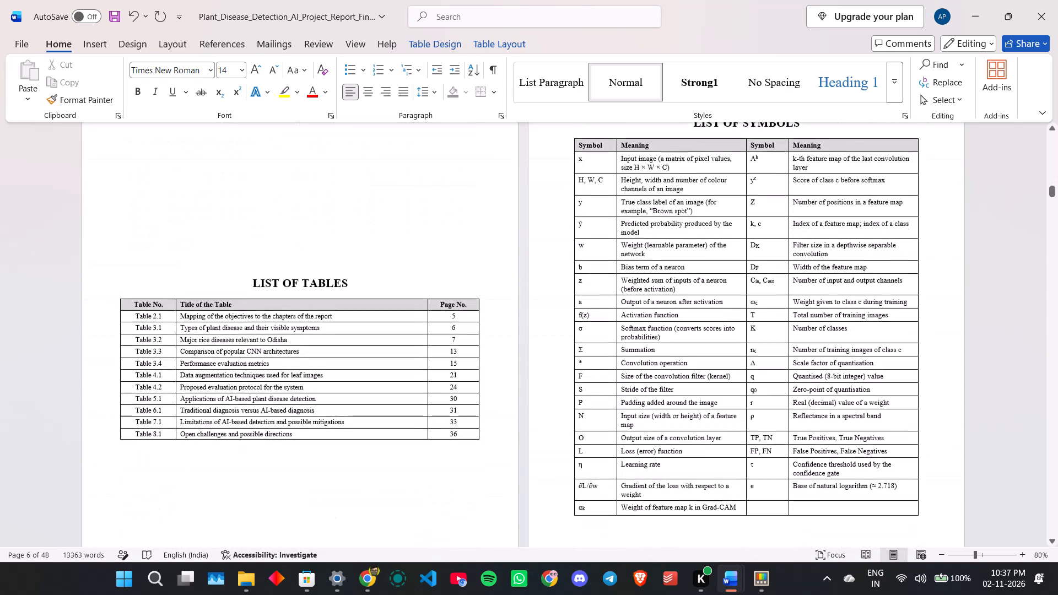
click(249, 274)
scroll(438, 342, up, 2)
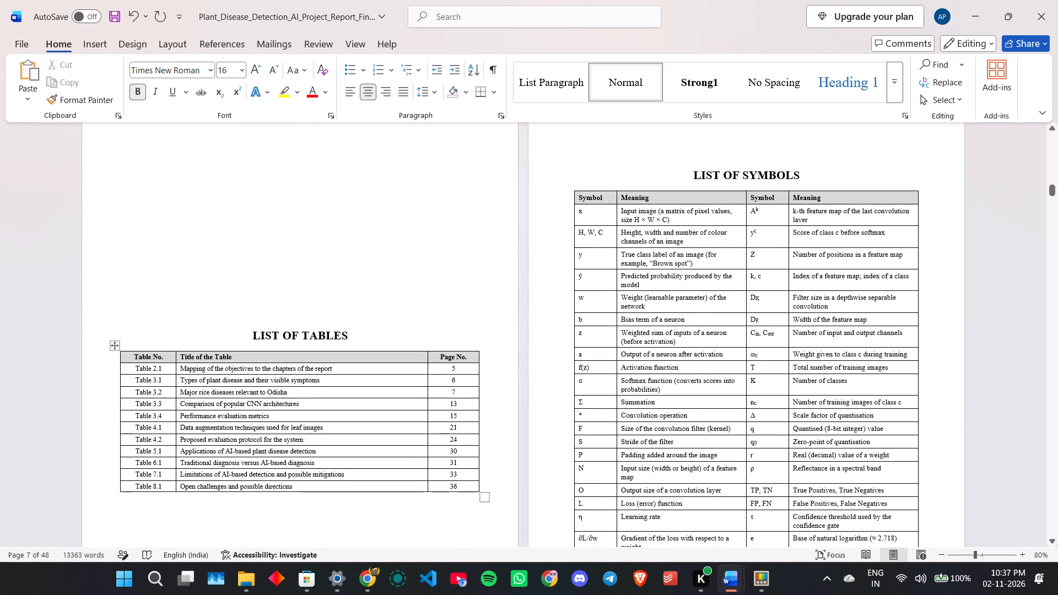
key(BackSpace)
scroll(585, 307, up, 4)
key(BackSpace)
key(BackSpace)
key(BackSpace)
key(BackSpace)
key(BackSpace)
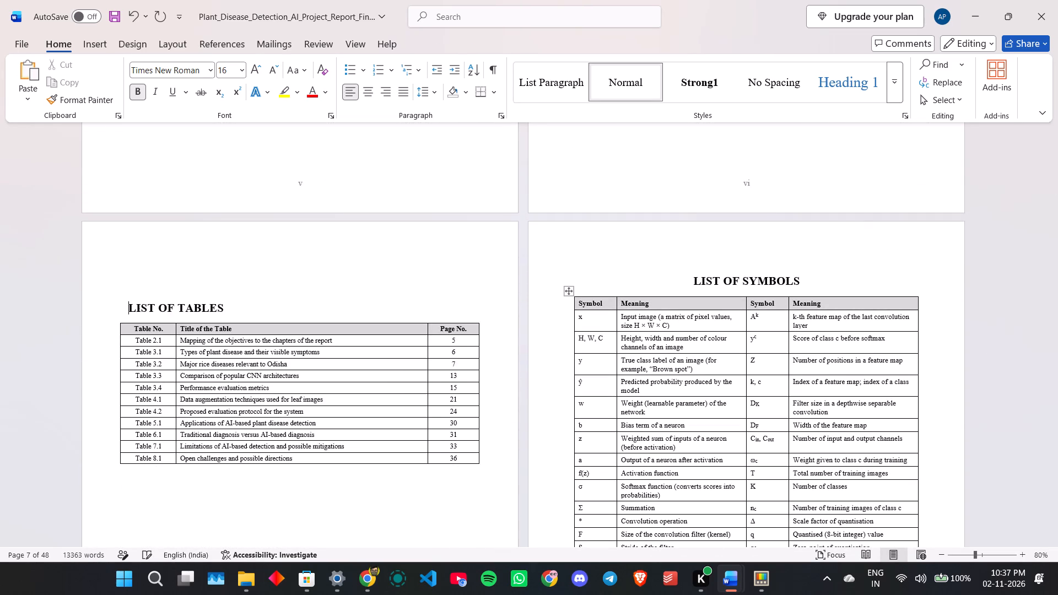
key(BackSpace)
key(BackSpace)
key(Return)
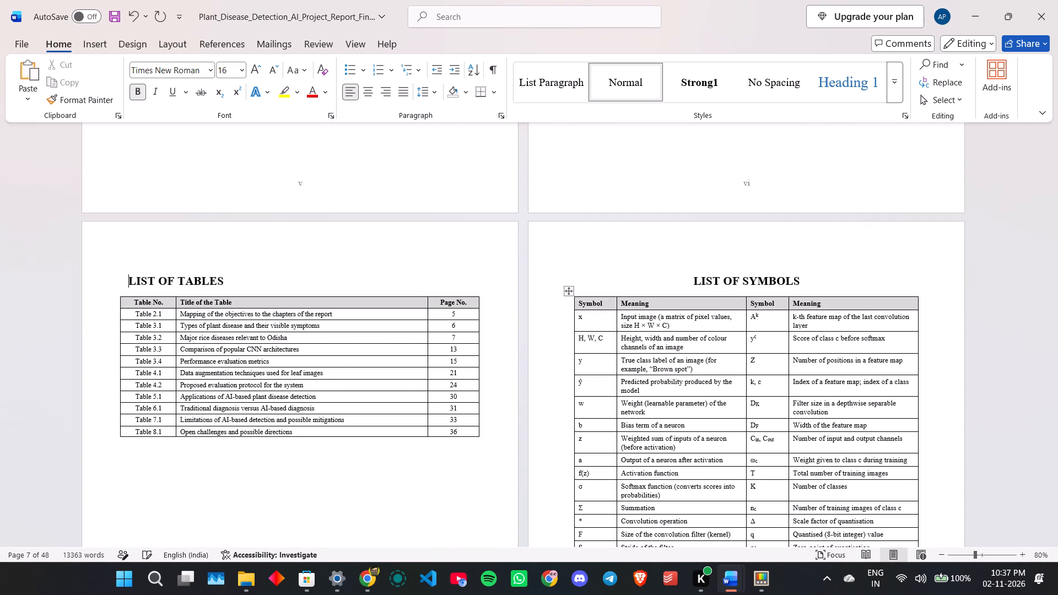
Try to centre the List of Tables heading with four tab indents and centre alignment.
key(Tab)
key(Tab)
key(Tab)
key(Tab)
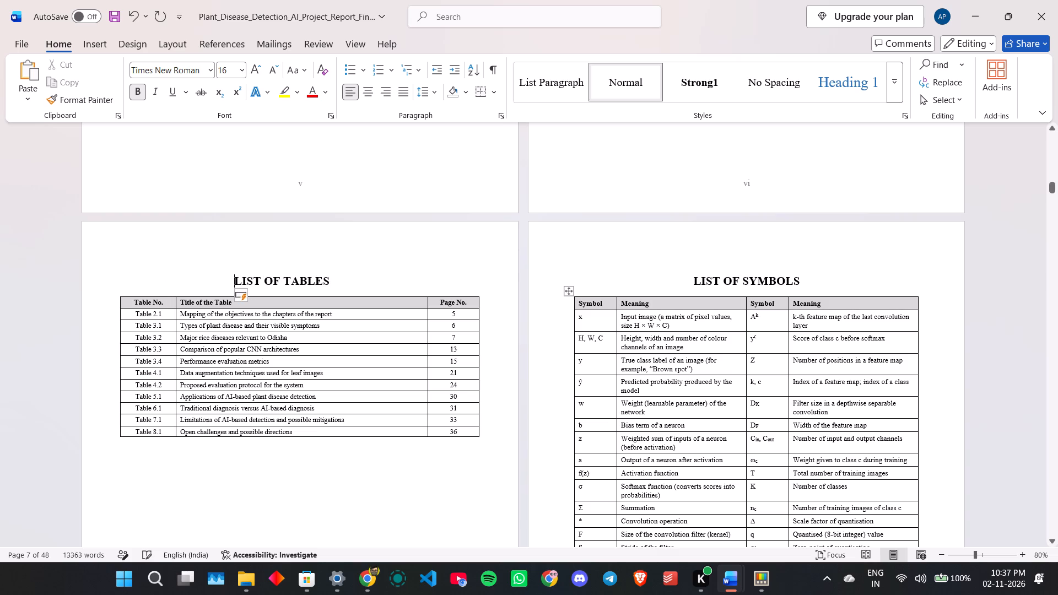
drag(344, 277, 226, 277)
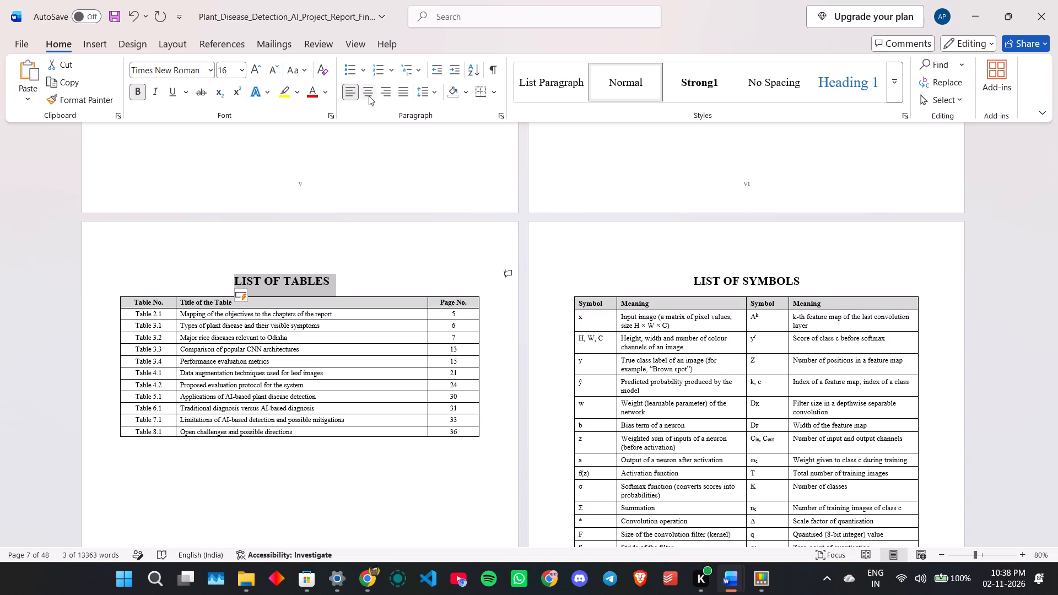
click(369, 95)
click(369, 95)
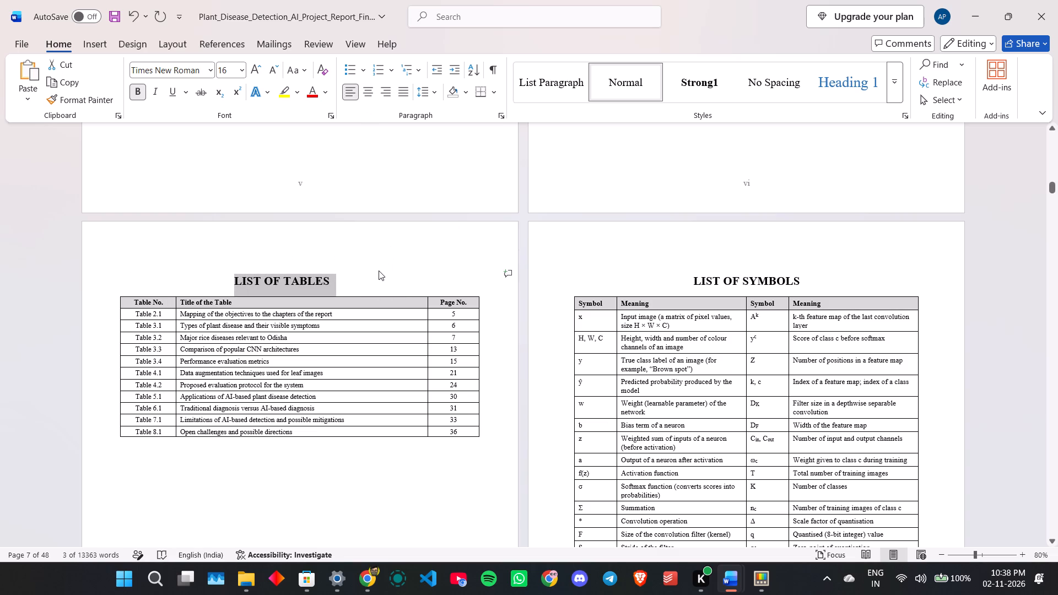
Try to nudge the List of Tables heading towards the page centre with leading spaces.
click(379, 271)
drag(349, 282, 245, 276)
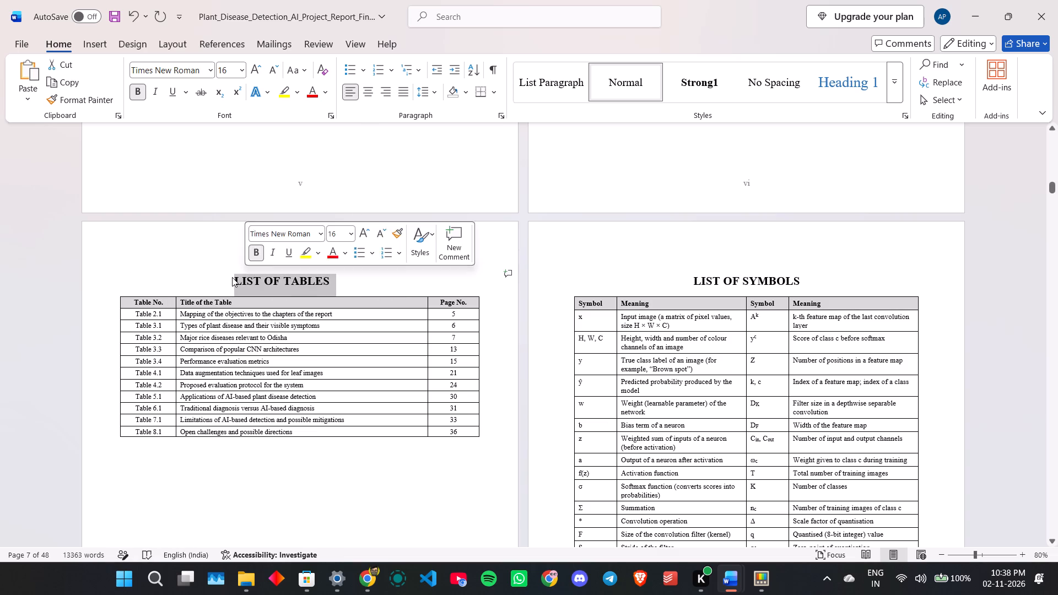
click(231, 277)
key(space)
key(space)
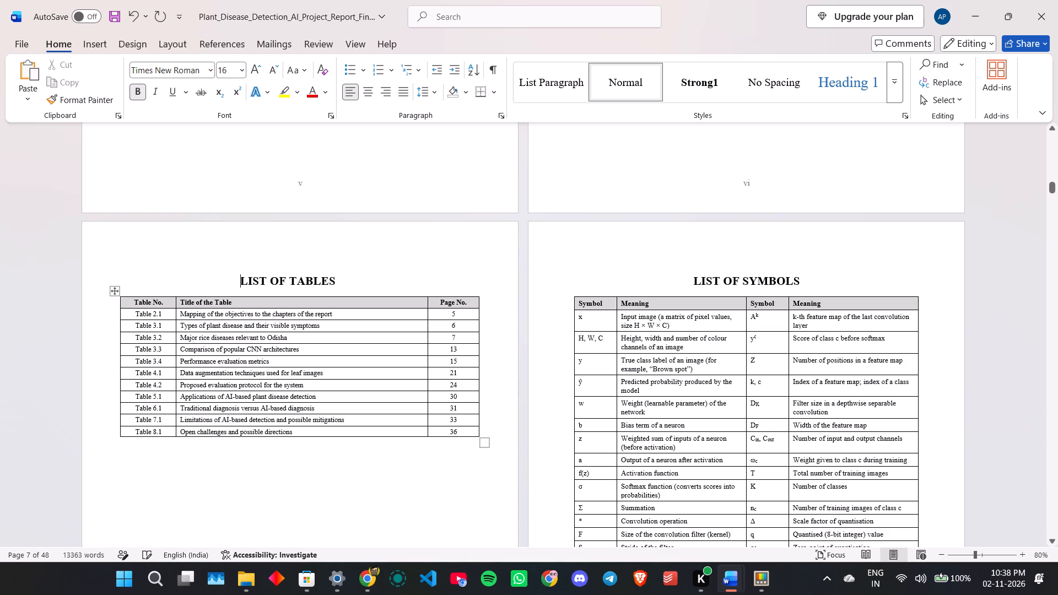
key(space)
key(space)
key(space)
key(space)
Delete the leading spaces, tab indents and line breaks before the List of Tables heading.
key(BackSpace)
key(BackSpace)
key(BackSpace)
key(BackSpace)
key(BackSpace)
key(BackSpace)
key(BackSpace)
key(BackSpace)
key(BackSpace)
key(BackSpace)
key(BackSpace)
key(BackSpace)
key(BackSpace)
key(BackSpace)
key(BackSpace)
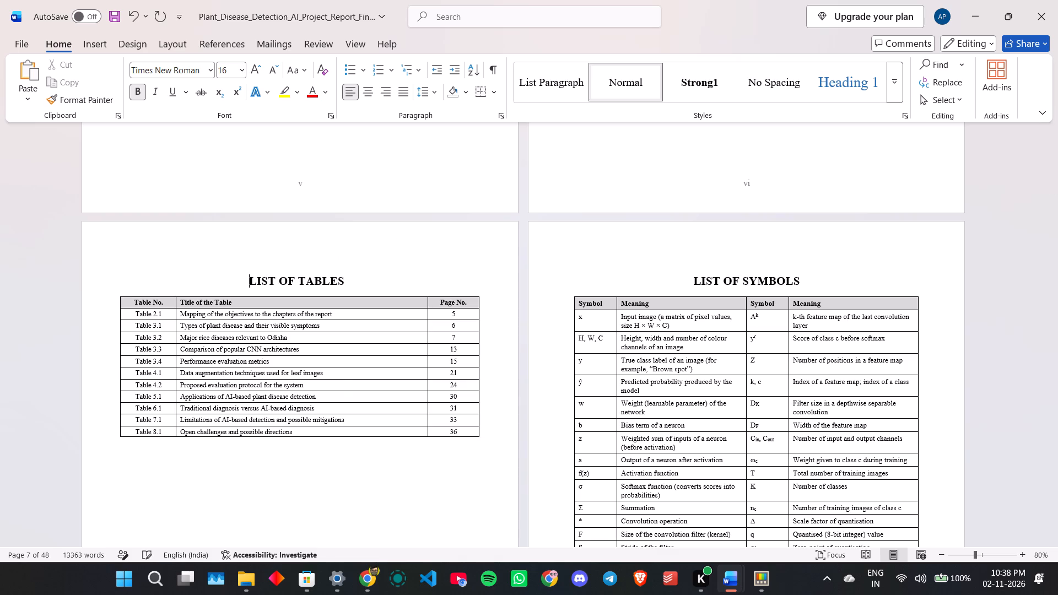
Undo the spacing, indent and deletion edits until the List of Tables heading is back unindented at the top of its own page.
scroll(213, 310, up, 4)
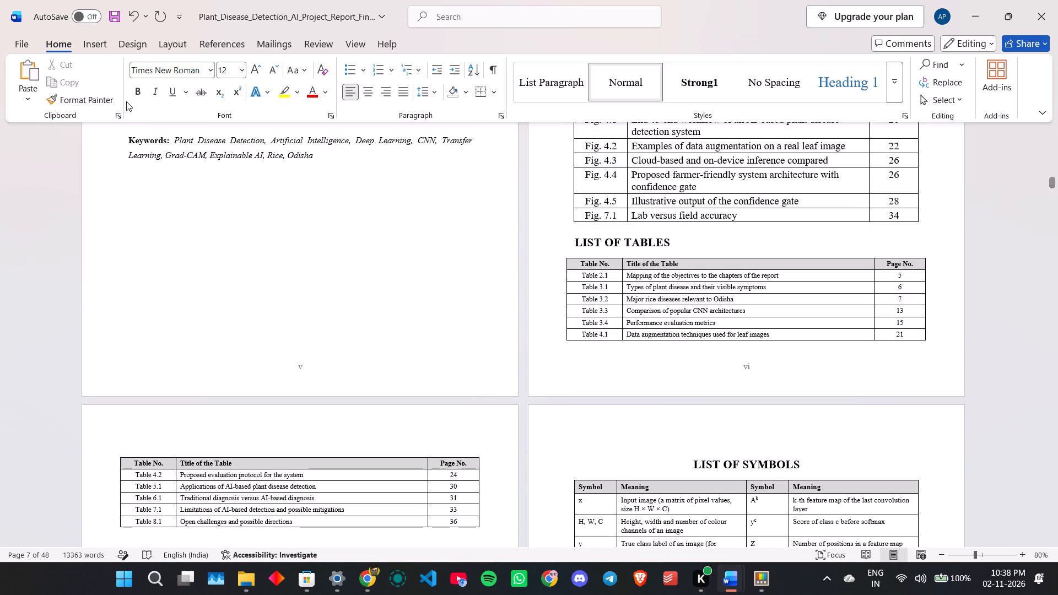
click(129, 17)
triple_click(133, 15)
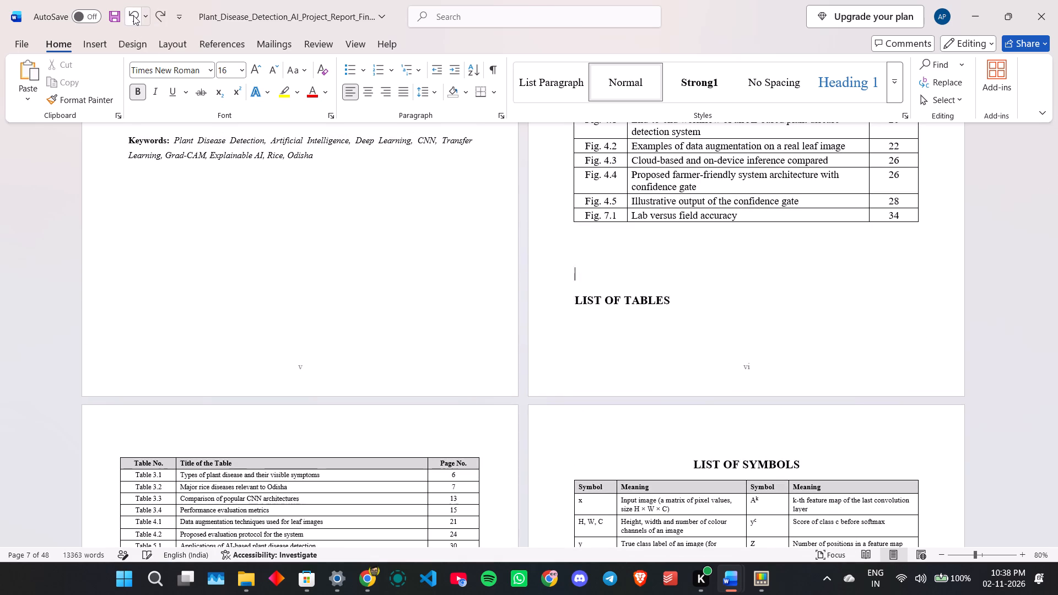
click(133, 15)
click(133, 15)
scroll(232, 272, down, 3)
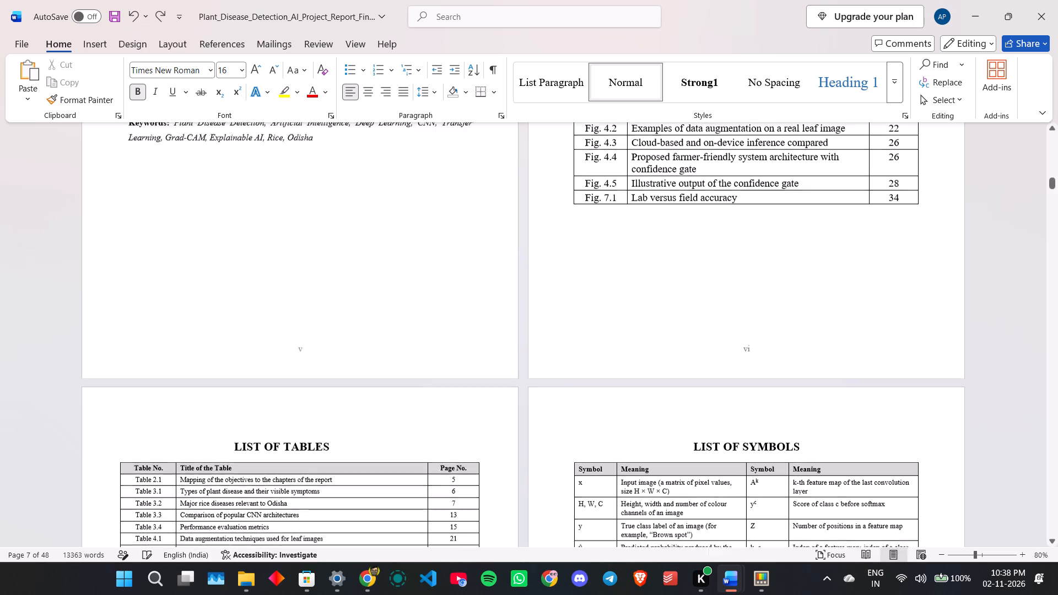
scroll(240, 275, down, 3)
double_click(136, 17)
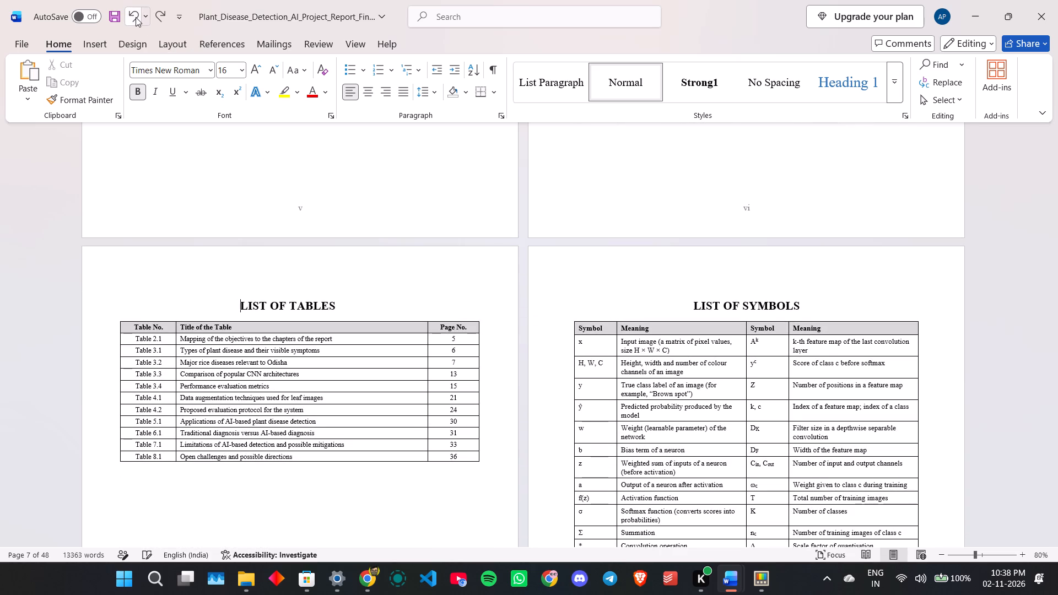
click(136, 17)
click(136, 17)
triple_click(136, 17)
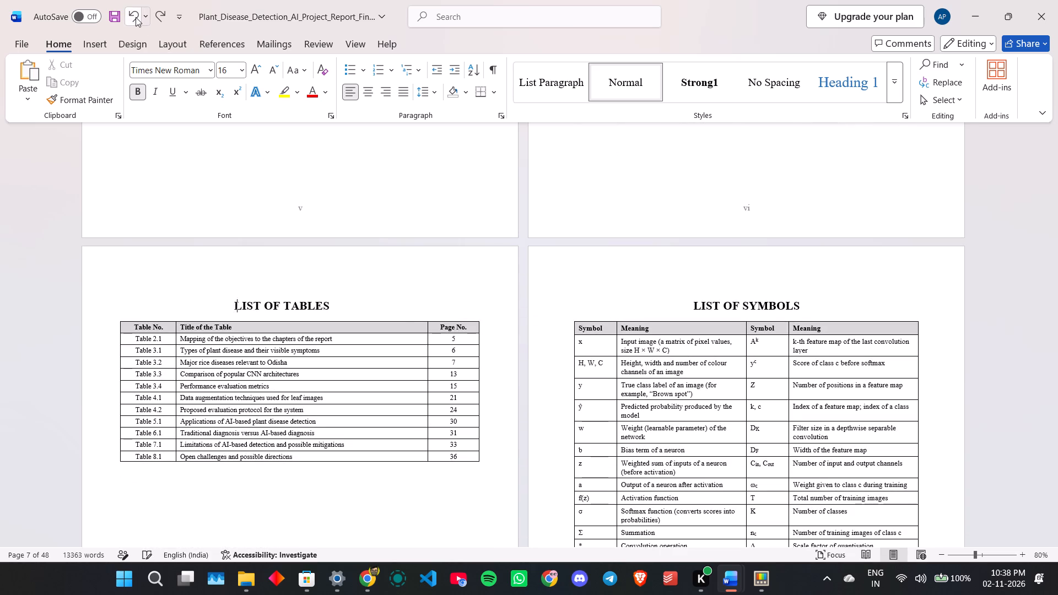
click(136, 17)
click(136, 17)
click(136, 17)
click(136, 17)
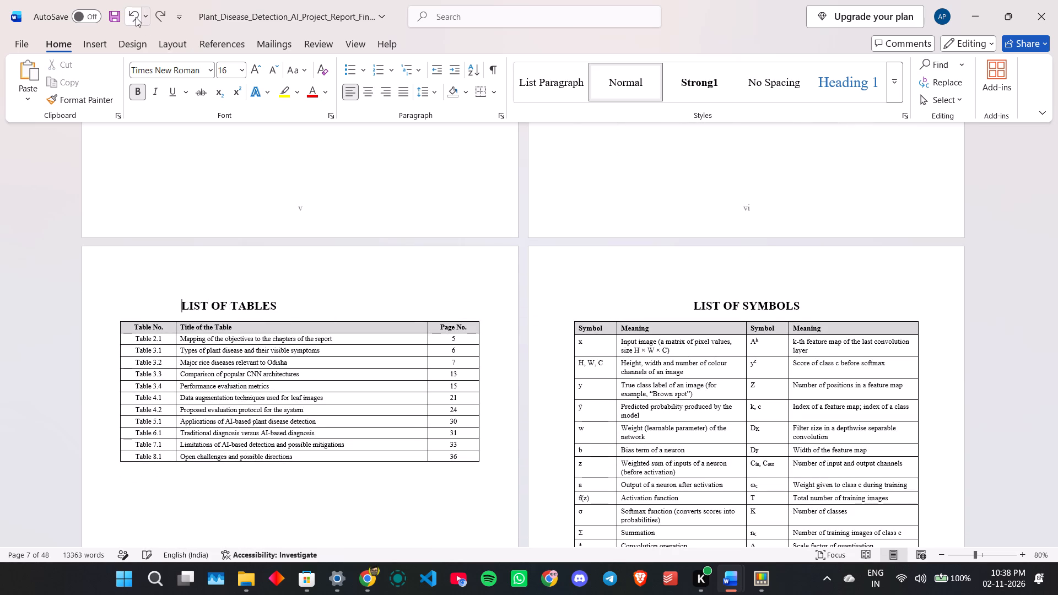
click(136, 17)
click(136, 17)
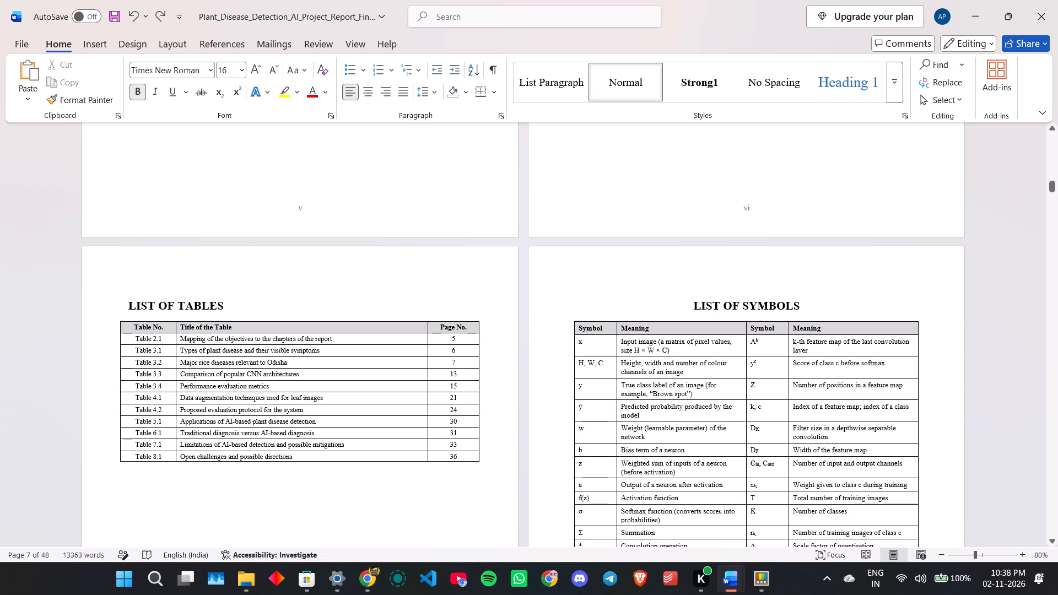
Centre-align the List of Tables heading.
drag(247, 299, 127, 296)
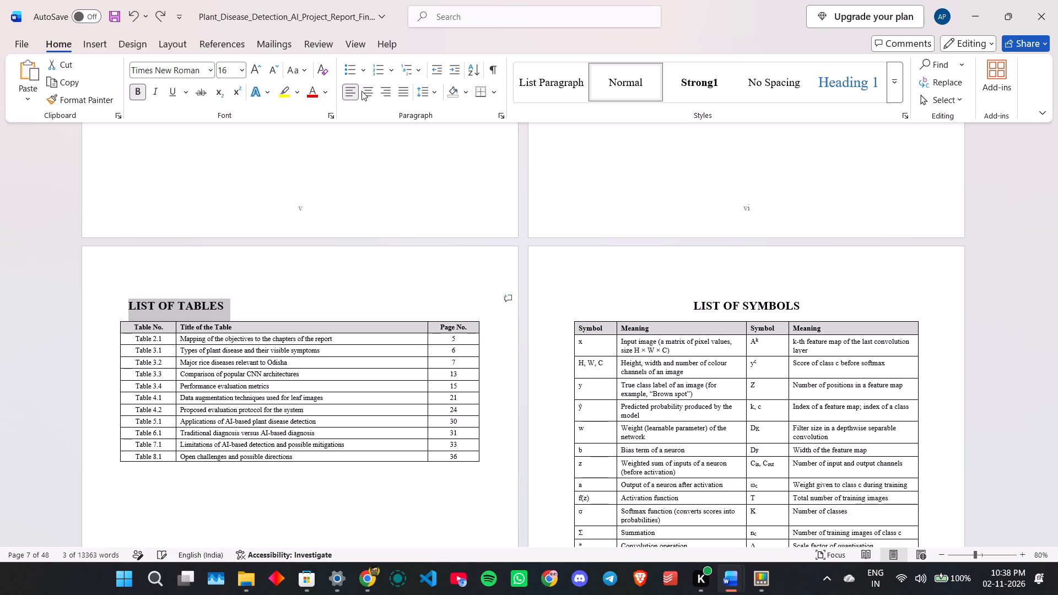
click(368, 91)
click(381, 271)
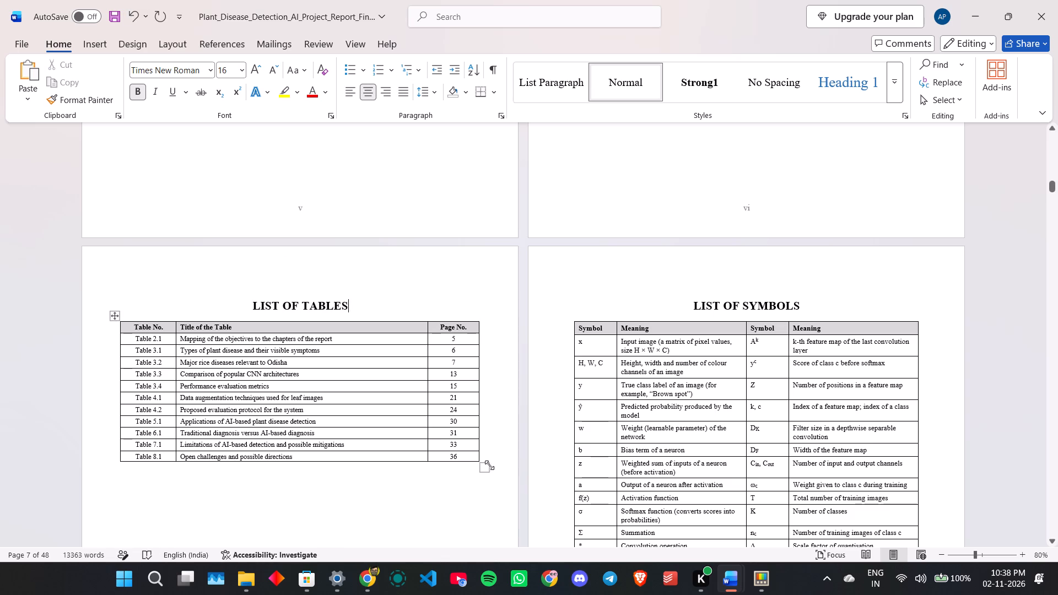
Set the text size of the whole List of Tables table to 14.
drag(486, 459, 131, 326)
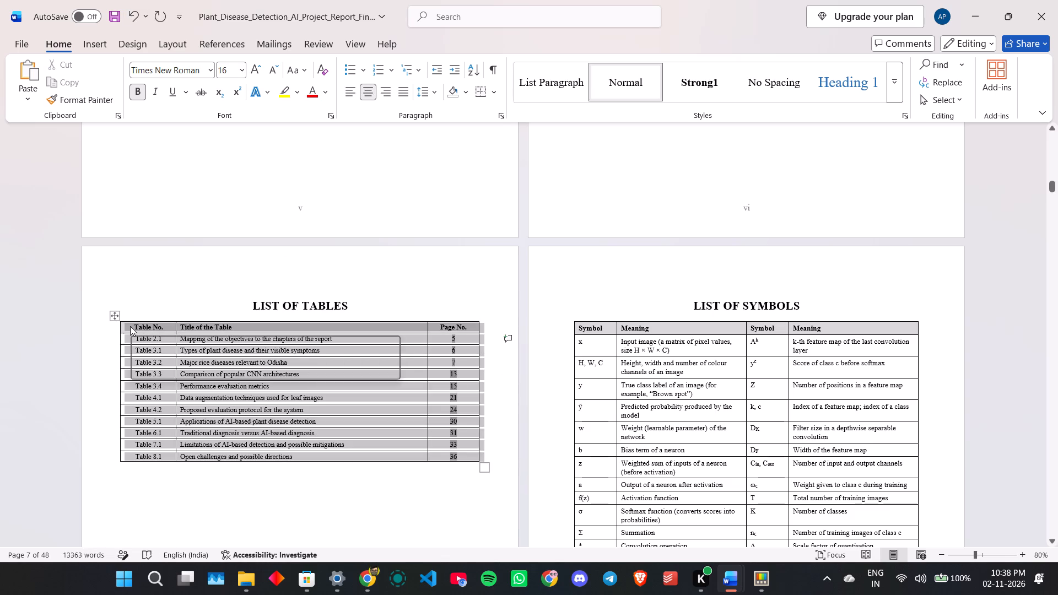
click(229, 71)
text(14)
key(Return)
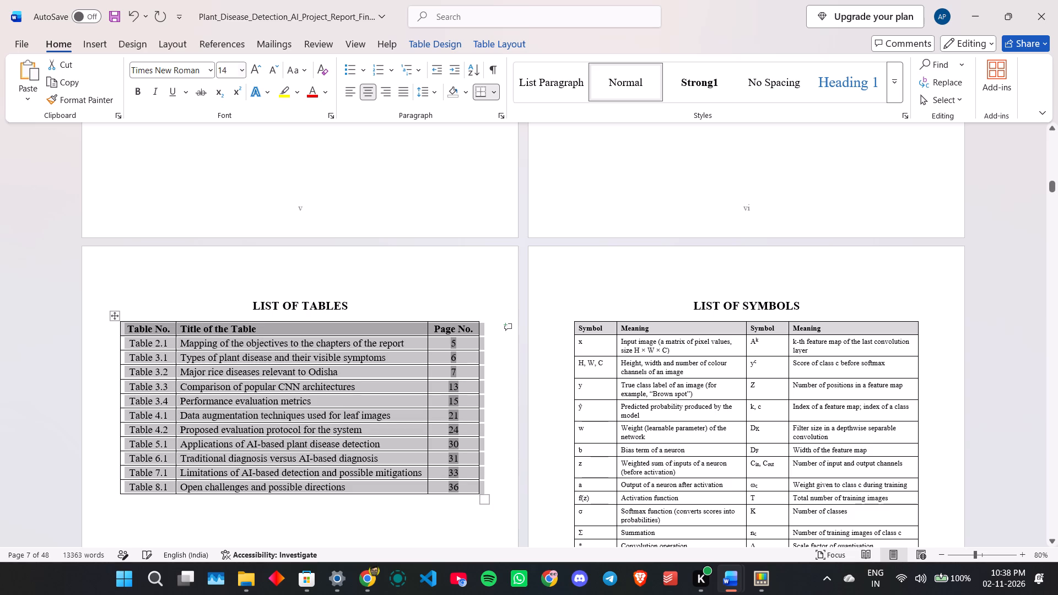
click(374, 310)
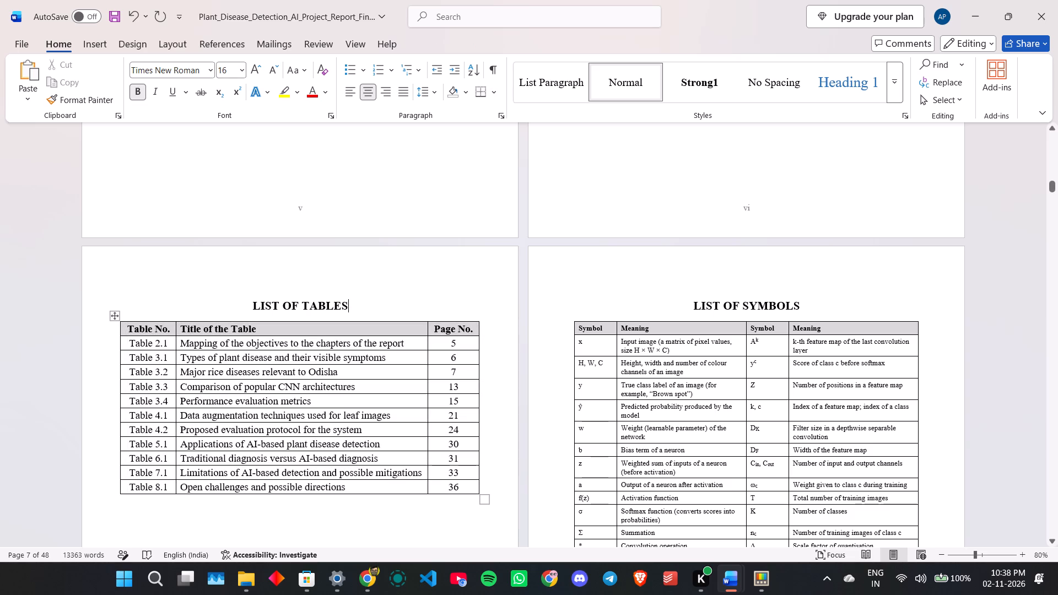
Set the text size of the whole List of Symbols table to 12.
scroll(352, 375, down, 13)
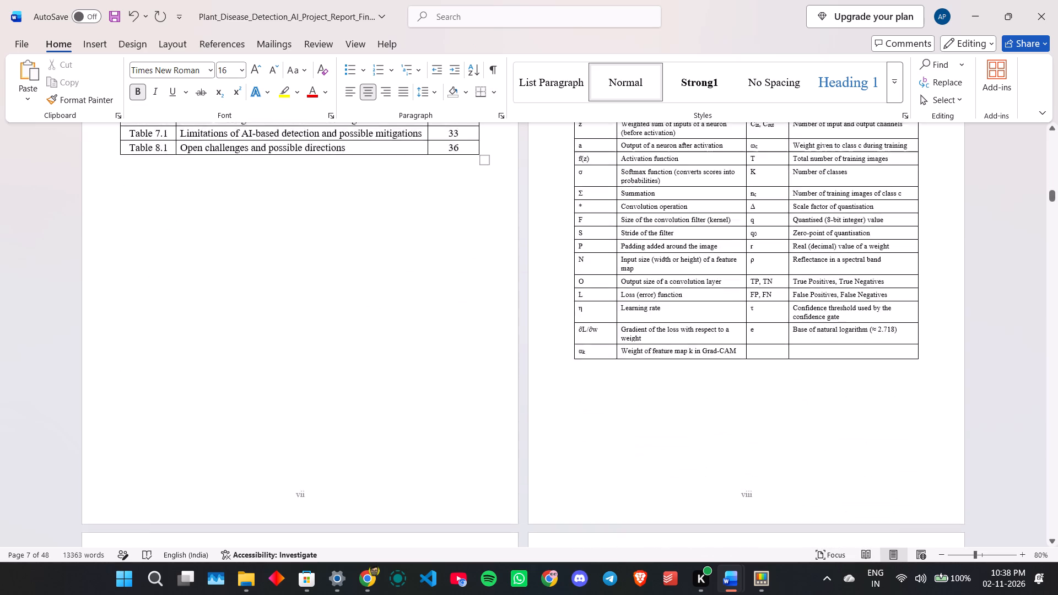
scroll(401, 337, down, 6)
scroll(409, 338, up, 7)
scroll(409, 338, down, 1)
scroll(409, 338, up, 9)
scroll(531, 360, down, 4)
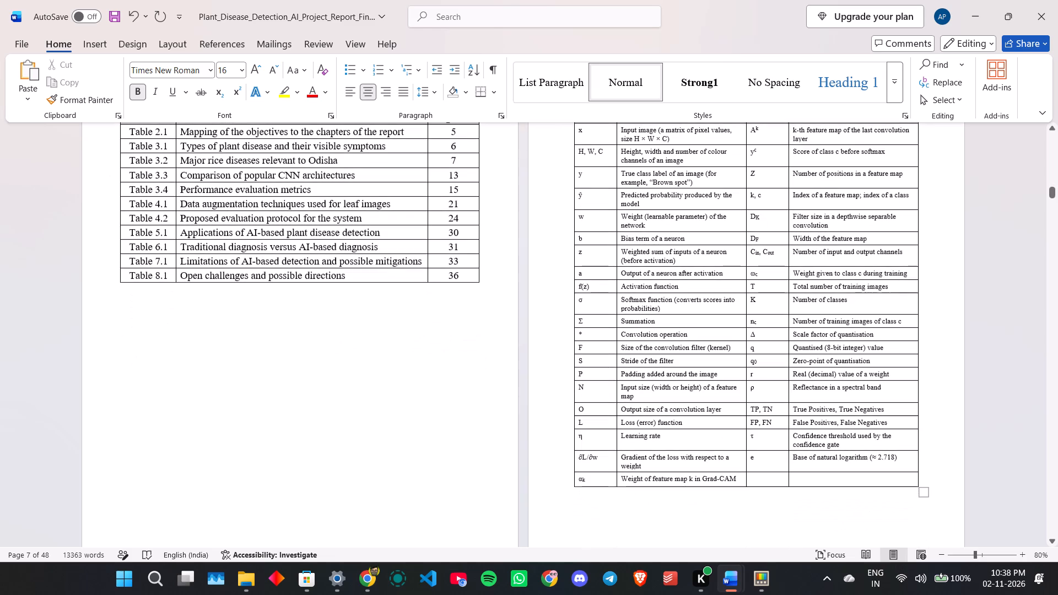
drag(905, 482, 574, 344)
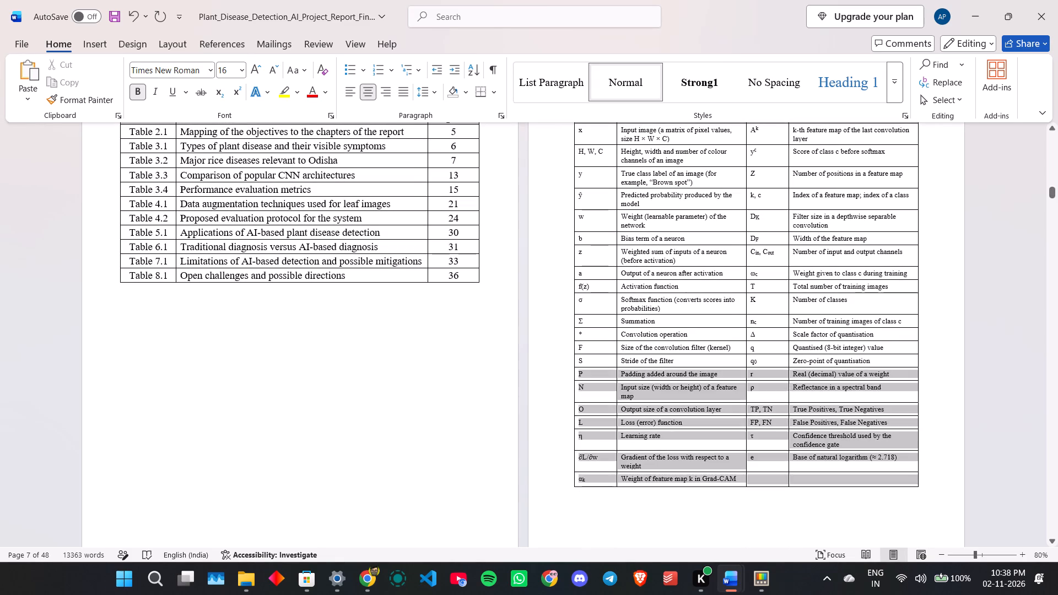
drag(574, 344, 577, 198)
scroll(562, 181, up, 3)
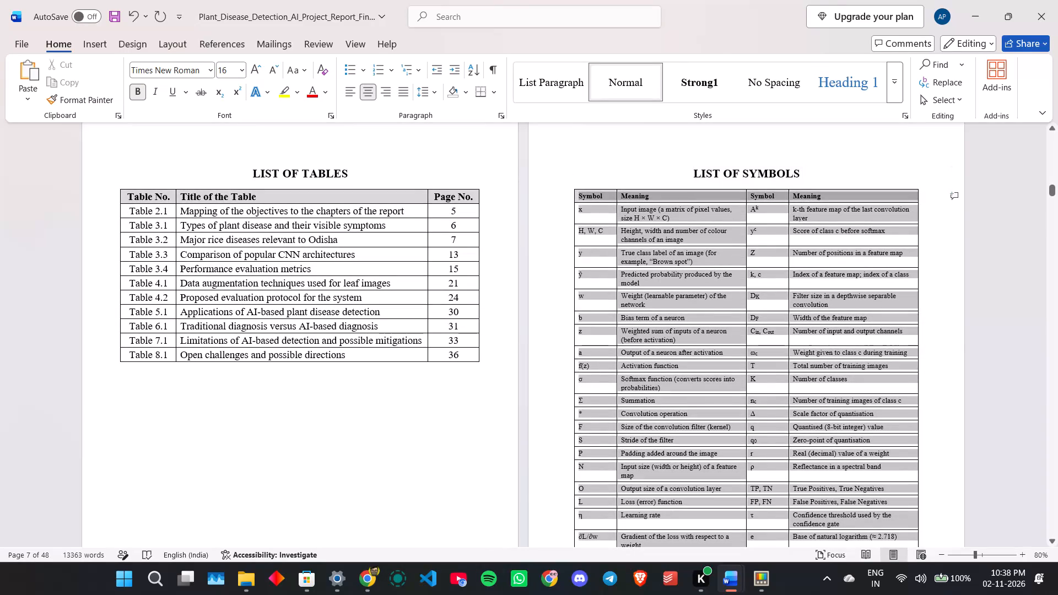
drag(577, 198, 575, 196)
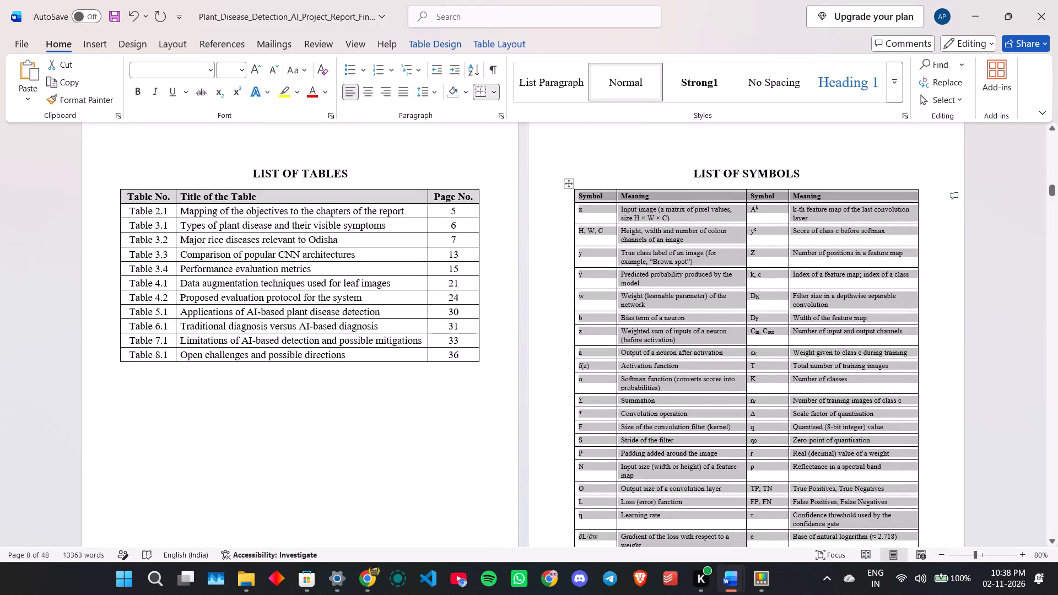
click(228, 68)
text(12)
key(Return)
scroll(677, 310, down, 15)
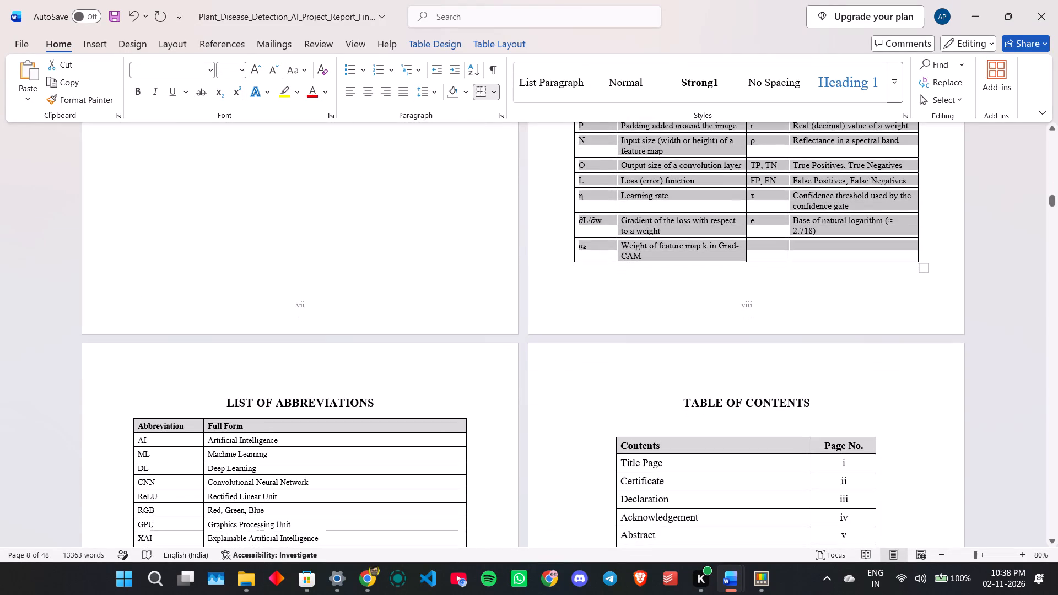
click(907, 284)
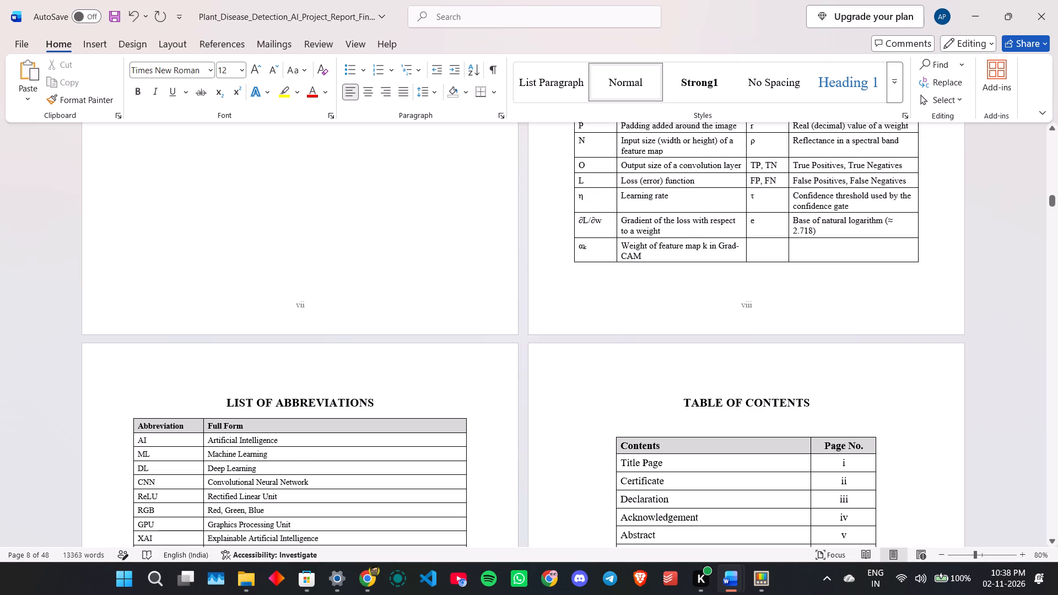
Check how the List of Tables and the enlarged List of Symbols fit on their pages.
scroll(764, 351, up, 10)
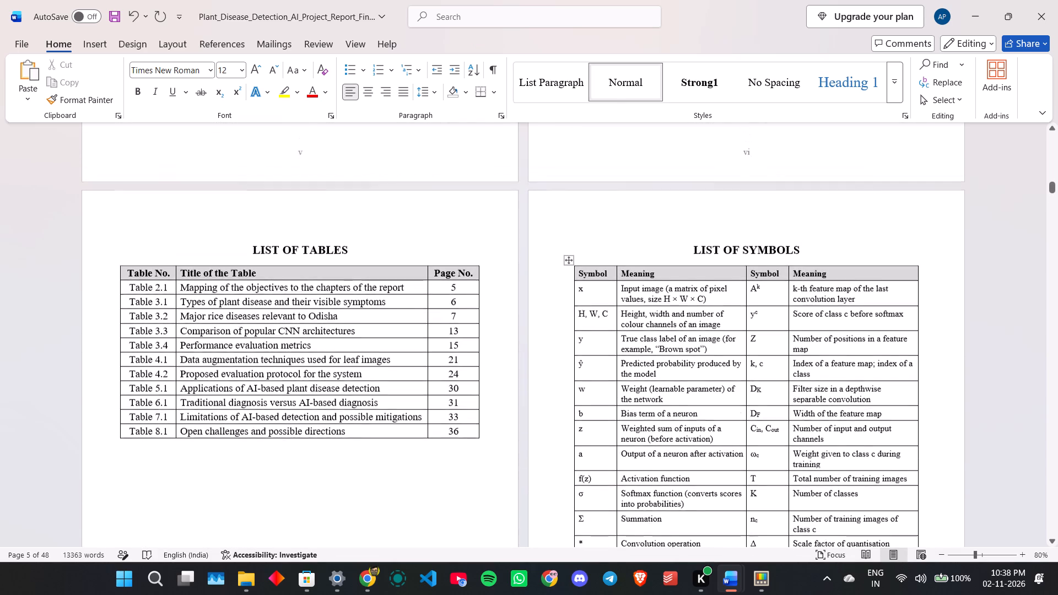
scroll(755, 353, up, 1)
scroll(755, 353, down, 3)
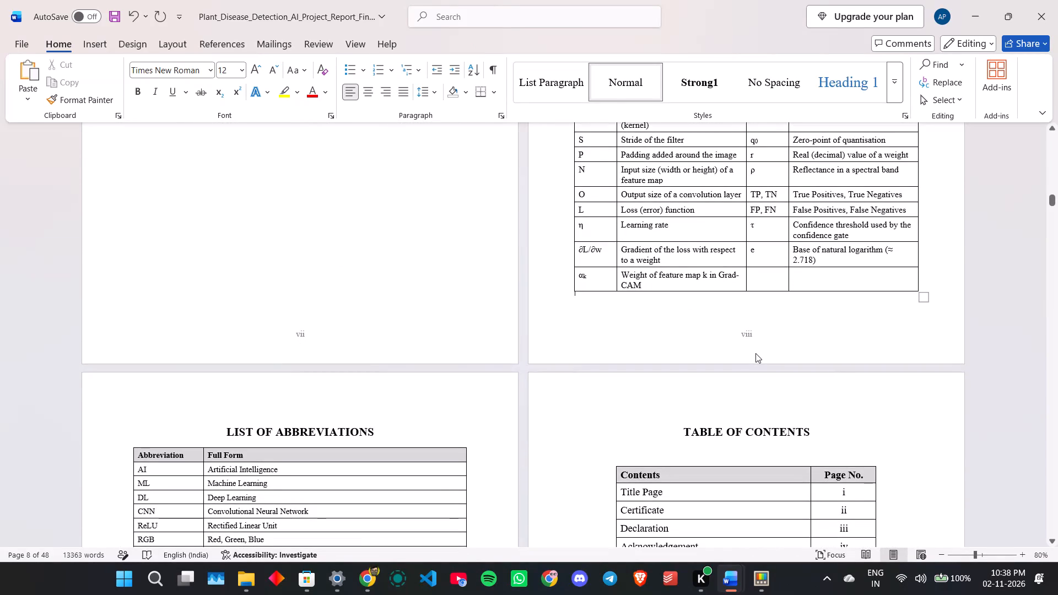
scroll(755, 353, down, 1)
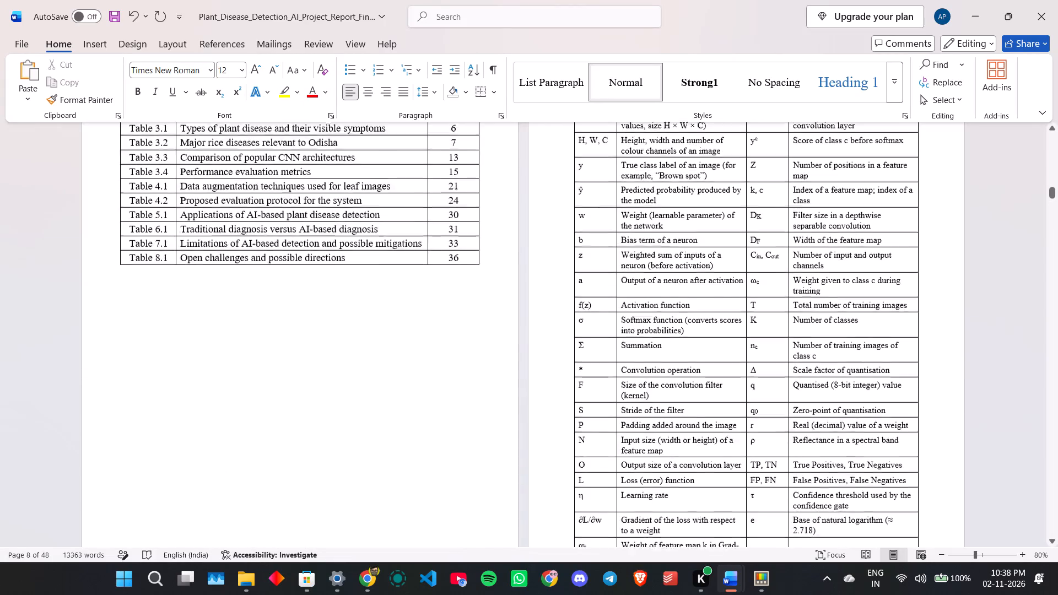
Review the report body from the Introduction through to the References, checking the layout of text, tables and figures.
scroll(755, 353, down, 6)
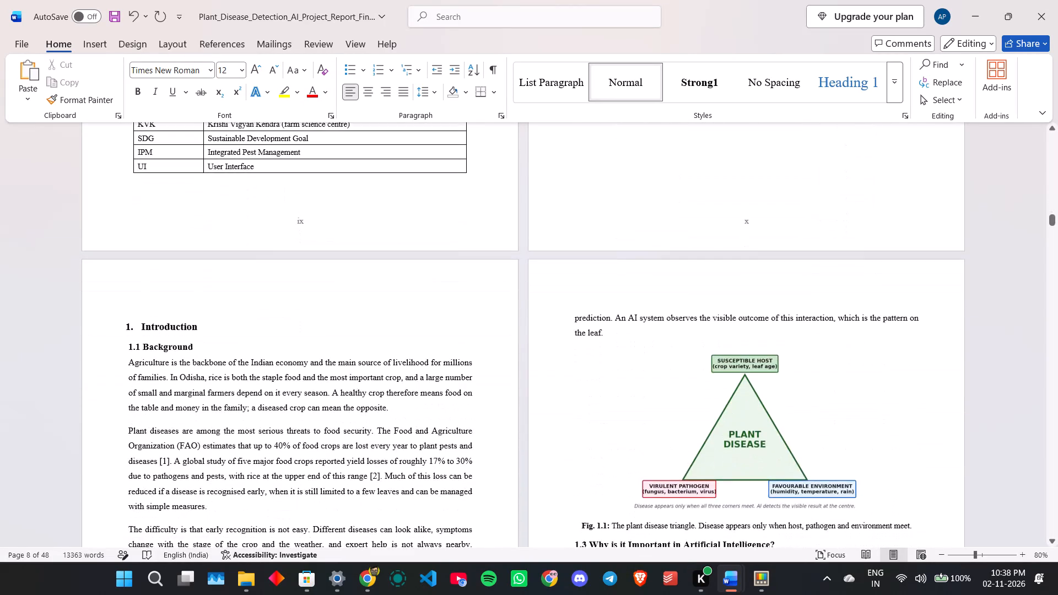
scroll(755, 353, down, 3)
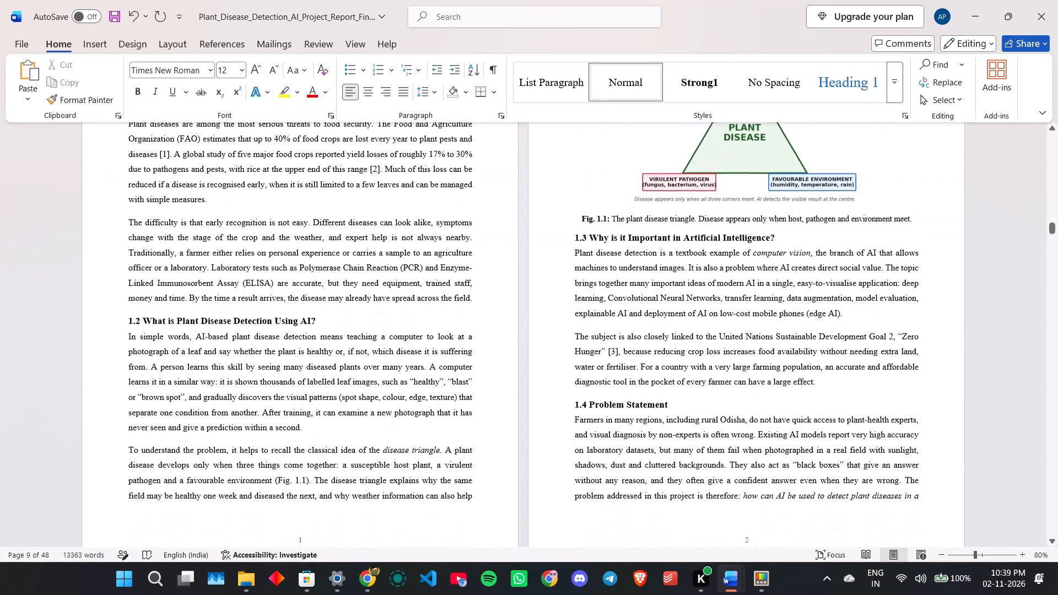
scroll(755, 353, down, 5)
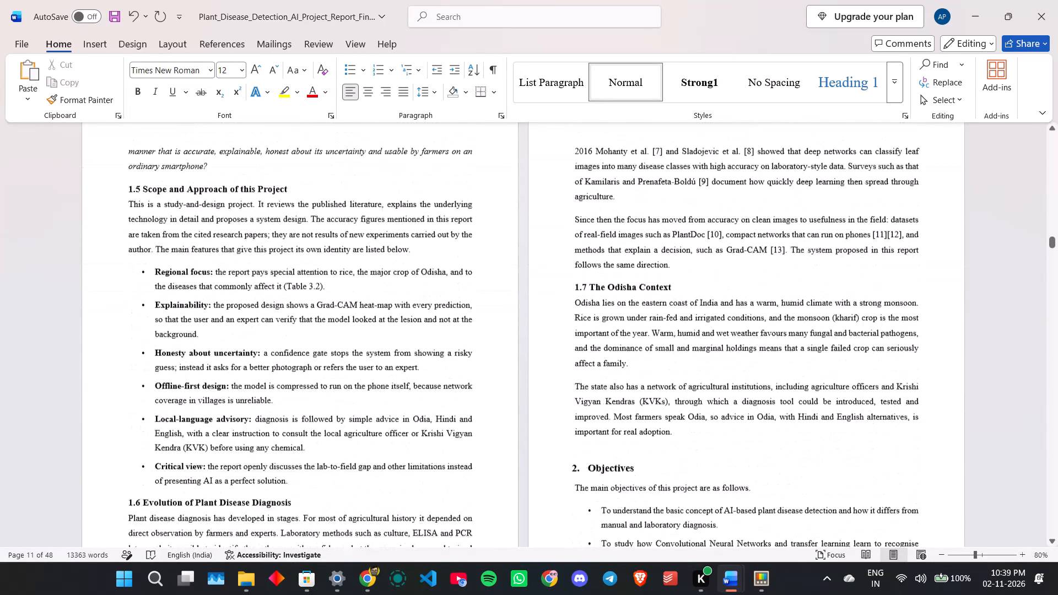
scroll(755, 353, down, 5)
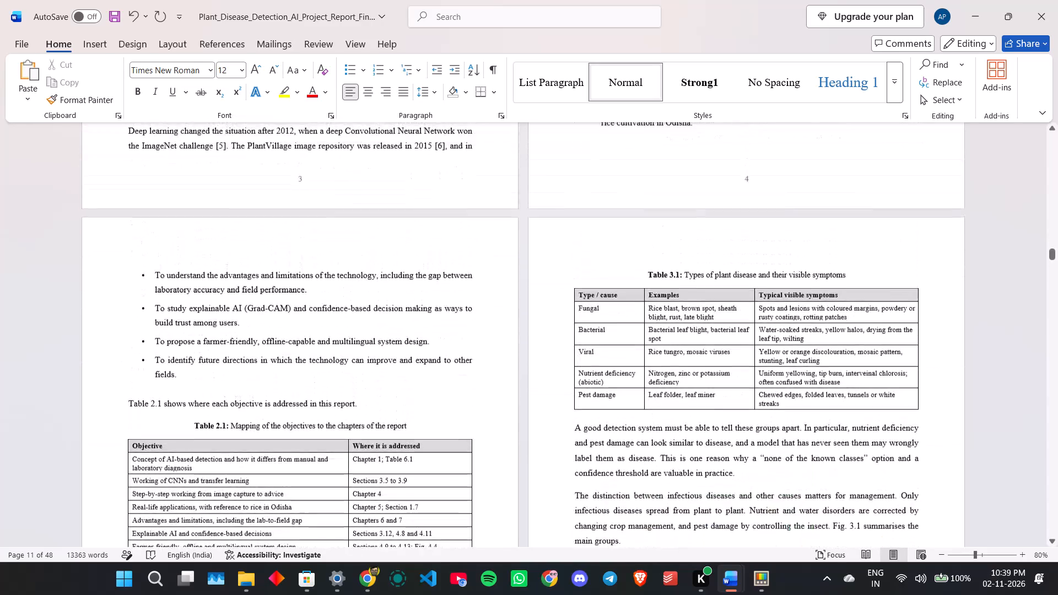
scroll(755, 353, down, 4)
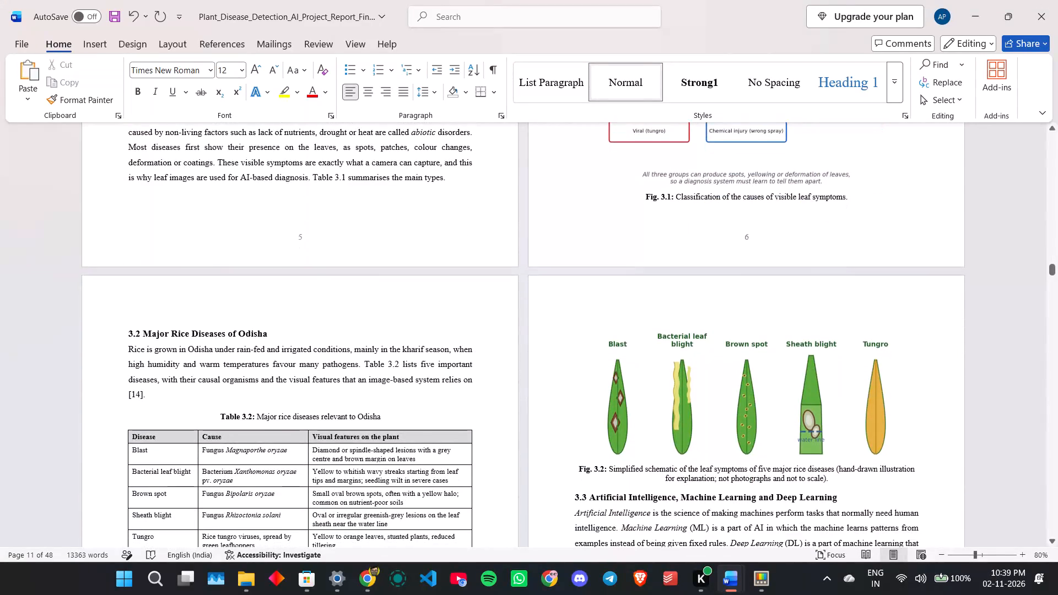
scroll(755, 353, up, 1)
scroll(755, 353, down, 2)
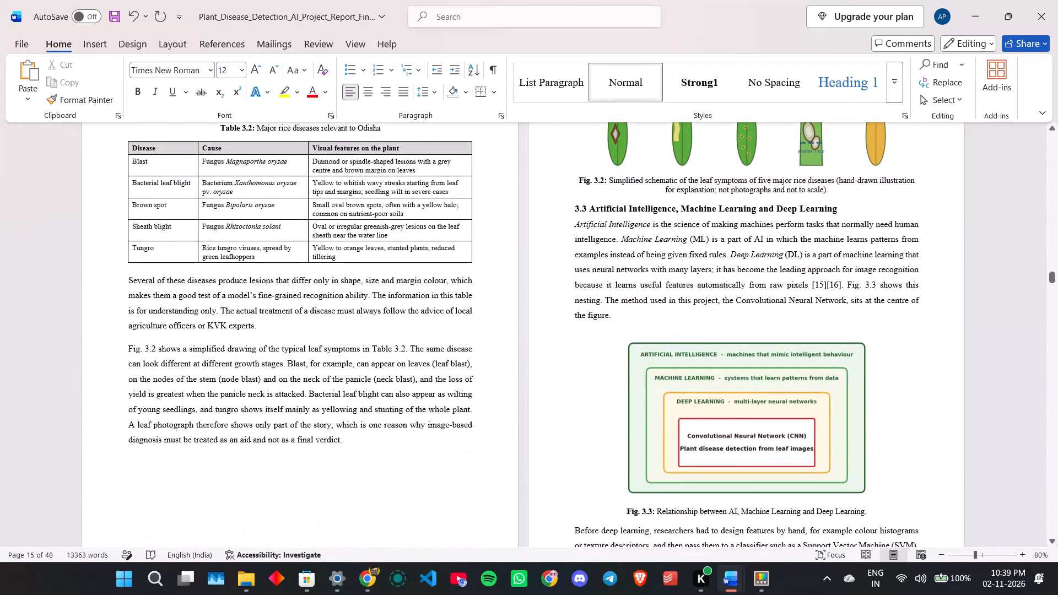
scroll(764, 320, down, 5)
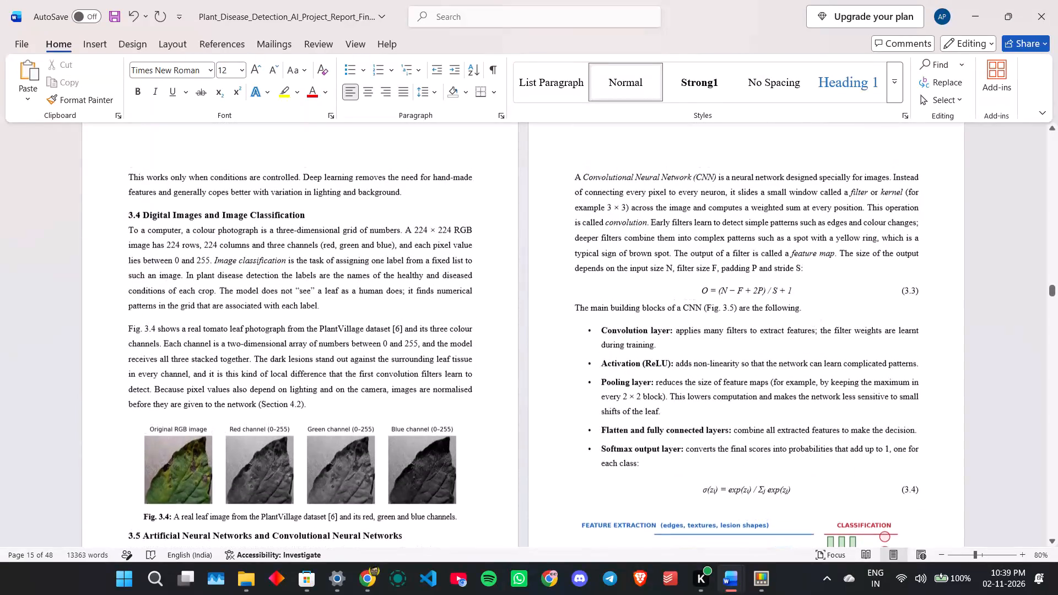
scroll(771, 288, down, 2)
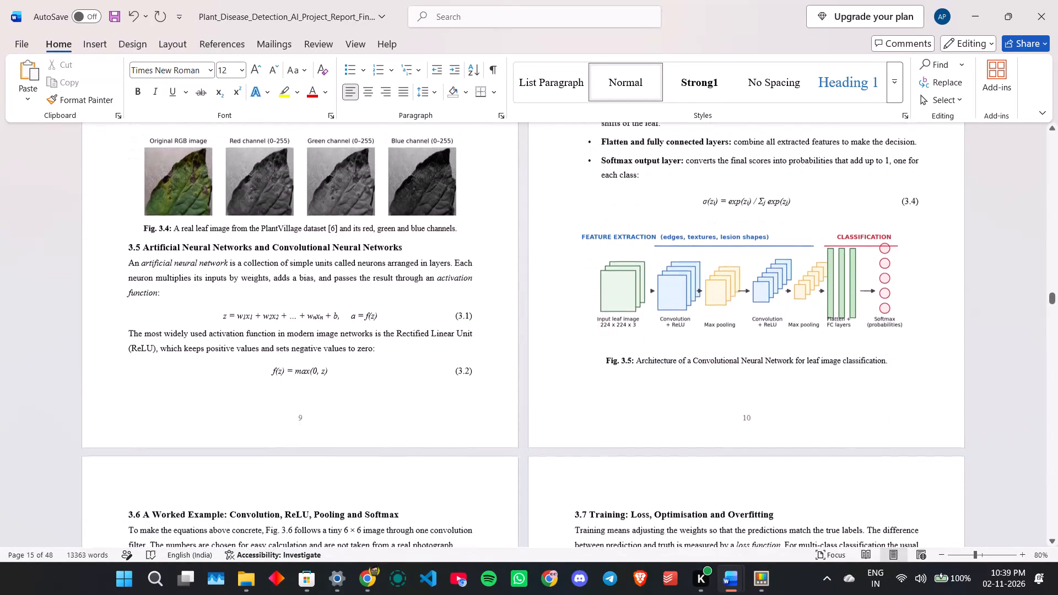
scroll(782, 239, down, 5)
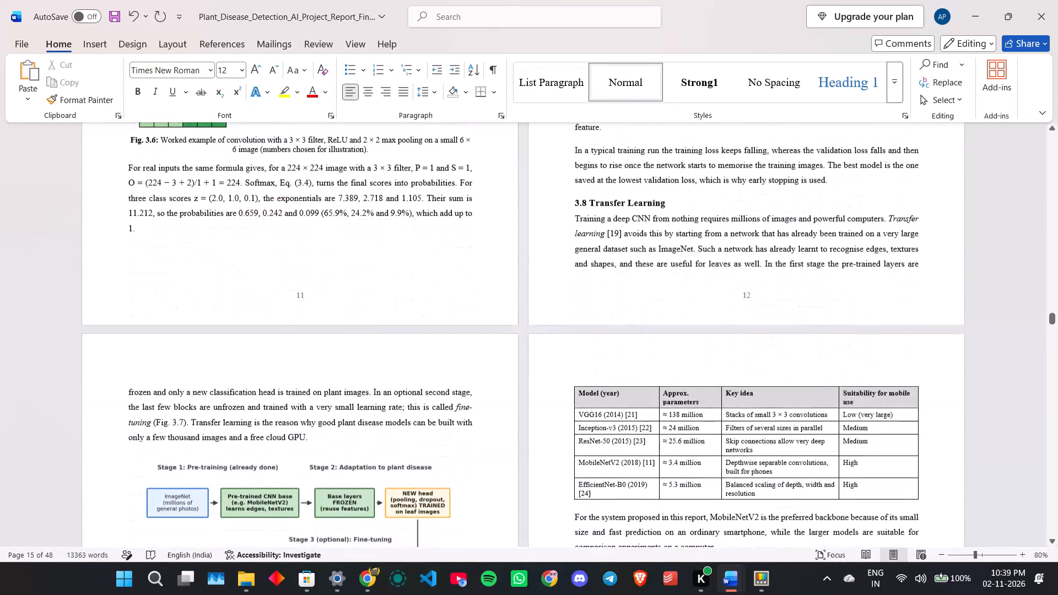
scroll(782, 239, down, 2)
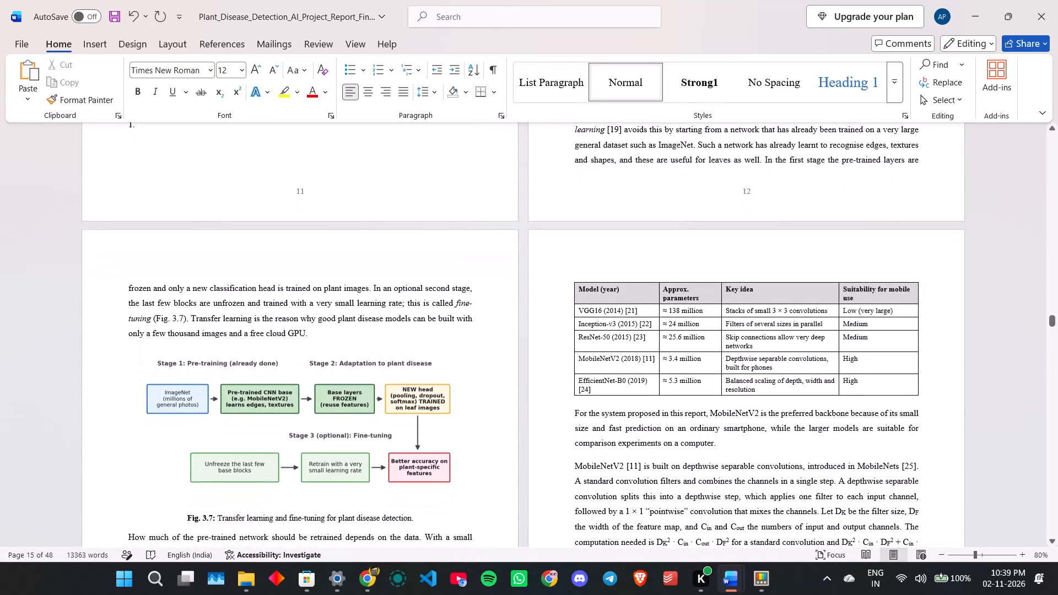
scroll(782, 239, down, 6)
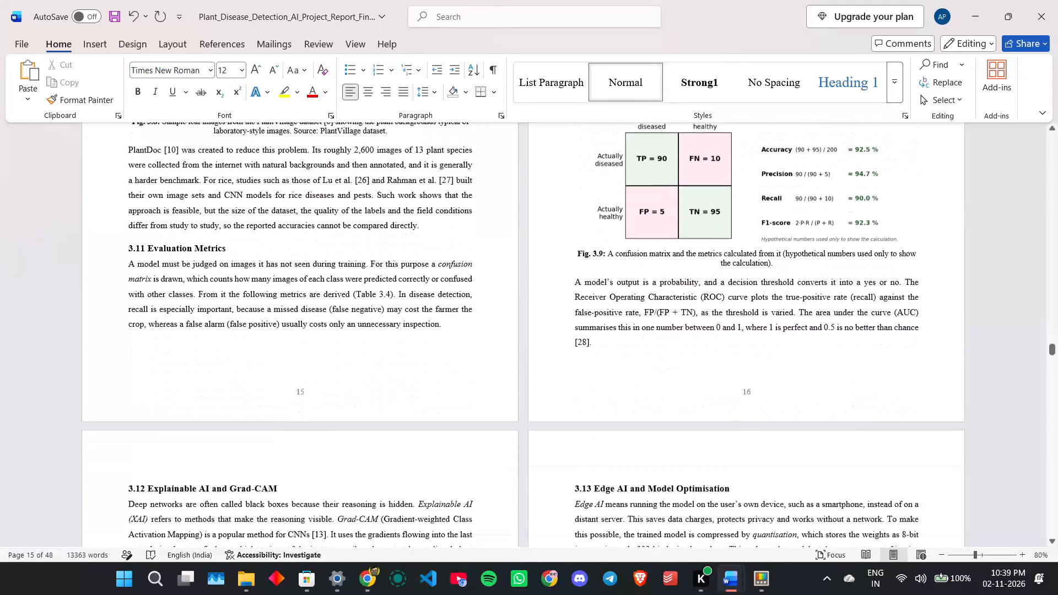
scroll(786, 218, down, 1)
scroll(739, 279, up, 7)
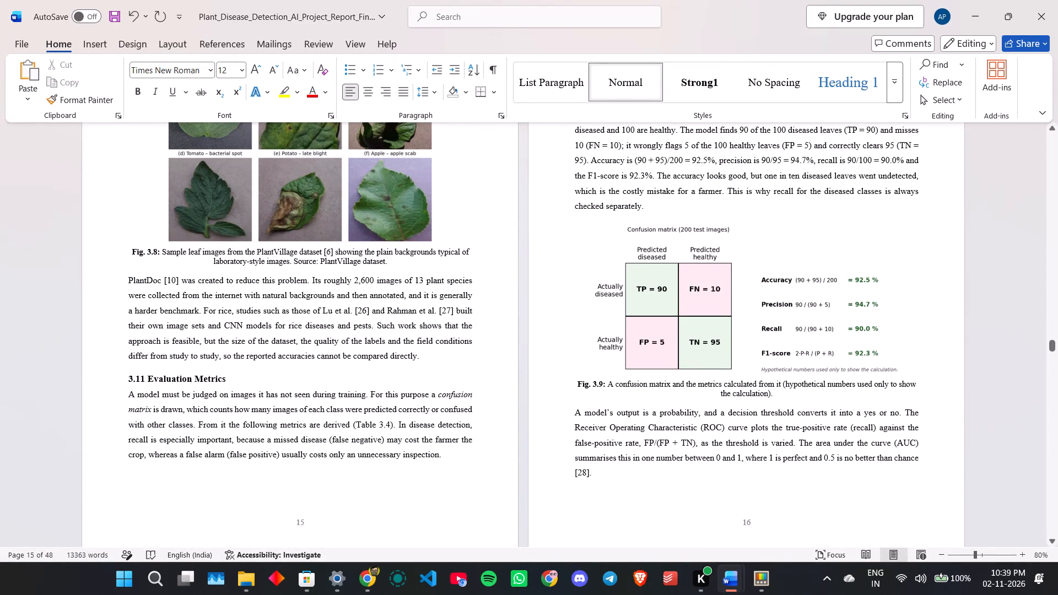
scroll(835, 323, down, 1)
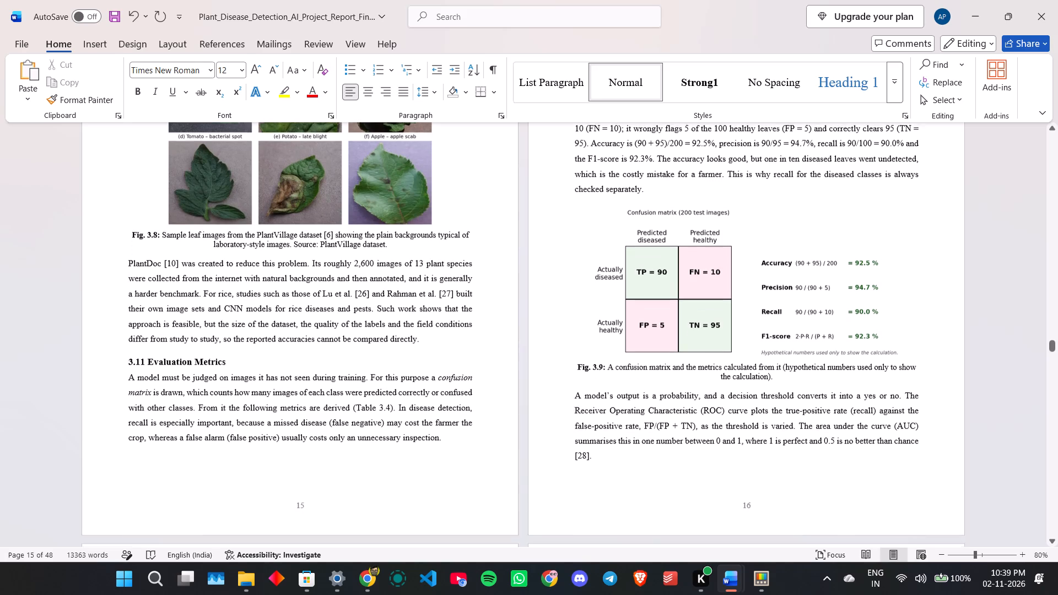
scroll(835, 323, down, 10)
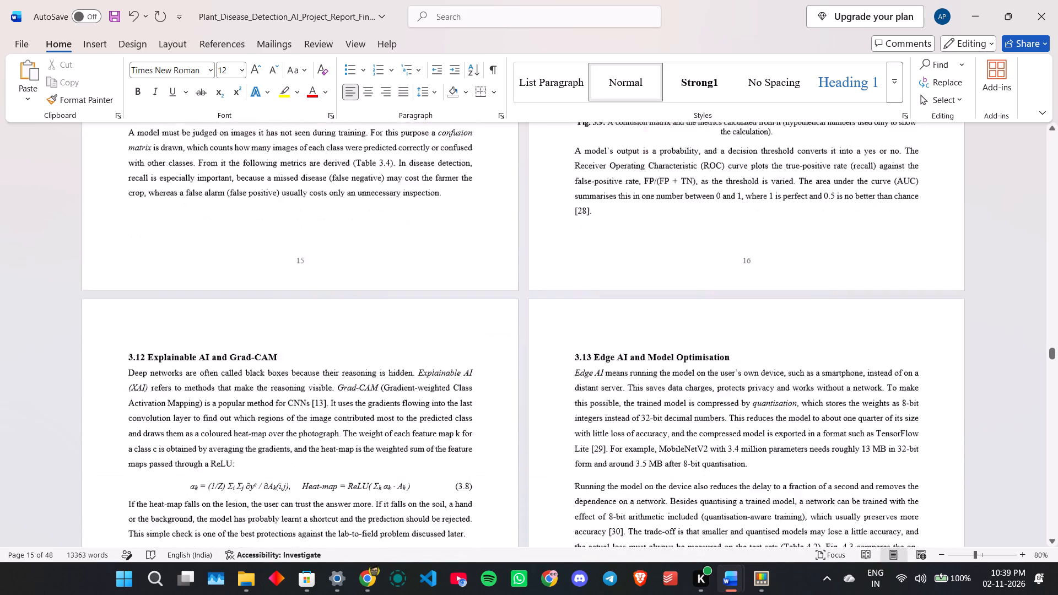
scroll(768, 339, down, 12)
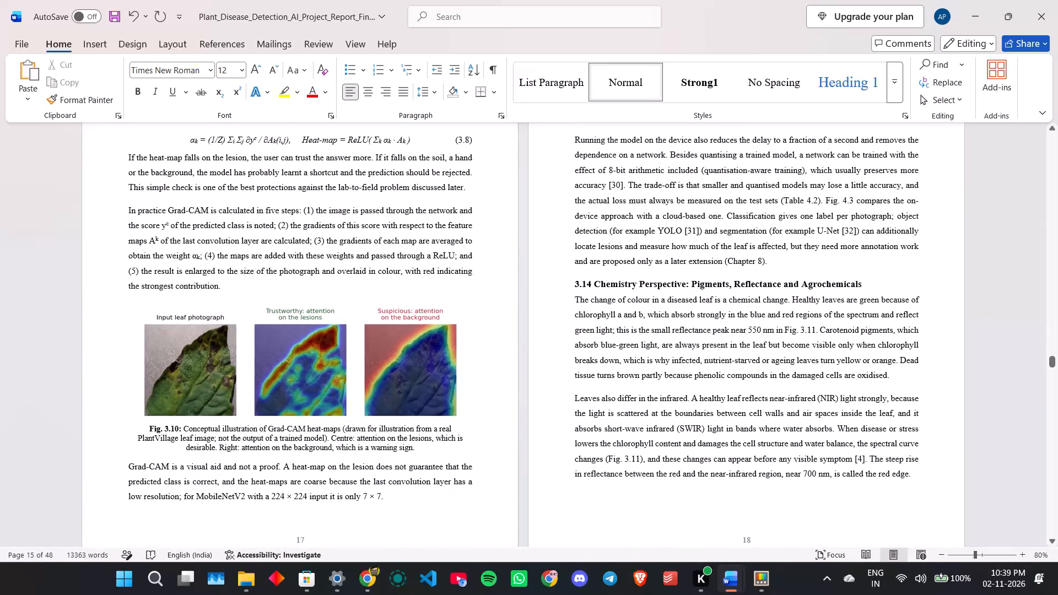
scroll(812, 345, down, 4)
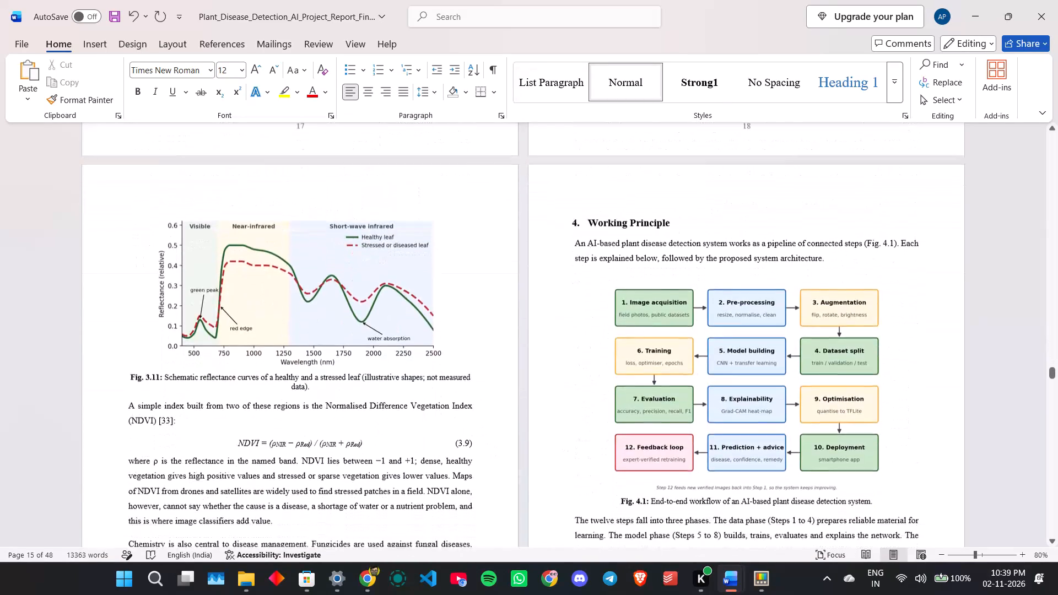
scroll(812, 345, down, 7)
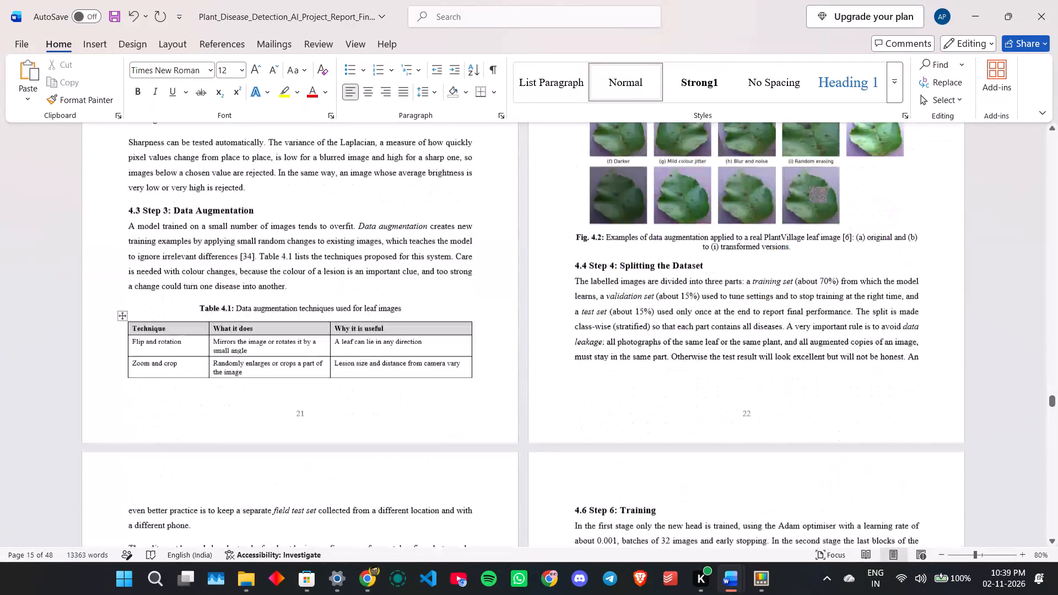
scroll(812, 345, down, 19)
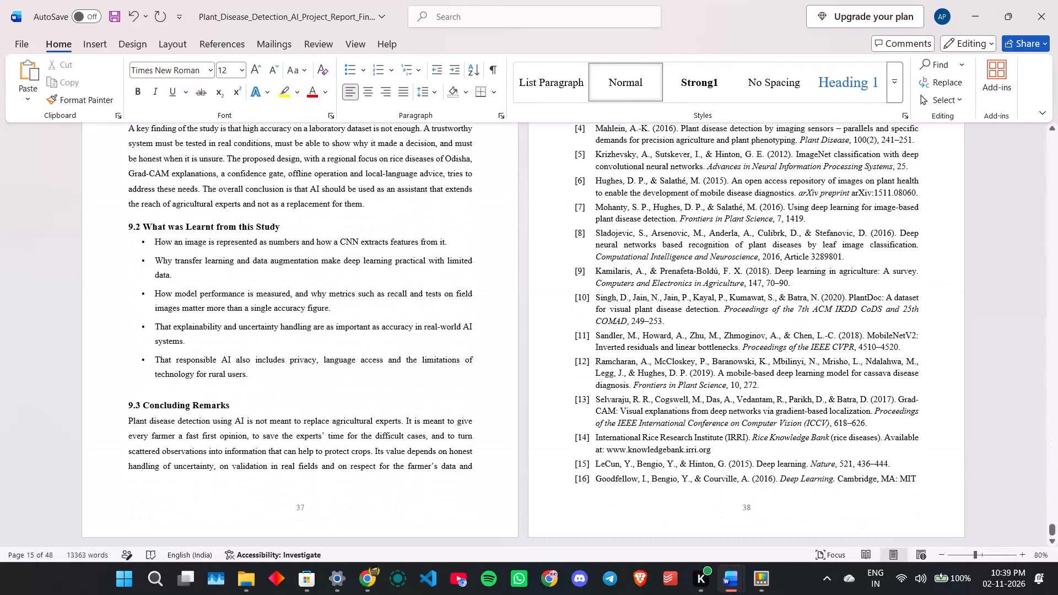
Examine the closing chapters, including the text size of Table 8.1 on open challenges, and the Conclusion and References pages.
scroll(812, 345, up, 10)
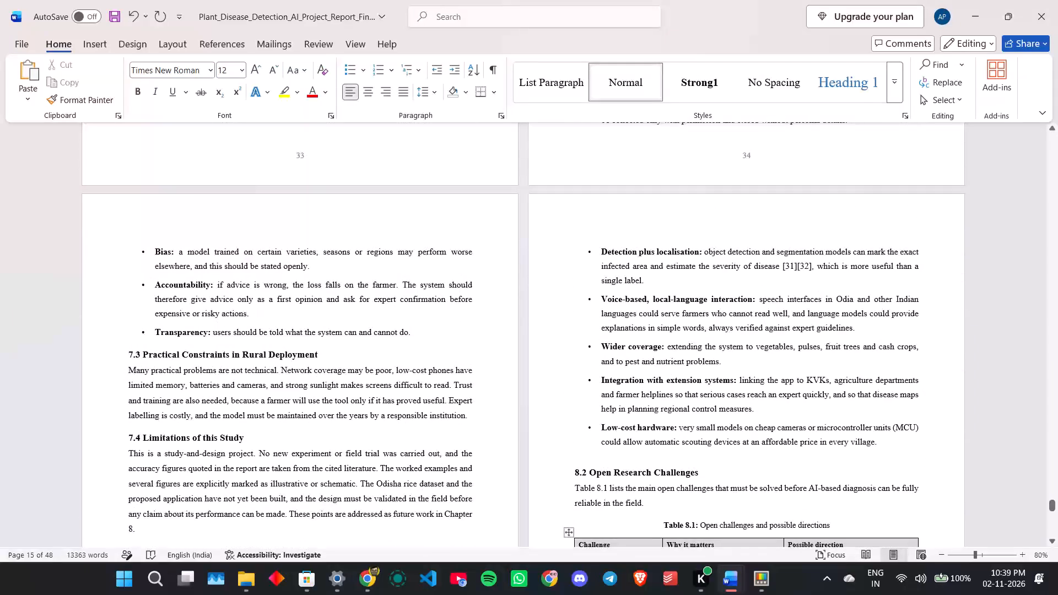
scroll(955, 381, down, 11)
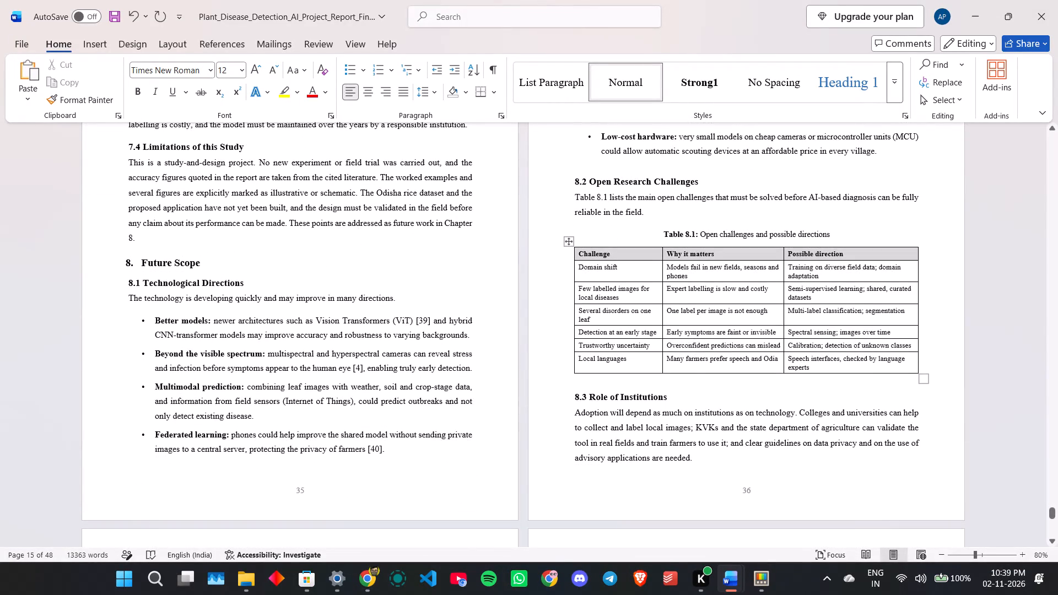
scroll(900, 364, down, 1)
click(819, 343)
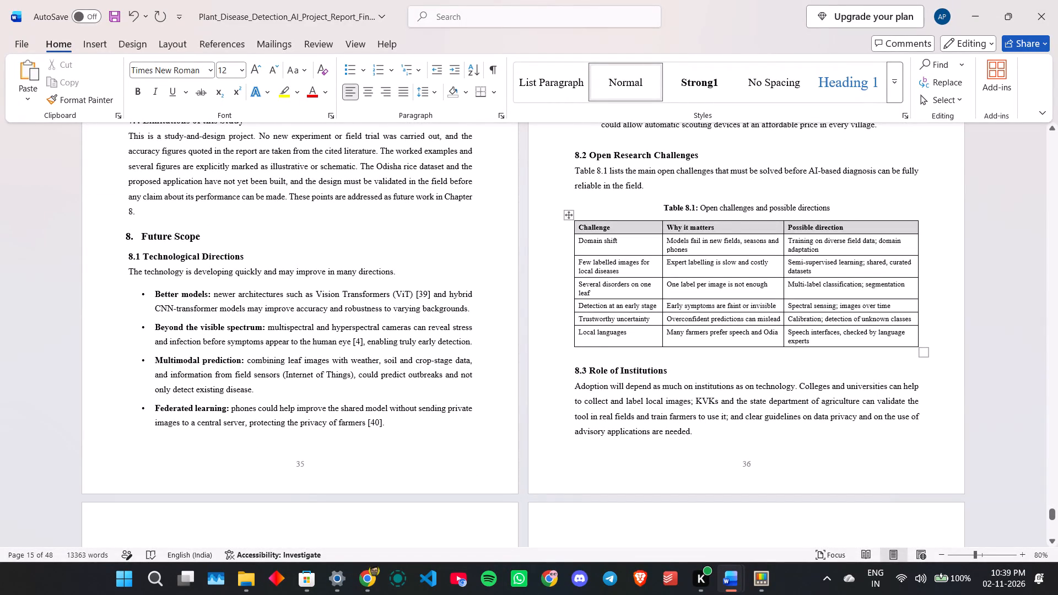
drag(817, 343, 808, 342)
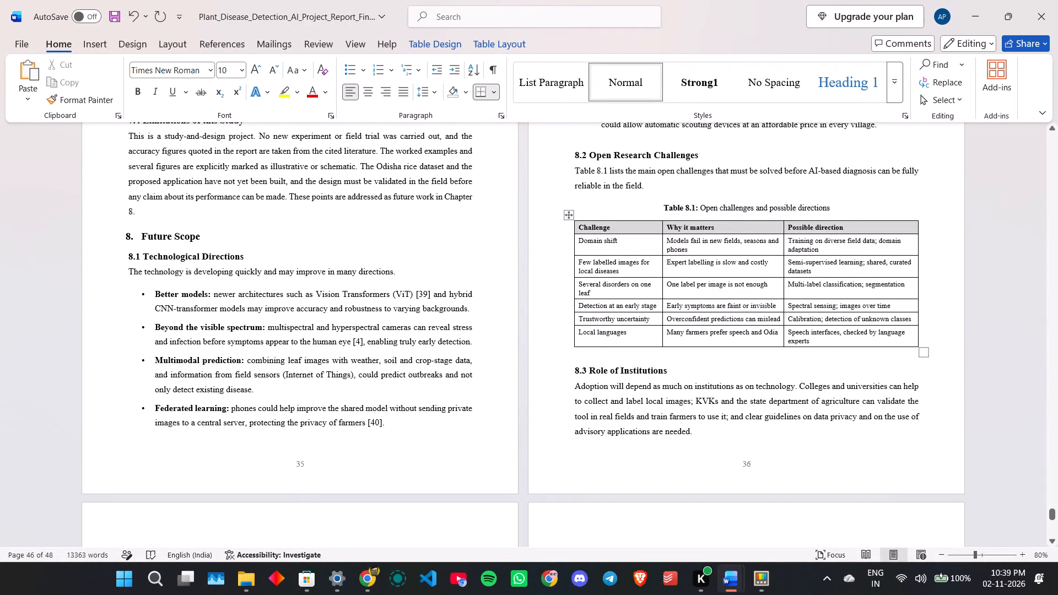
drag(808, 342, 558, 241)
click(388, 294)
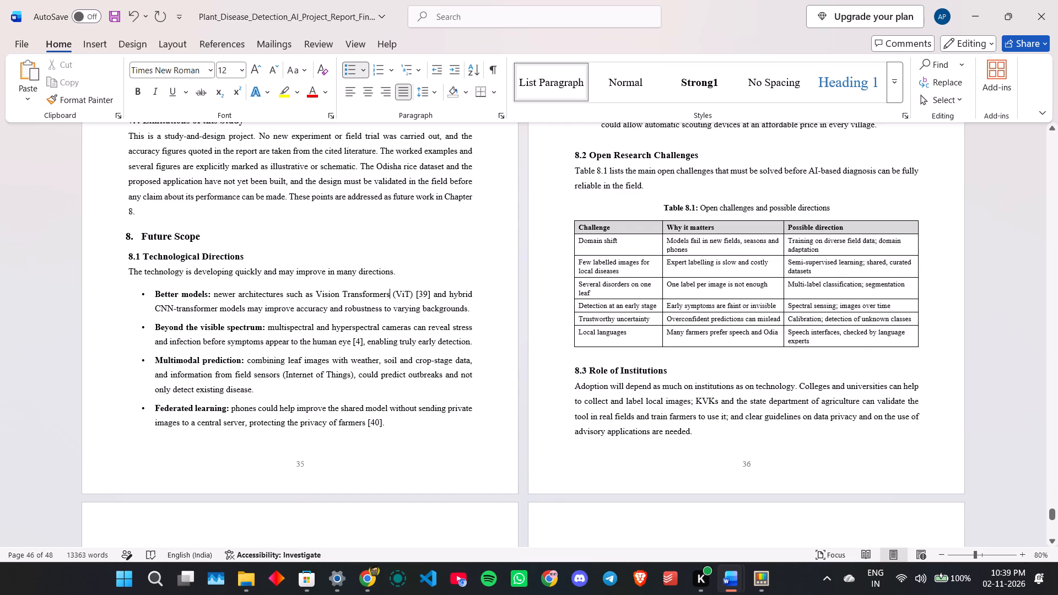
scroll(403, 356, down, 7)
scroll(515, 340, down, 5)
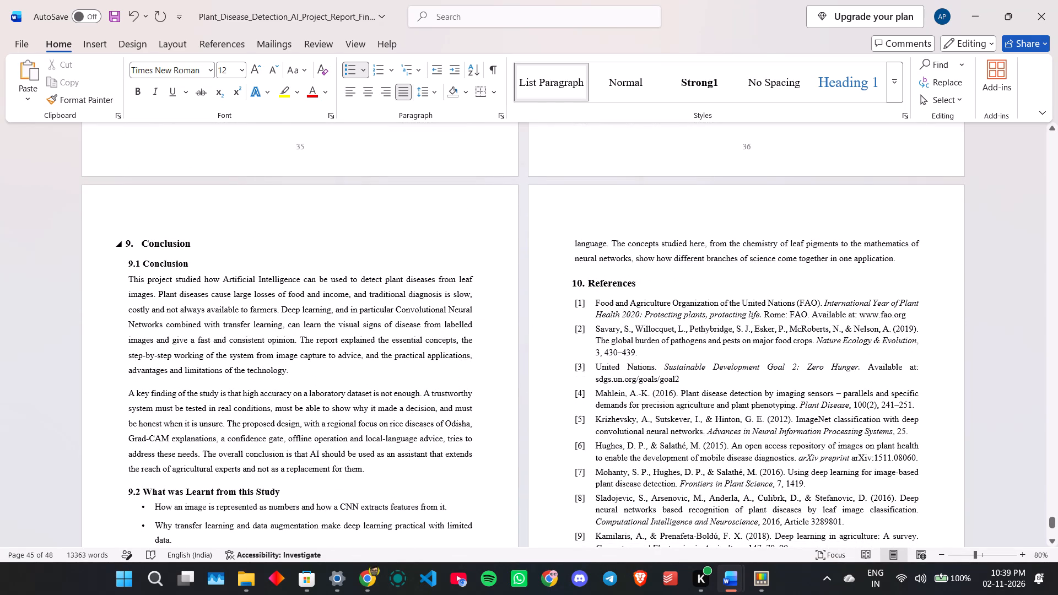
Check the text size of the Conclusion's chapter heading, section heading and body text, and how the chapter fits its page.
click(173, 246)
click(179, 262)
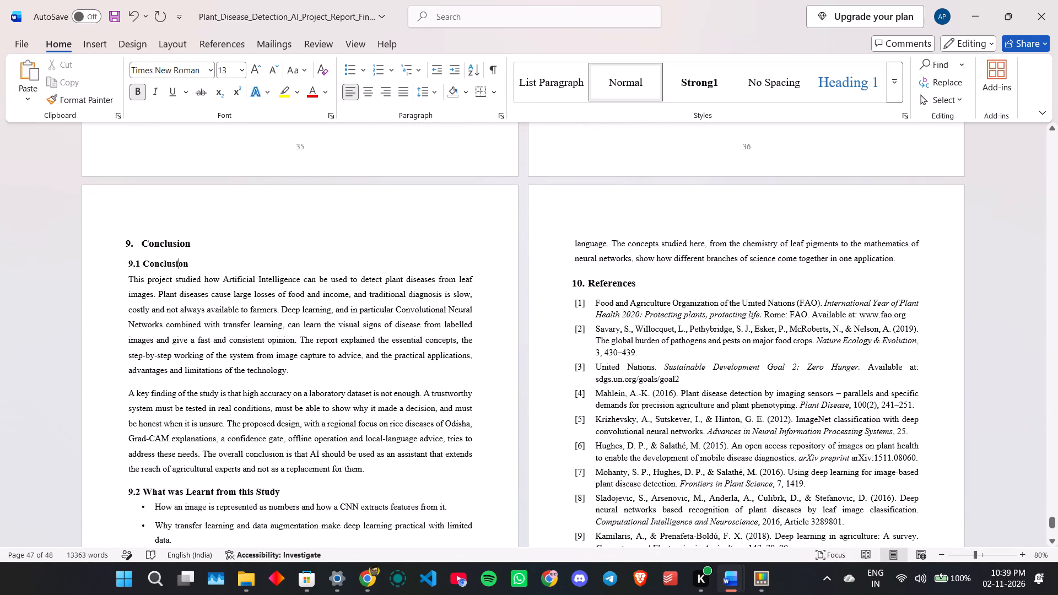
click(197, 286)
scroll(434, 350, down, 7)
scroll(476, 332, down, 9)
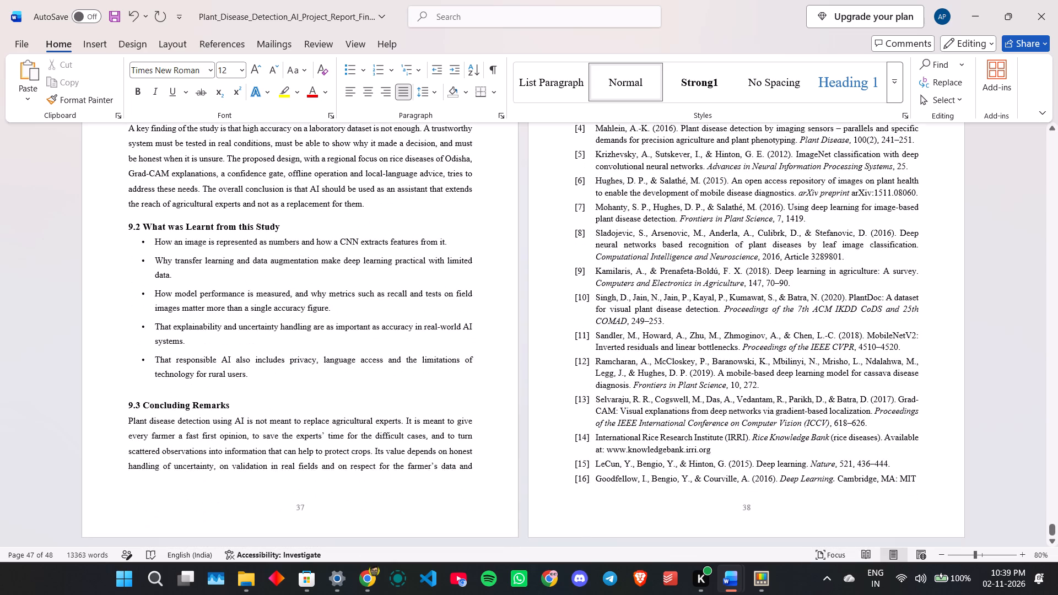
Review the title page, Certificate, Declaration and Acknowledgement pages for correct details and layout.
scroll(476, 332, up, 20)
scroll(476, 332, up, 20)
scroll(476, 332, up, 20)
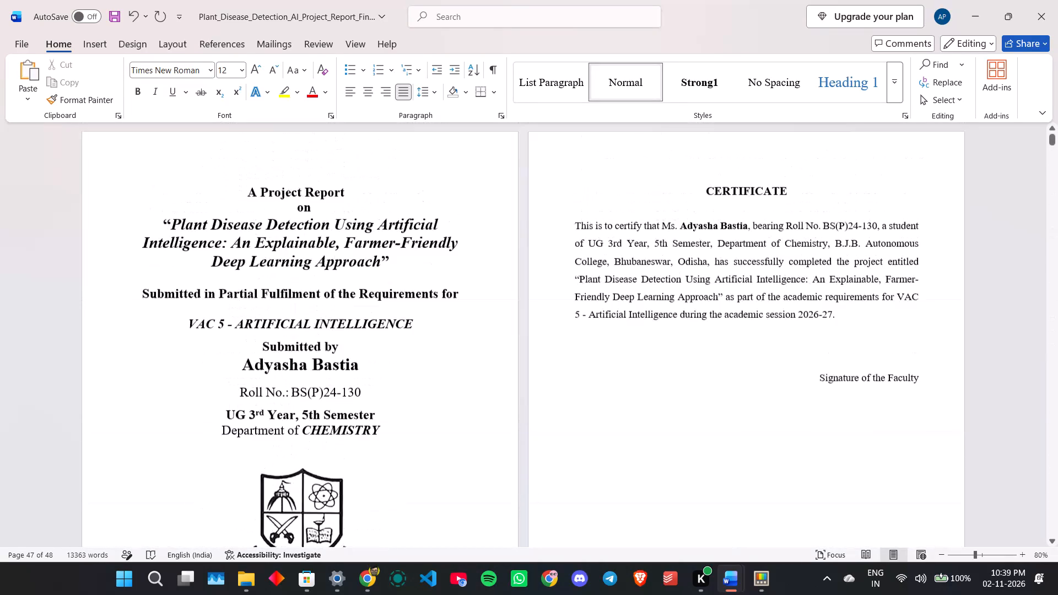
scroll(476, 332, up, 2)
scroll(479, 321, down, 1)
scroll(479, 321, up, 2)
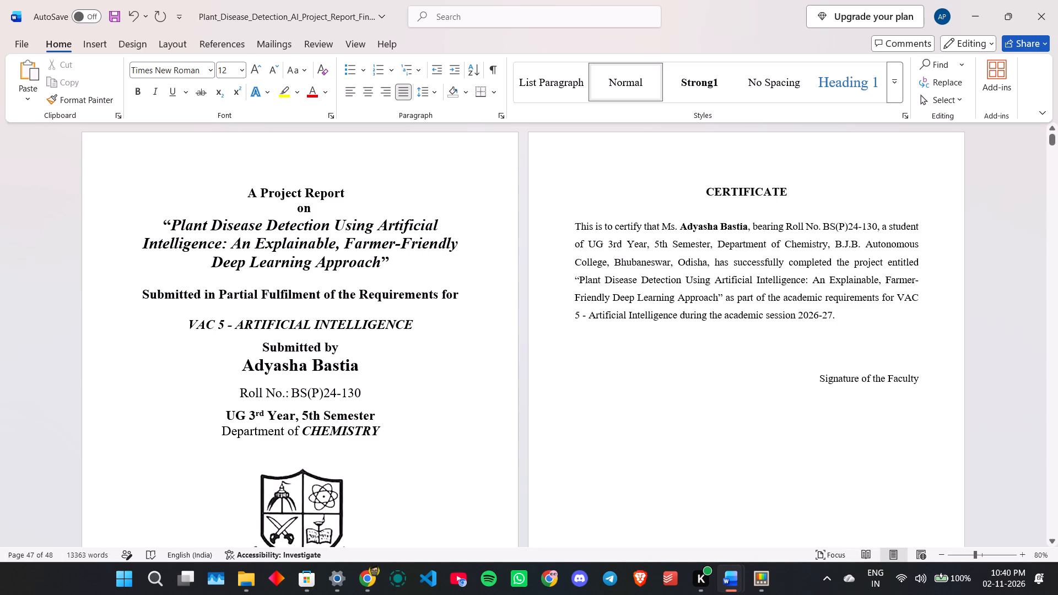
scroll(428, 435, up, 1)
scroll(431, 446, down, 1)
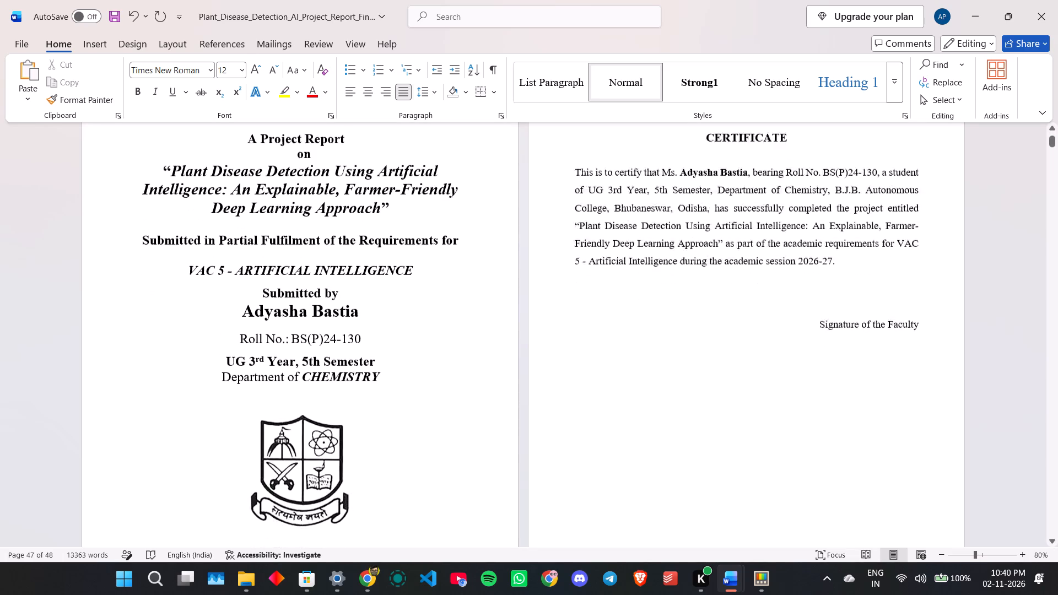
scroll(431, 446, down, 1)
scroll(431, 446, right, 1)
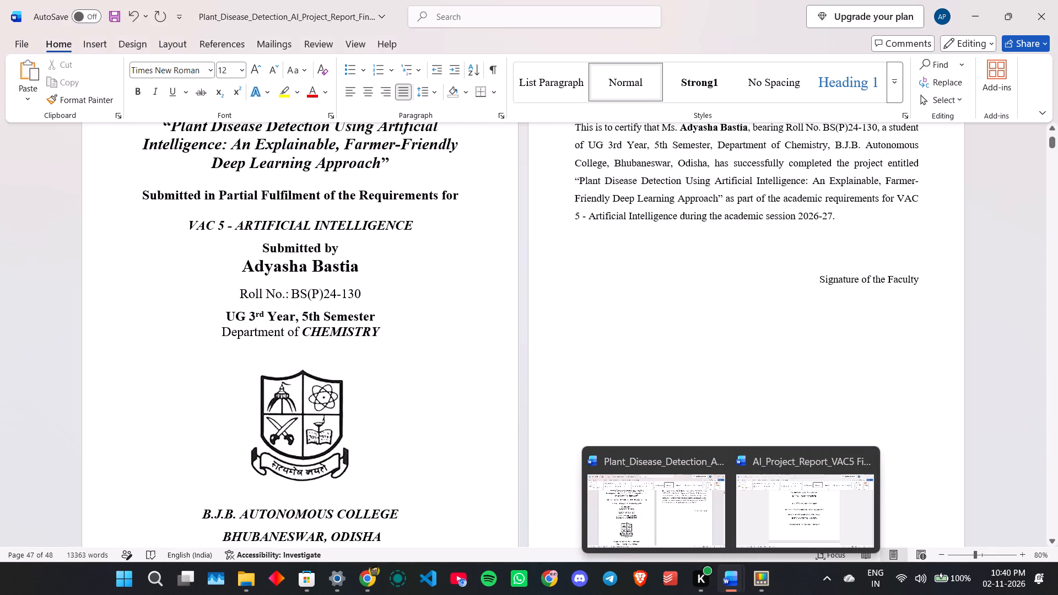
scroll(806, 342, down, 2)
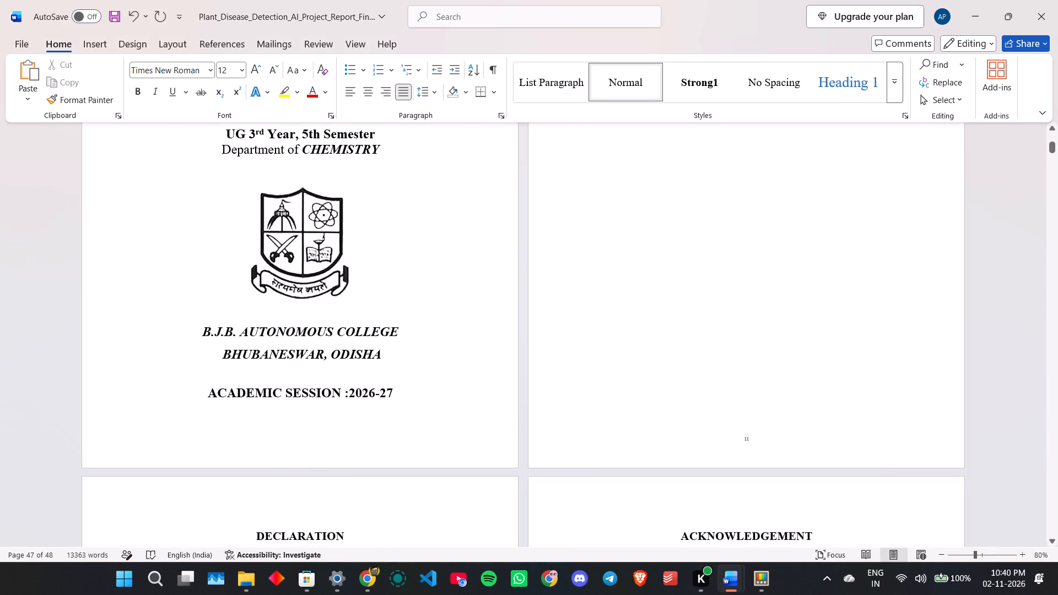
scroll(806, 342, down, 3)
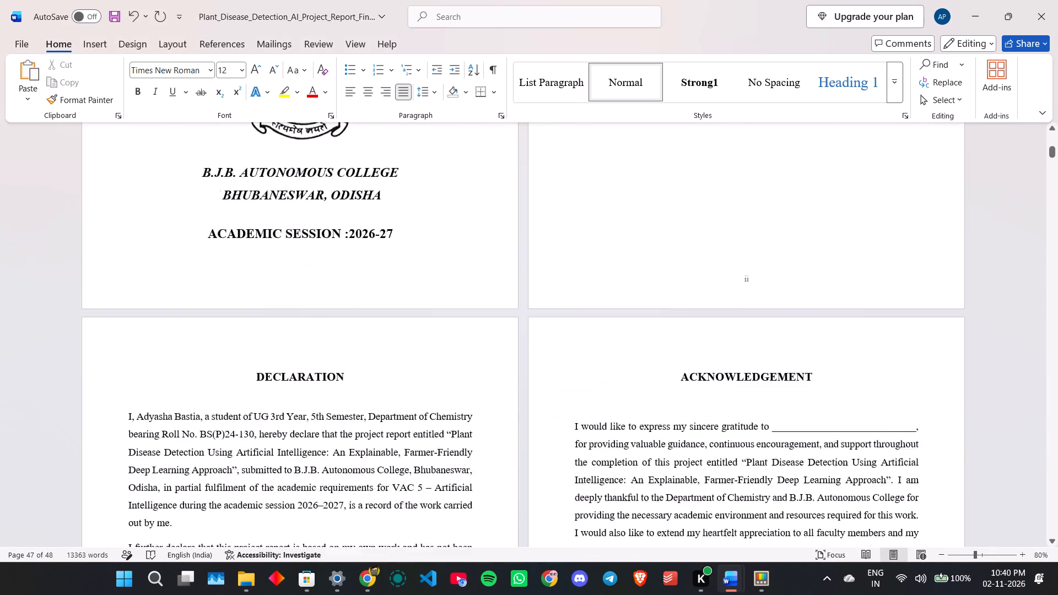
scroll(808, 322, down, 1)
scroll(865, 321, down, 2)
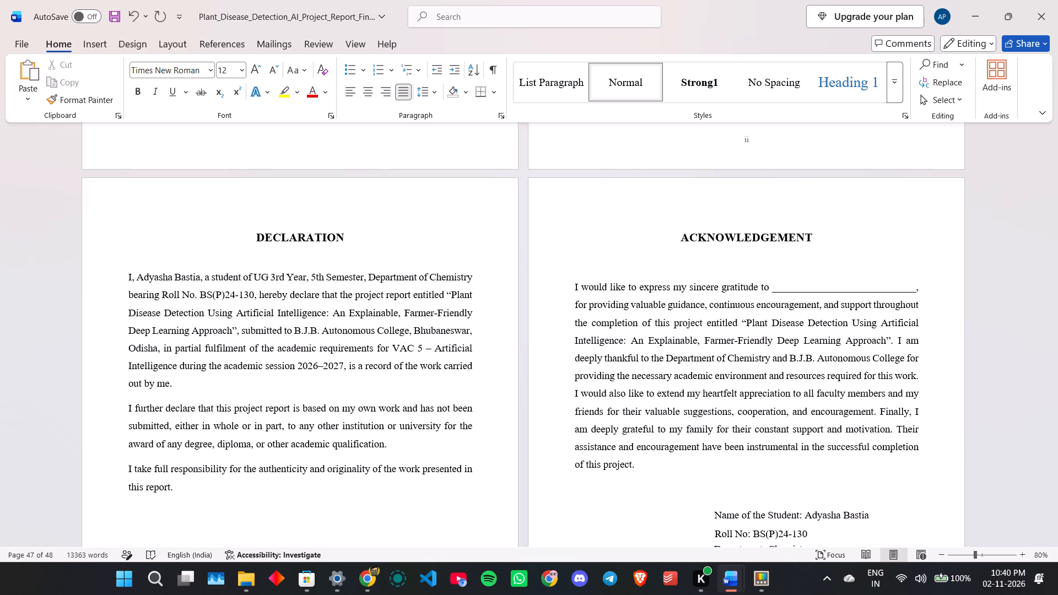
Examine the Abstract, List of Figures, List of Tables and List of Symbols pages for text size and fit.
scroll(939, 414, down, 17)
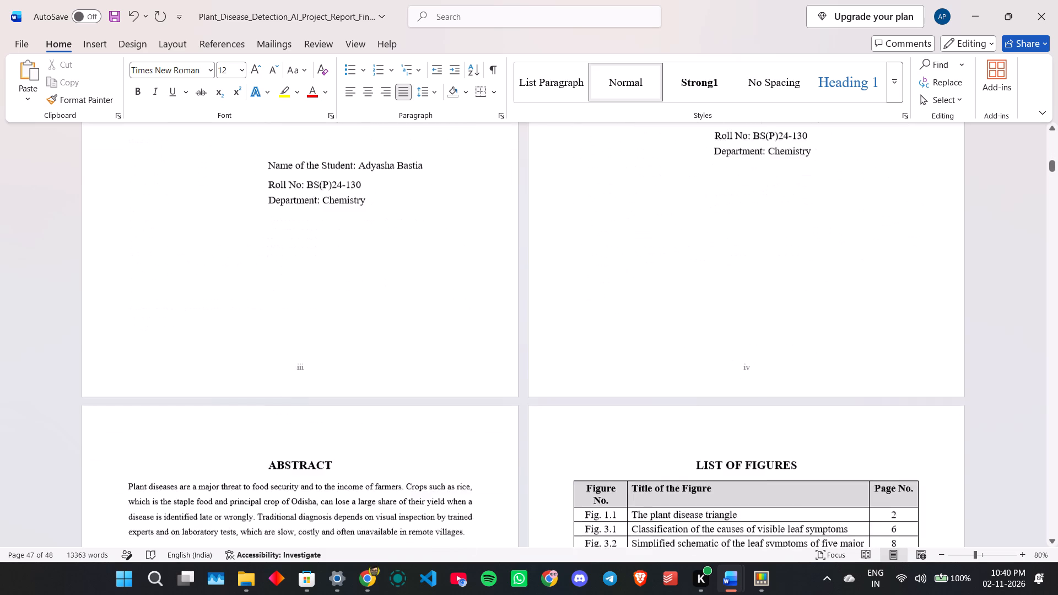
scroll(978, 393, down, 6)
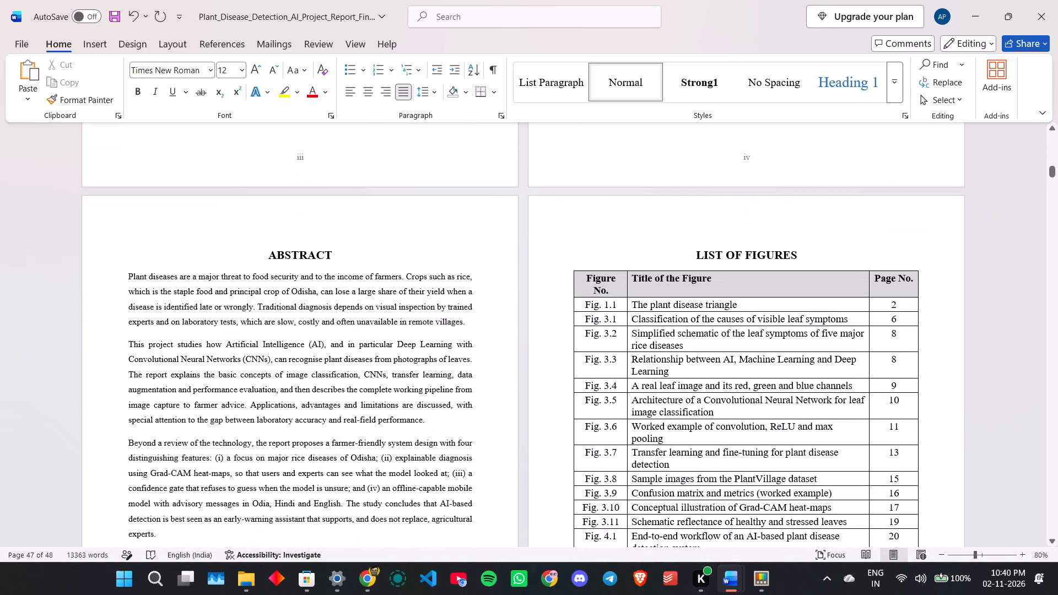
scroll(976, 394, down, 1)
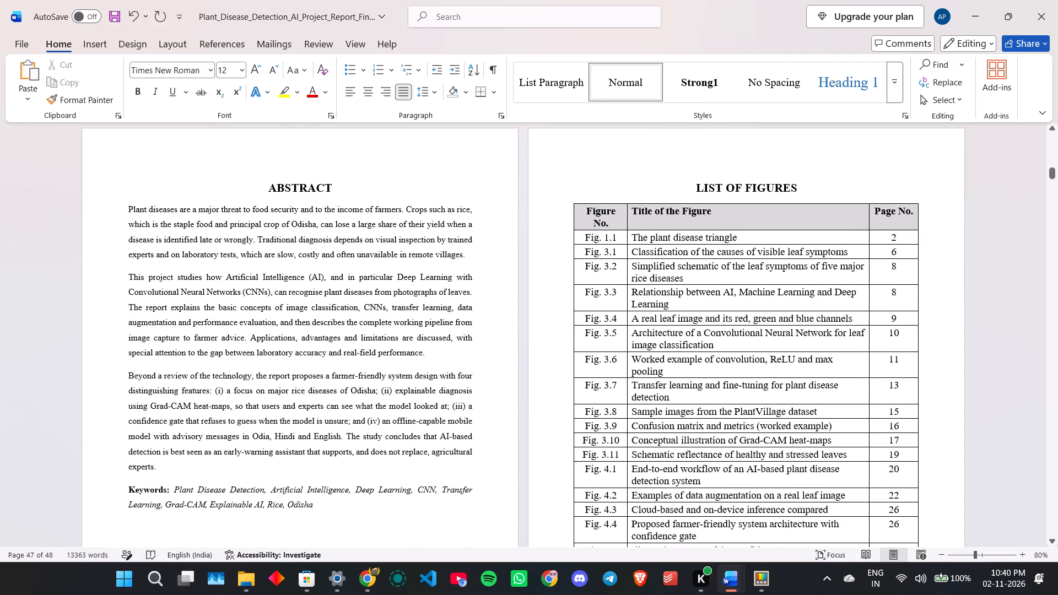
scroll(976, 394, up, 1)
scroll(976, 394, down, 1)
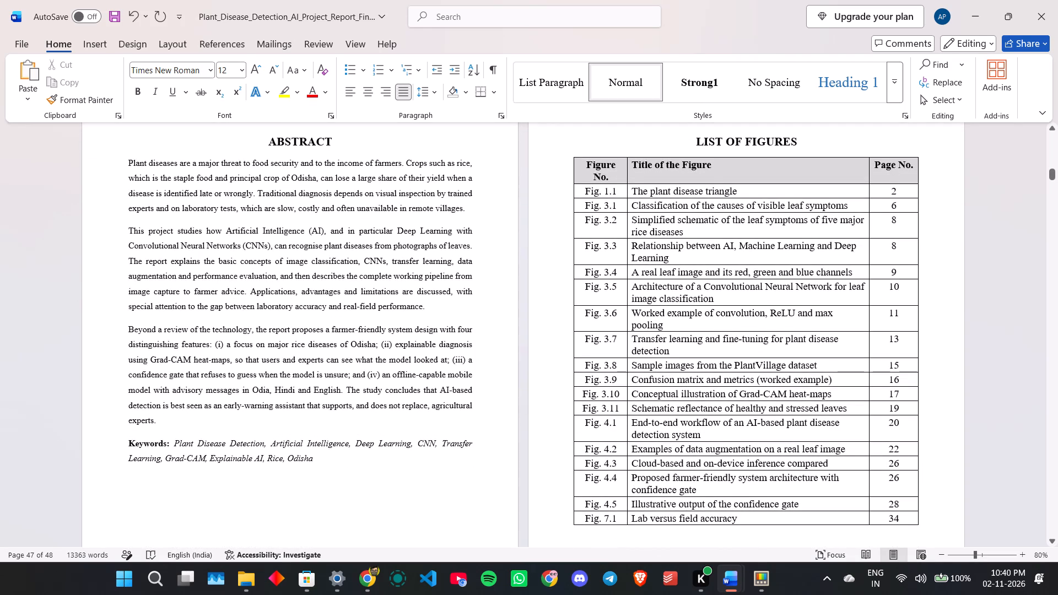
scroll(976, 394, down, 1)
scroll(976, 394, right, 1)
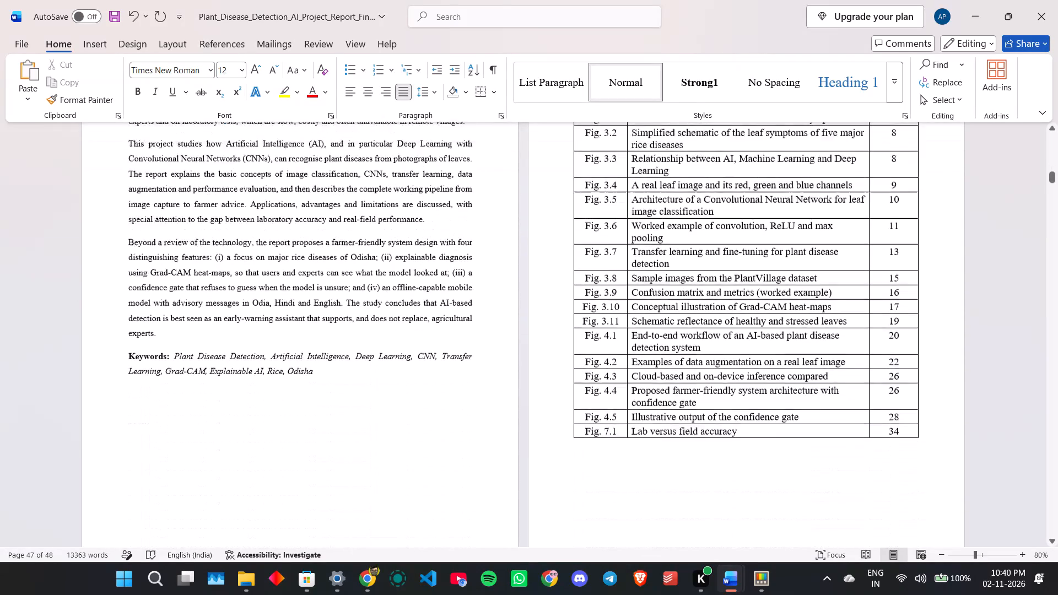
scroll(976, 394, right, 1)
scroll(976, 394, down, 3)
scroll(976, 394, right, 1)
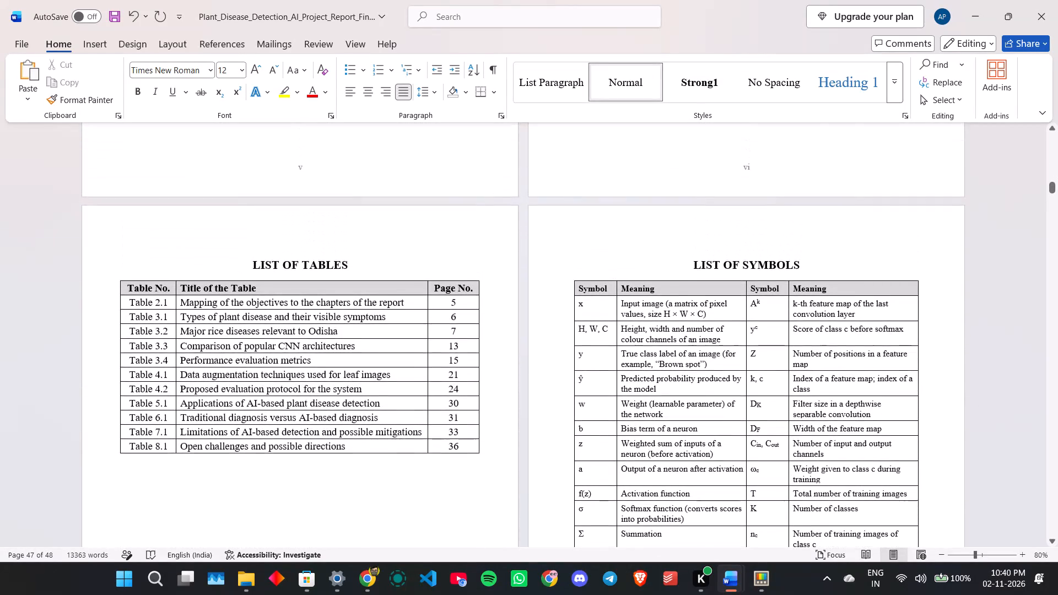
scroll(976, 394, right, 1)
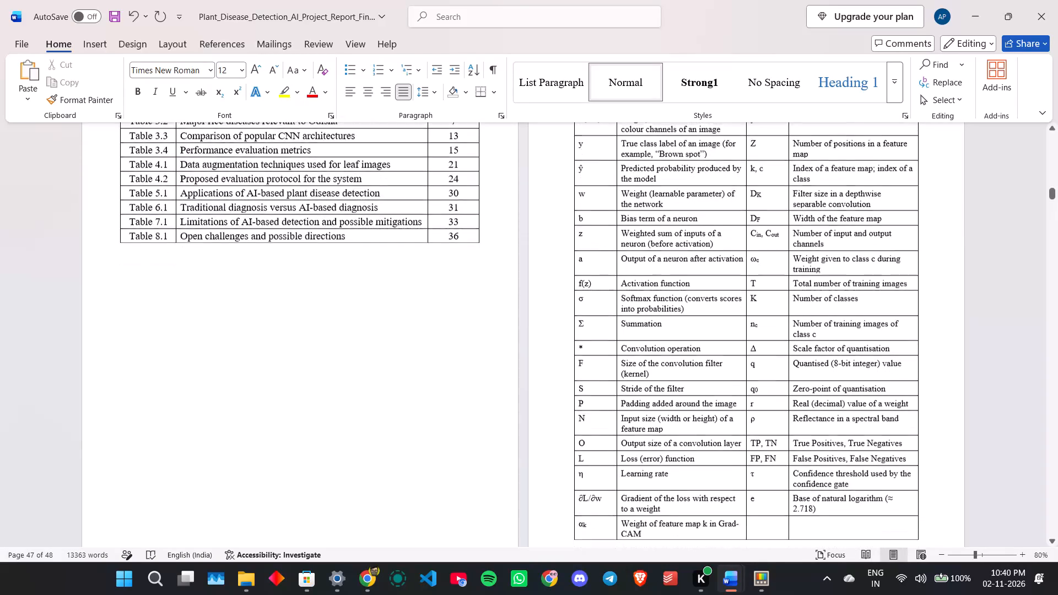
Review the List of Abbreviations, the Table of Contents with its page numbers, and the Introduction through to the Objectives.
scroll(976, 394, down, 4)
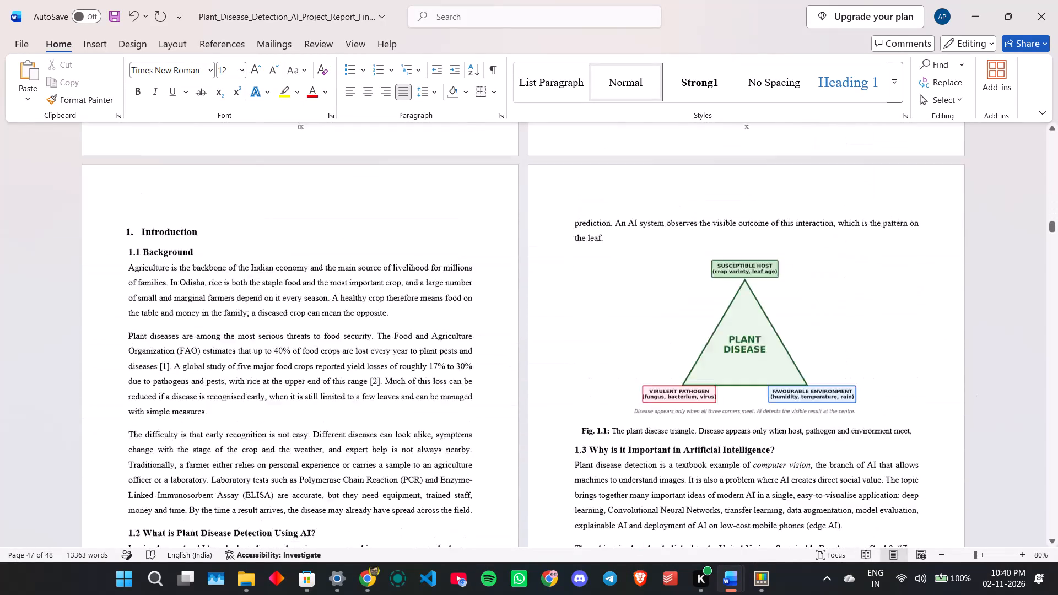
scroll(976, 394, down, 1)
scroll(976, 394, up, 8)
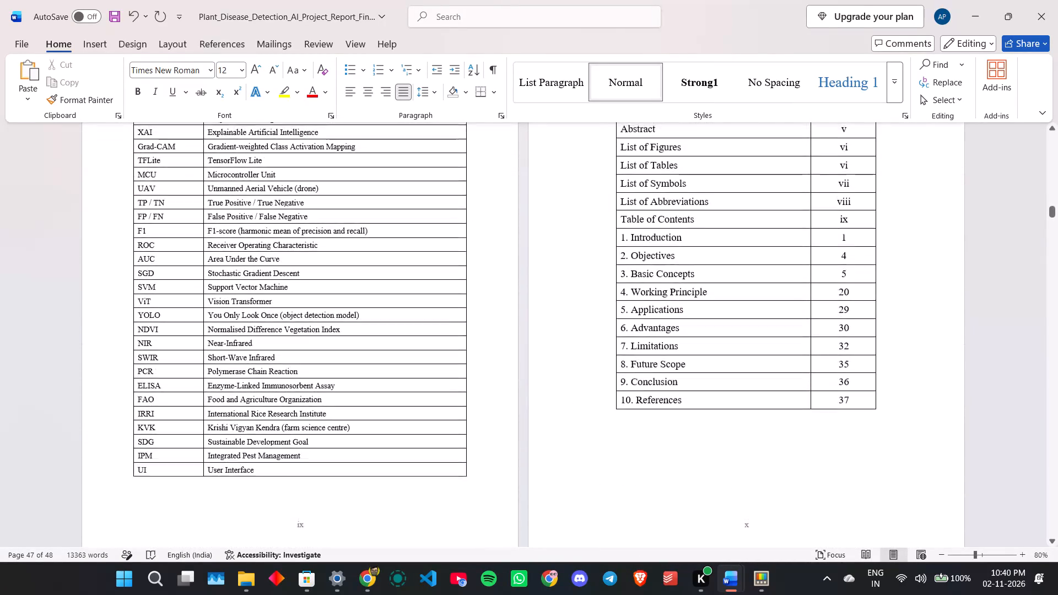
scroll(976, 394, up, 3)
scroll(976, 394, down, 1)
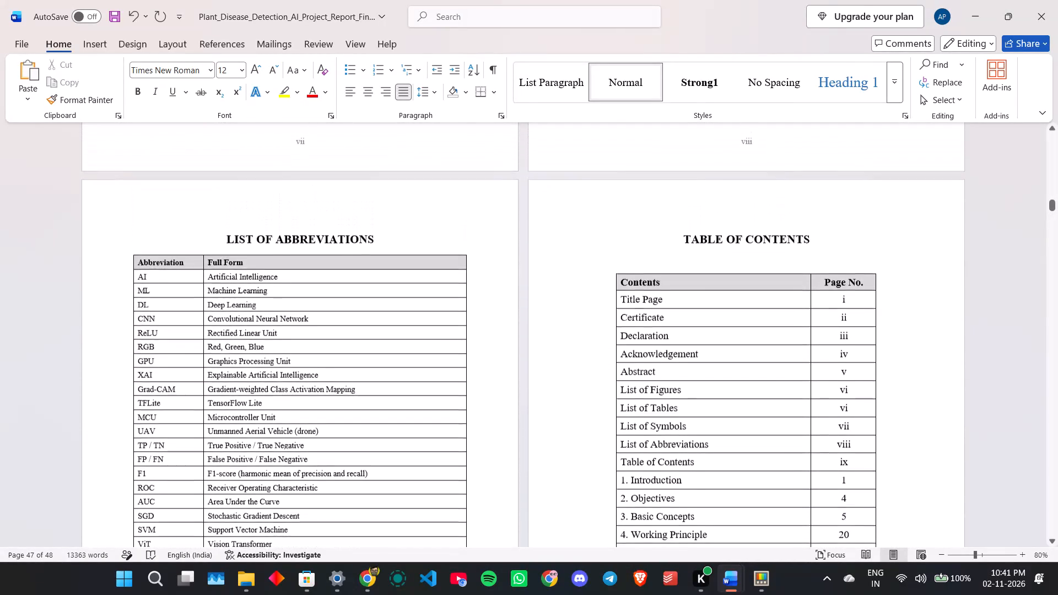
scroll(976, 394, down, 3)
scroll(986, 343, down, 1)
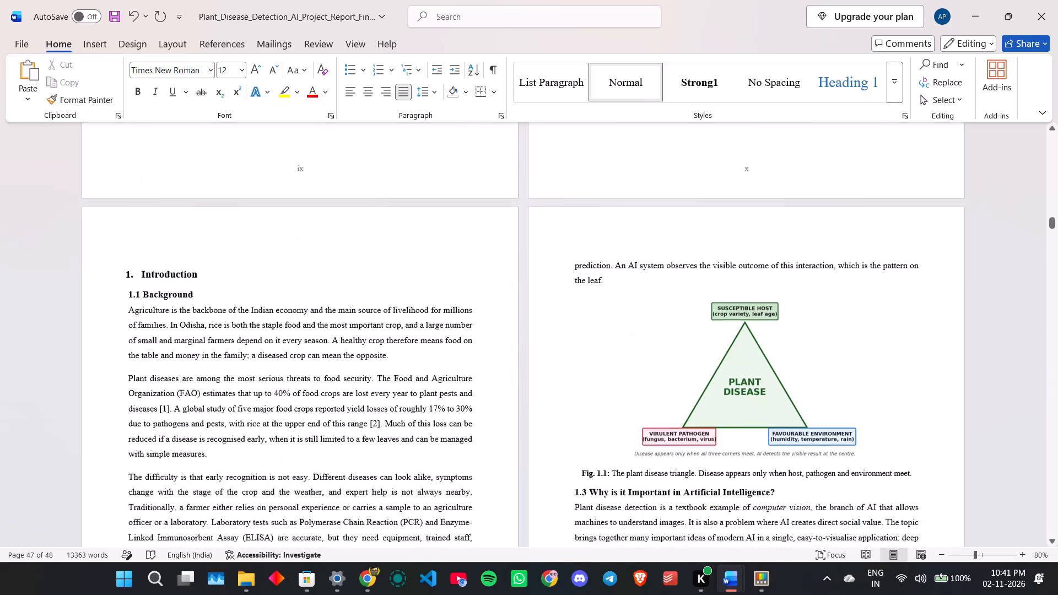
scroll(986, 343, down, 1)
scroll(986, 343, up, 2)
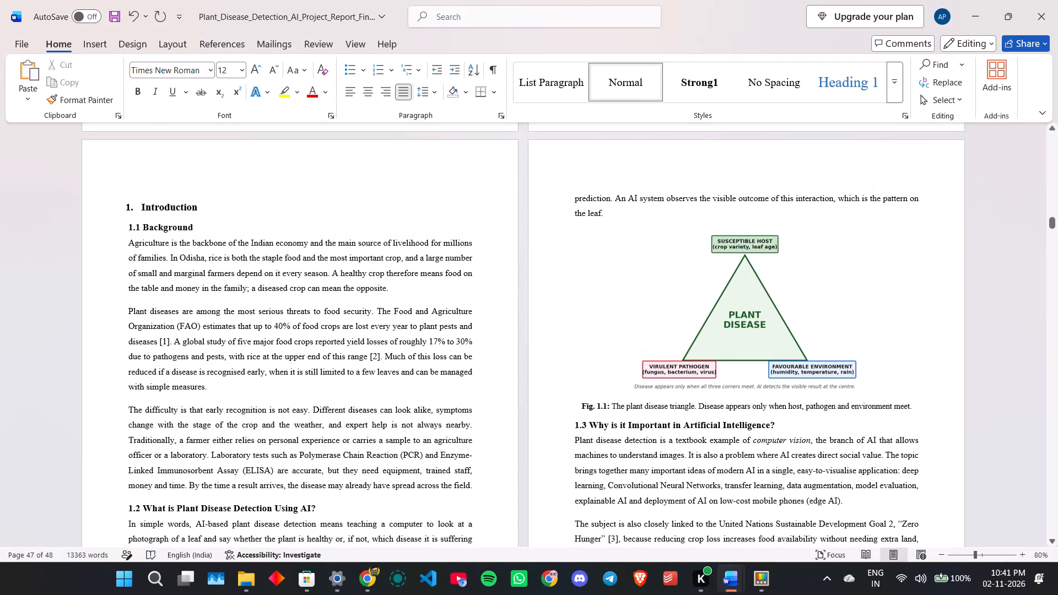
scroll(986, 343, down, 1)
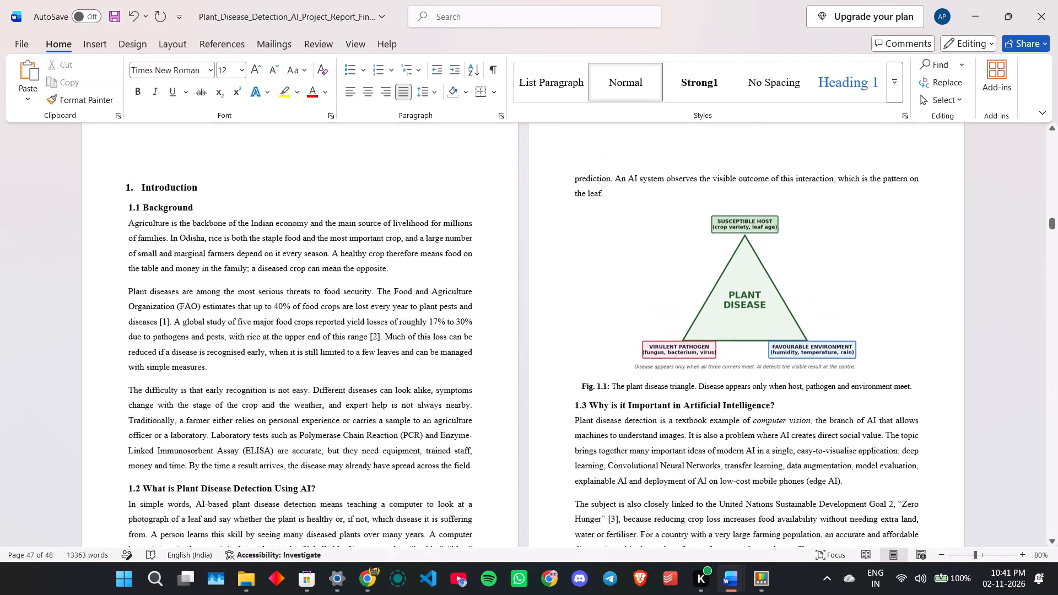
scroll(986, 343, down, 7)
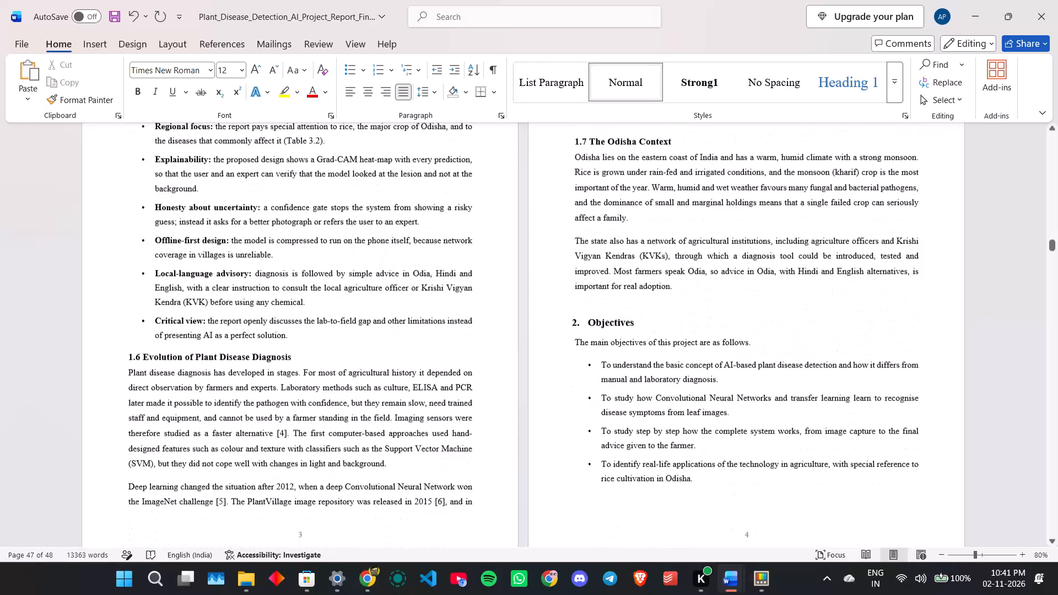
scroll(985, 343, up, 3)
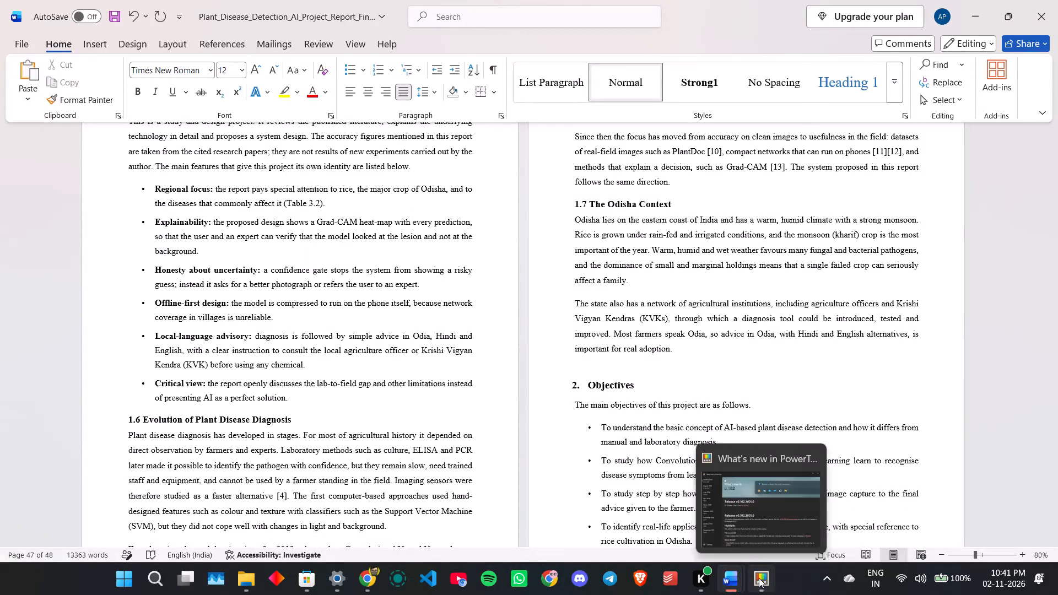
Switch to the What's new in PowerToys window, skim the release notes, close it and return to the report in Word.
click(759, 578)
scroll(403, 313, down, 14)
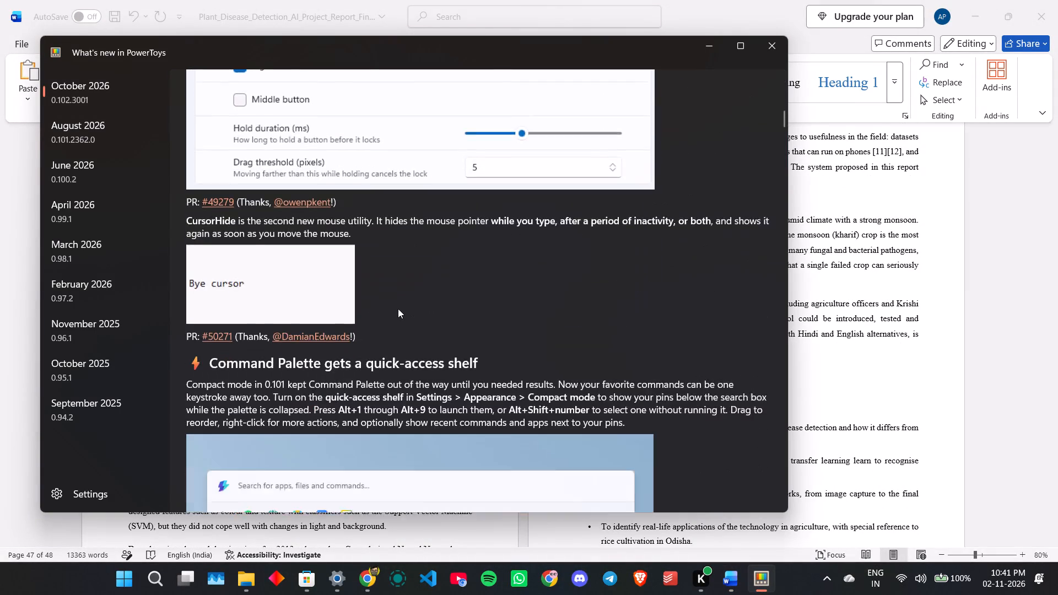
scroll(412, 298, down, 8)
click(775, 41)
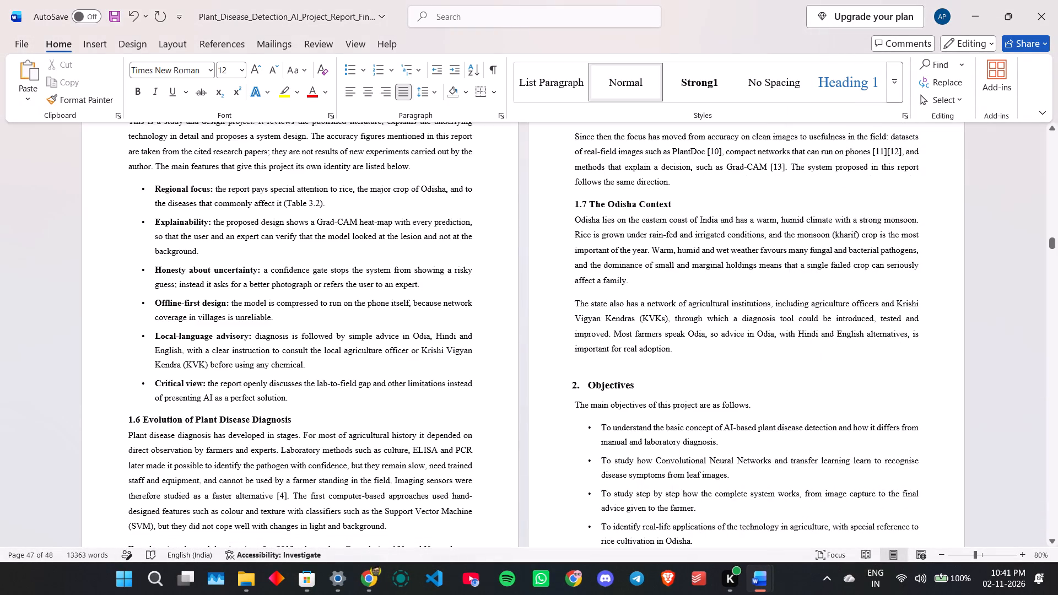
click(993, 330)
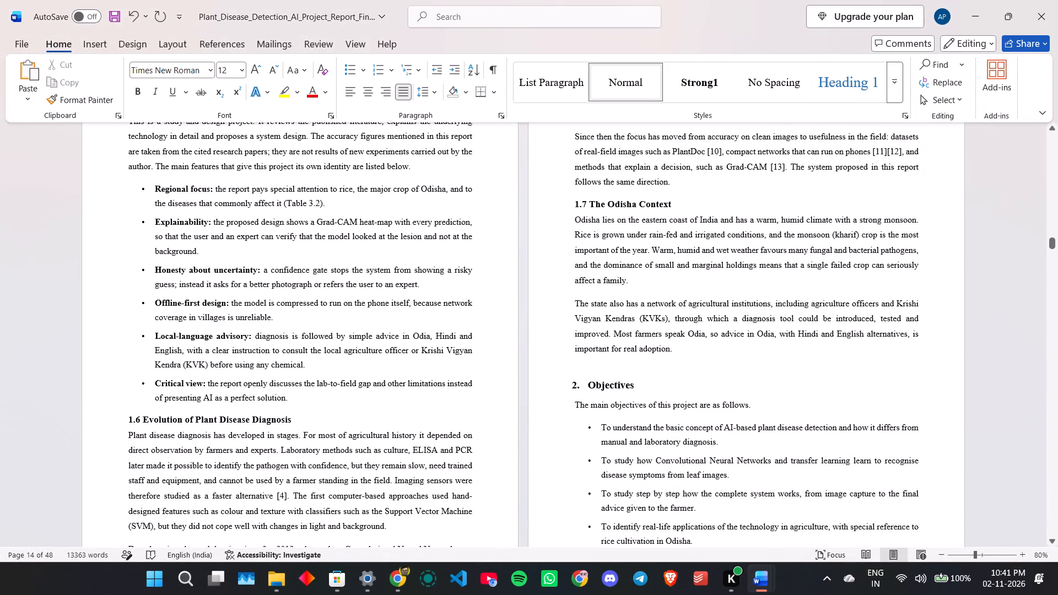
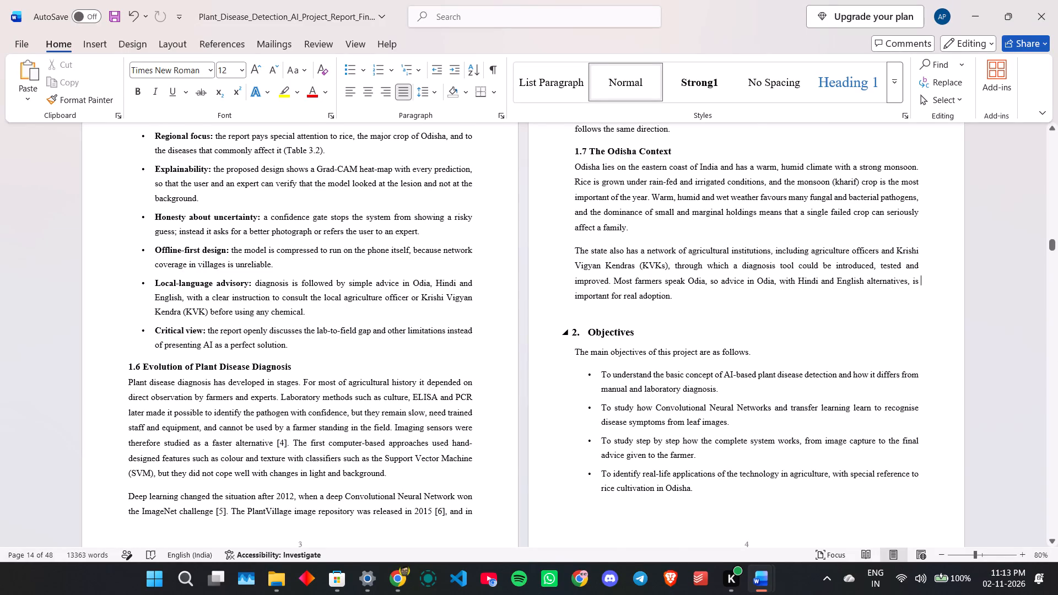
Return to the front of the report and recheck the title page, Certificate, Declaration and Acknowledgement pages for details and layout.
scroll(920, 343, down, 4)
scroll(920, 343, right, 1)
scroll(920, 343, up, 1)
scroll(920, 343, right, 1)
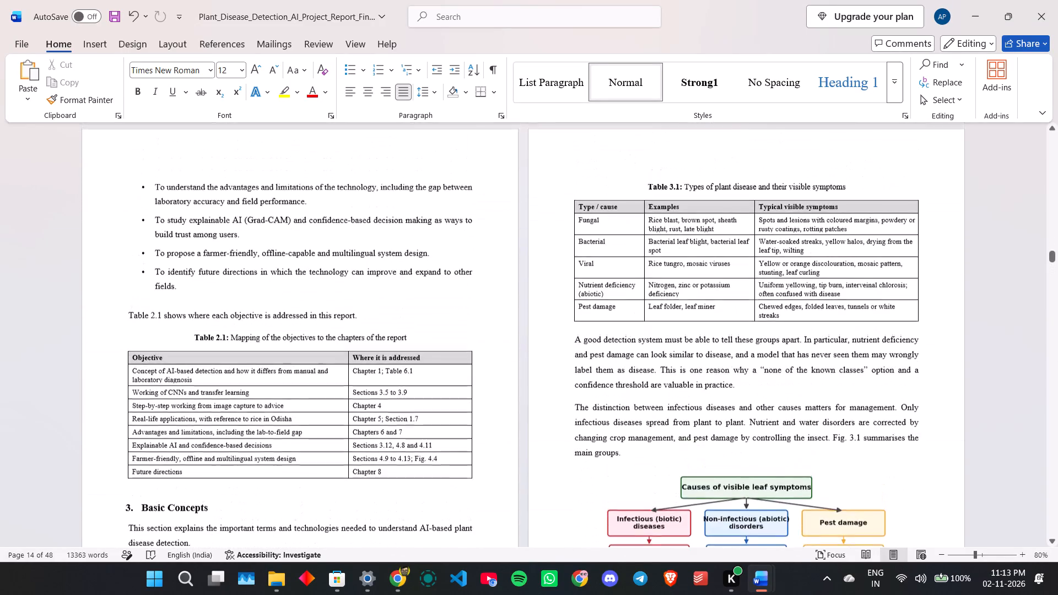
scroll(920, 343, right, 1)
scroll(920, 343, up, 20)
scroll(920, 343, up, 17)
scroll(920, 343, down, 1)
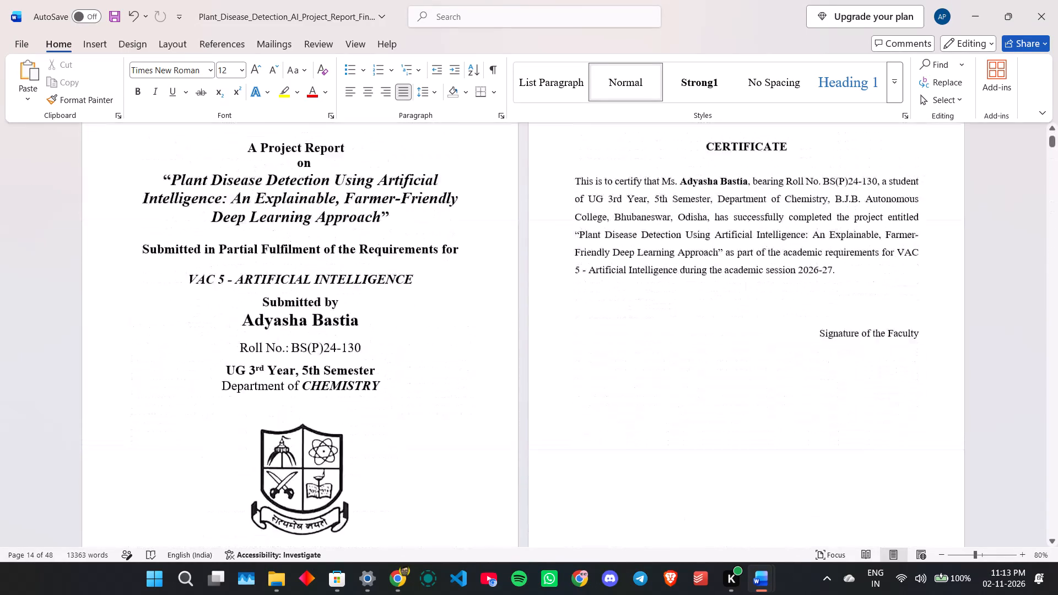
scroll(920, 343, down, 7)
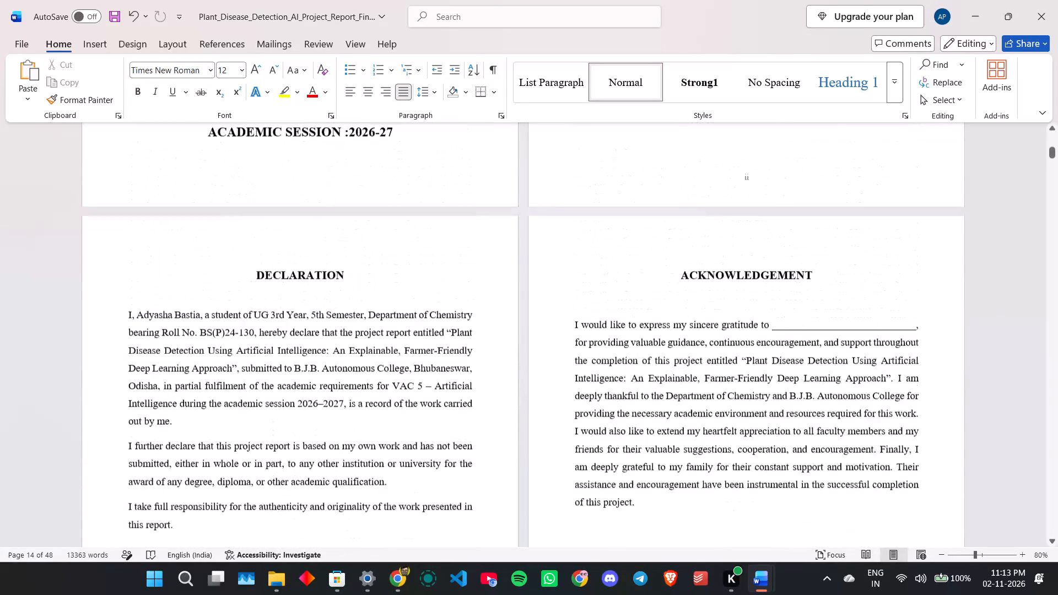
scroll(920, 343, down, 1)
scroll(920, 343, up, 2)
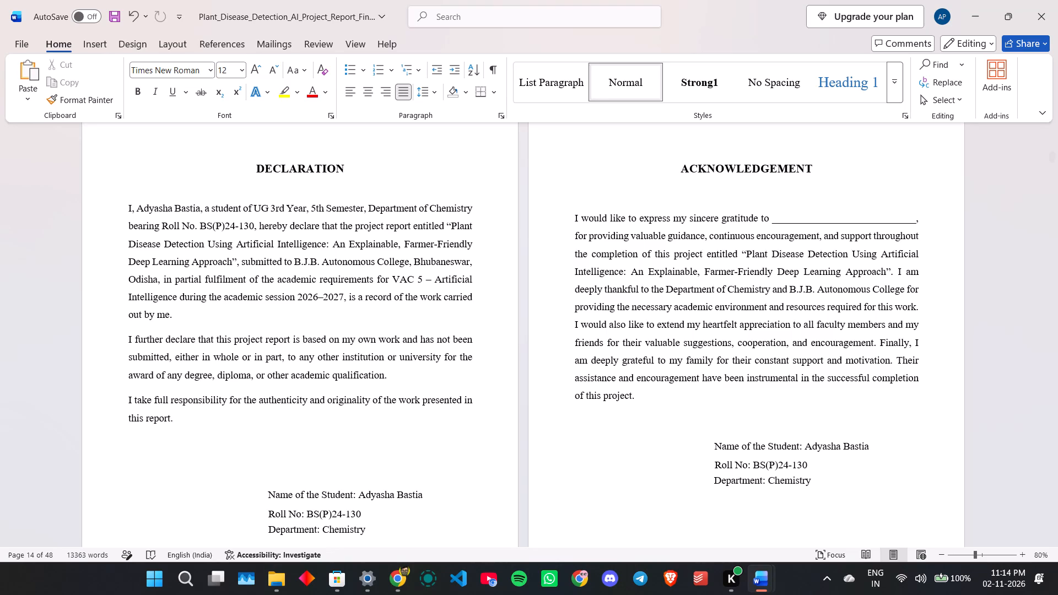
scroll(936, 371, down, 9)
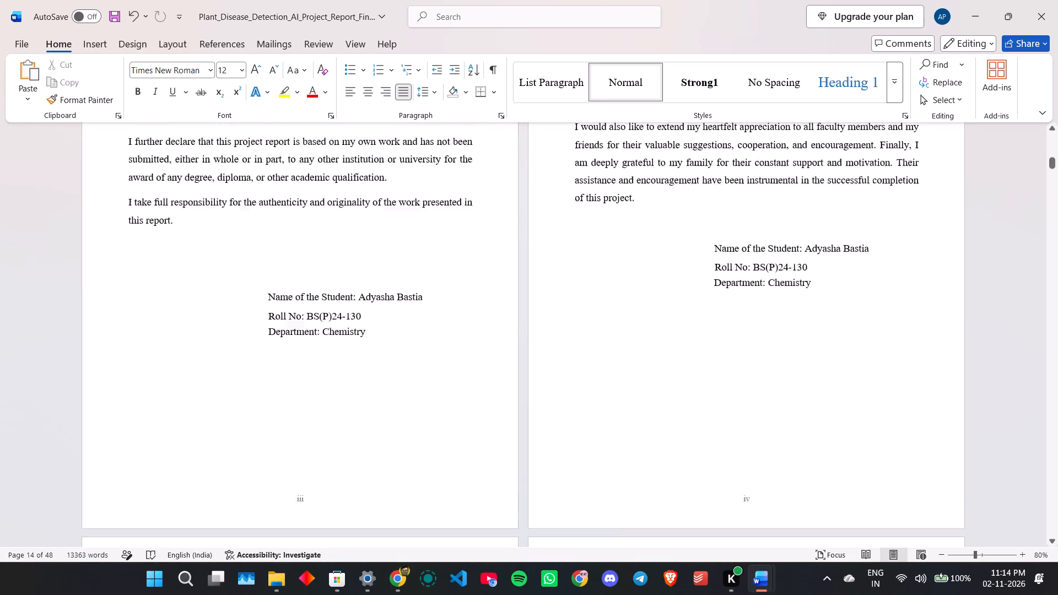
Recheck the Abstract, the lists of figures, tables, symbols and abbreviations, and the Table of Contents for layout and page numbering.
scroll(942, 402, down, 5)
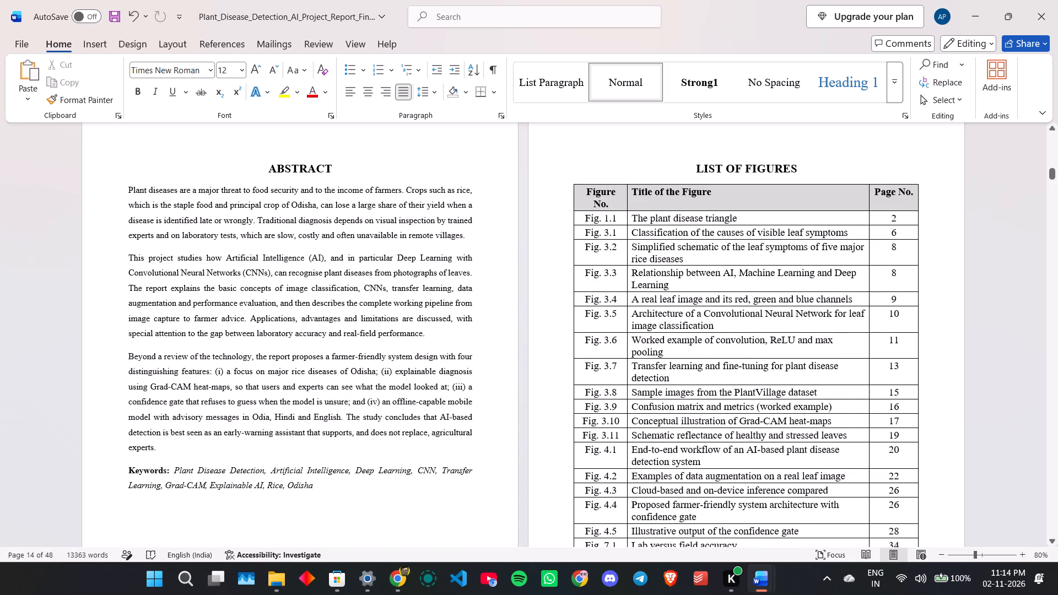
scroll(942, 402, down, 3)
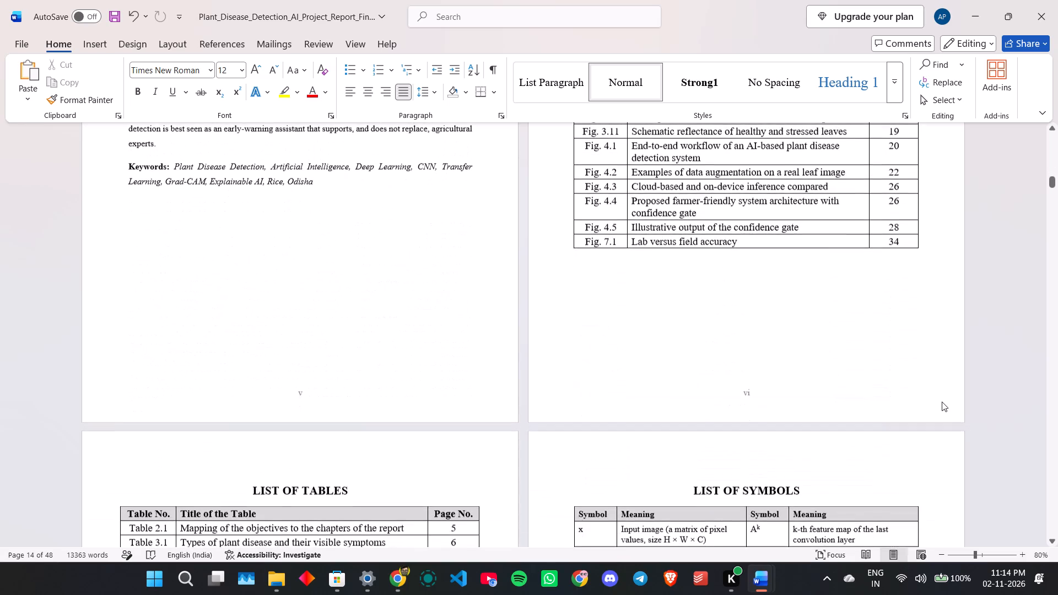
scroll(942, 402, down, 7)
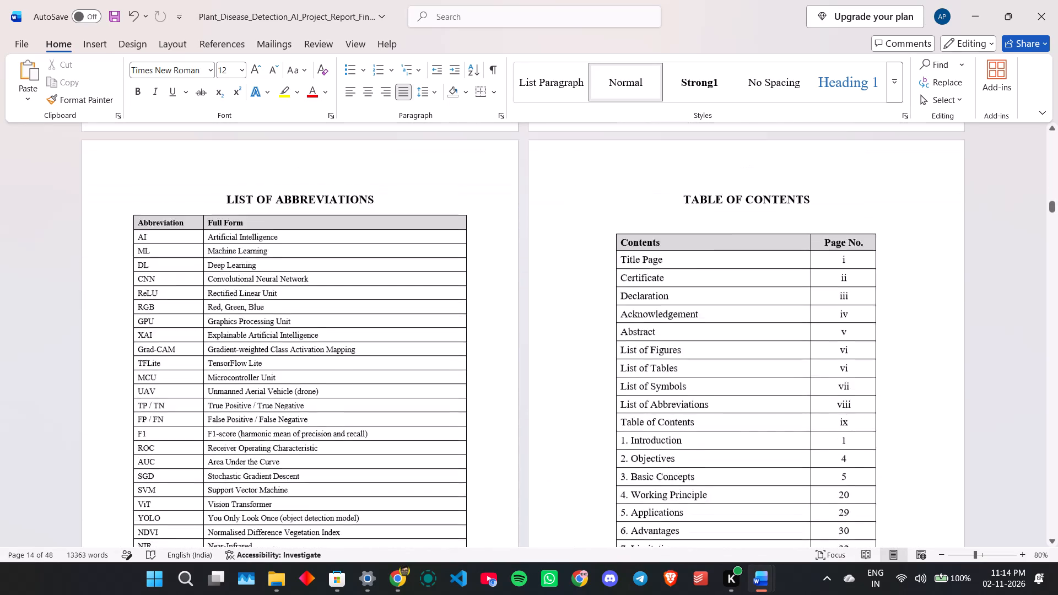
scroll(942, 402, down, 5)
Review the Introduction, Objectives and Basic Concepts pages up to Fig. 3.5, examining the placement of text, tables, figures and equations.
scroll(942, 402, down, 3)
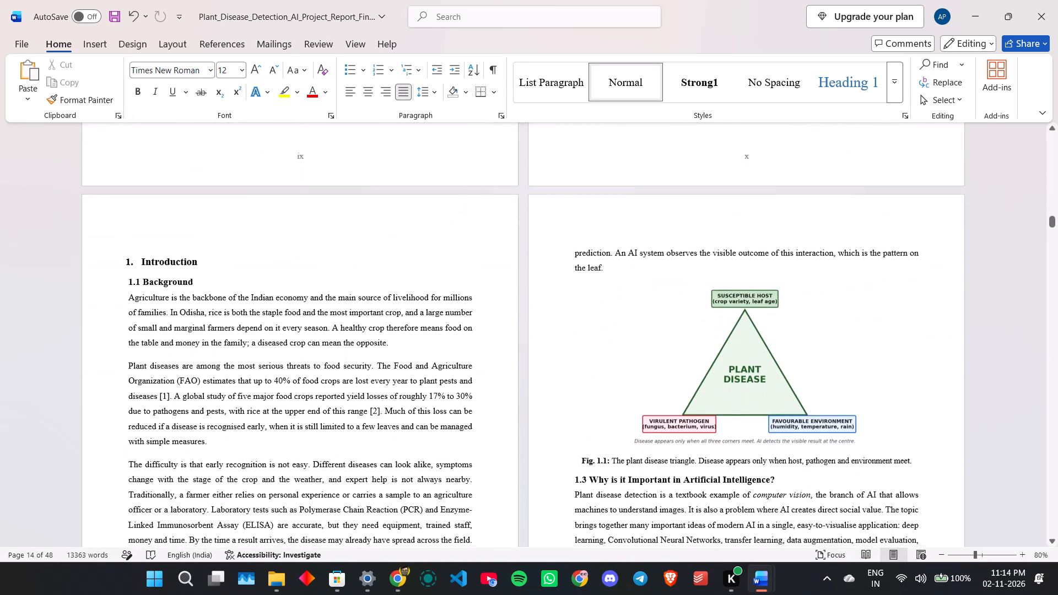
scroll(942, 402, down, 6)
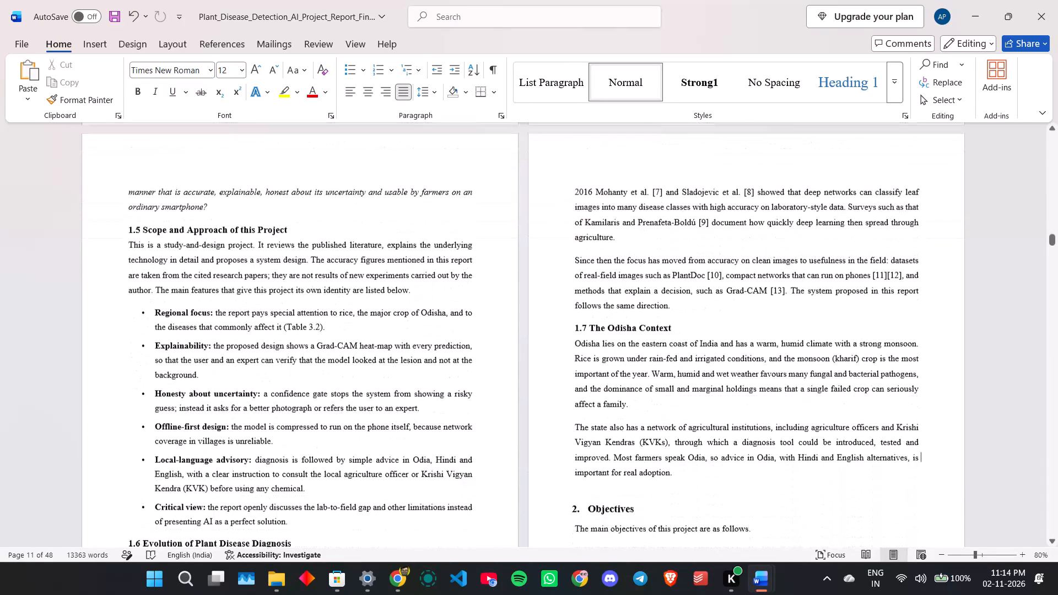
scroll(942, 402, down, 6)
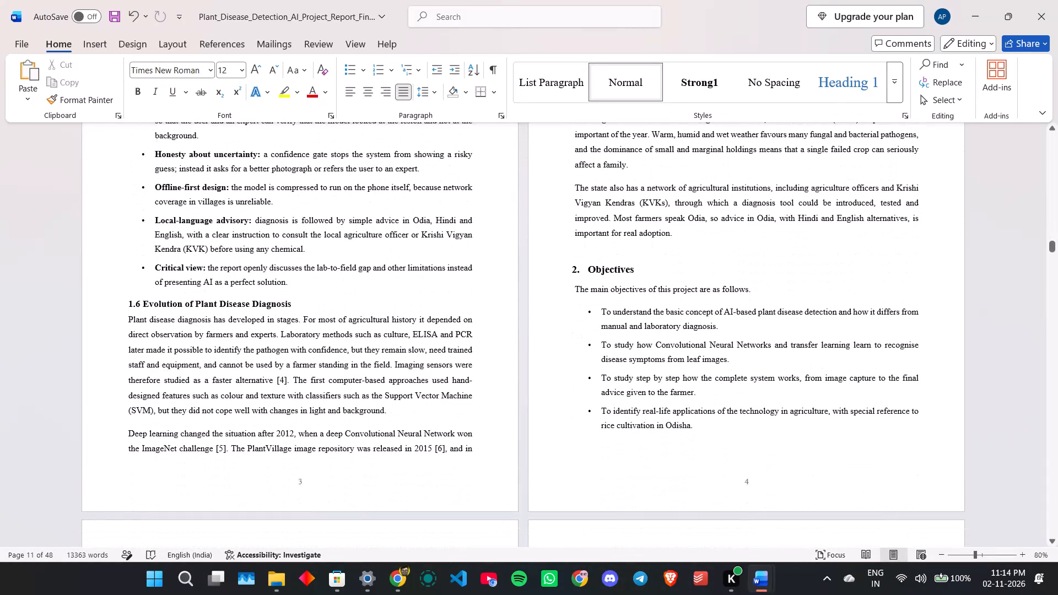
scroll(942, 402, up, 1)
scroll(942, 402, down, 3)
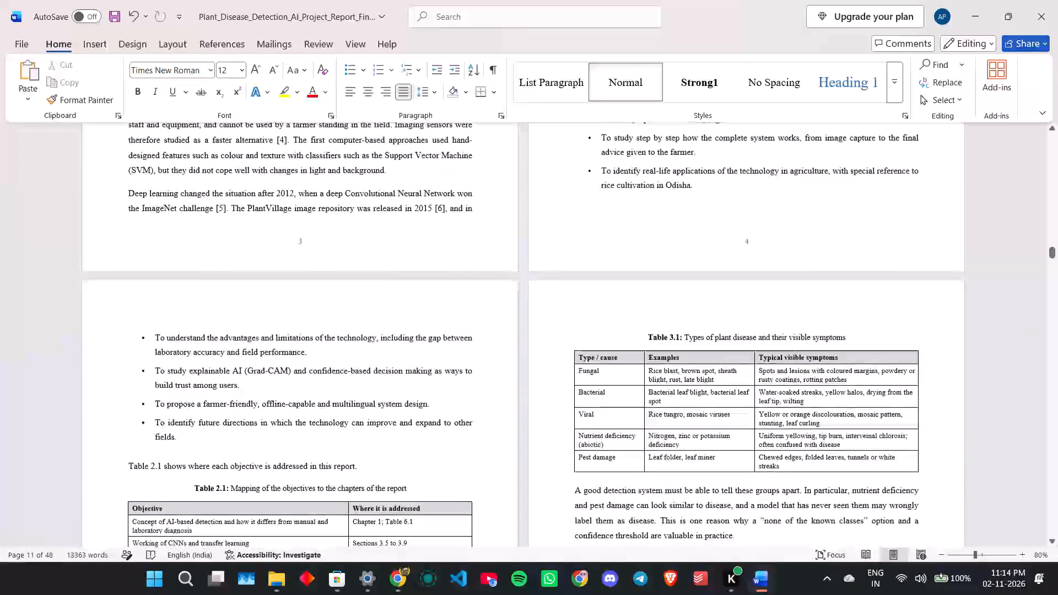
scroll(942, 402, down, 5)
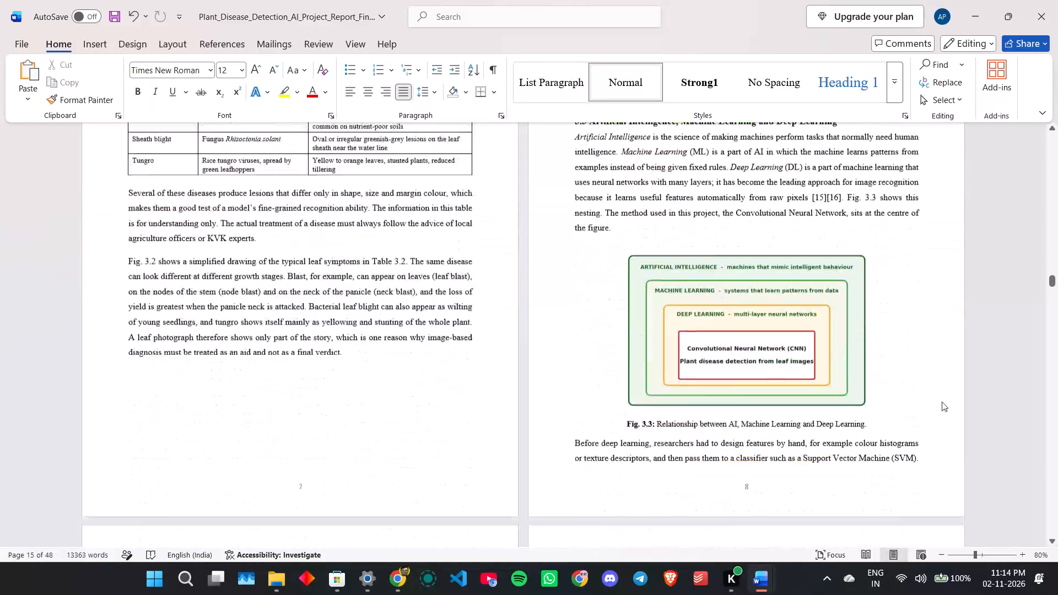
scroll(942, 402, down, 2)
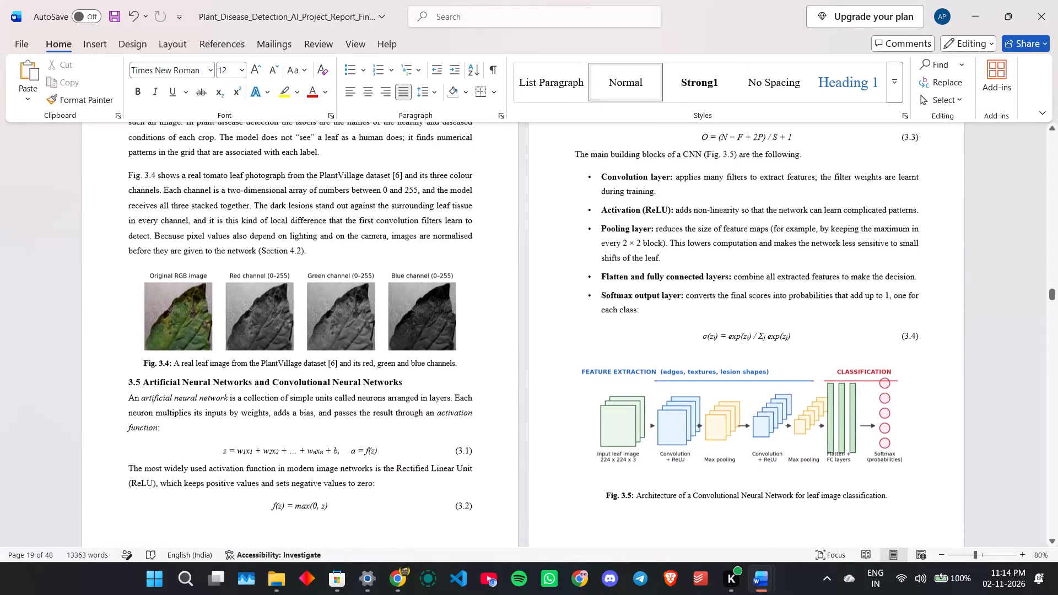
middle_click(943, 327)
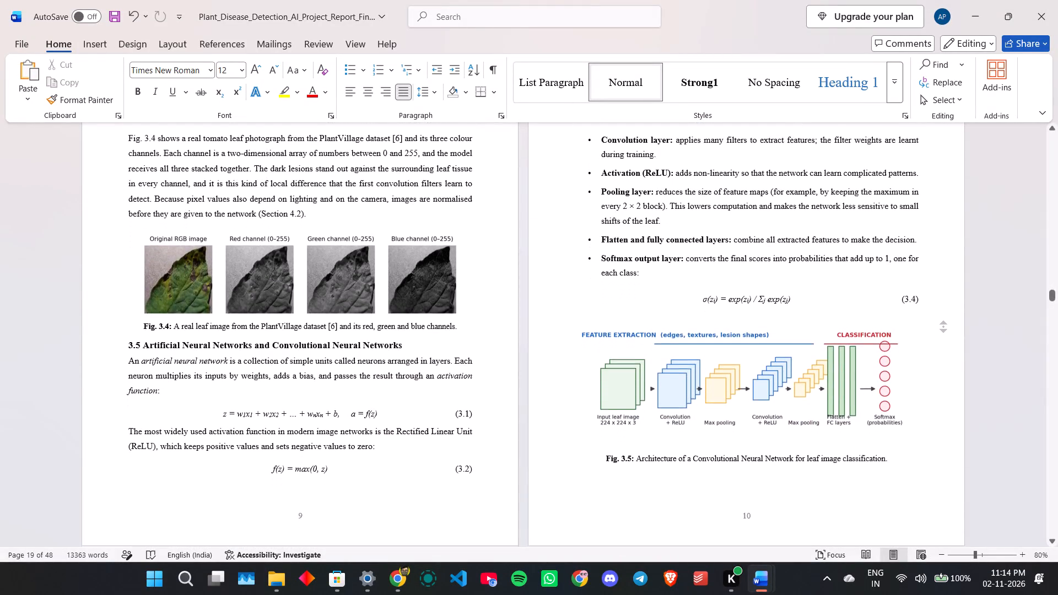
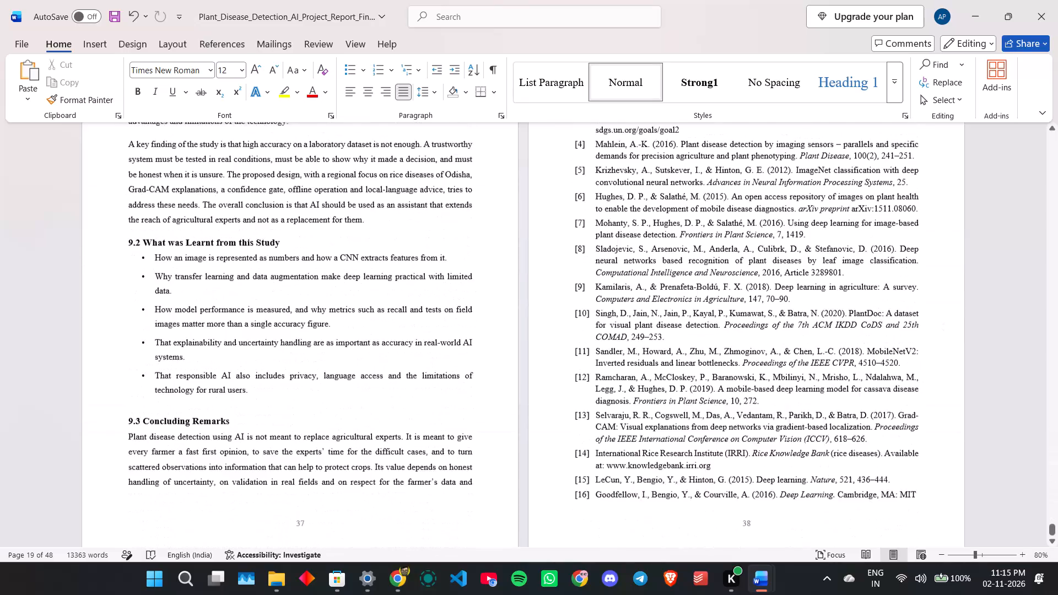
Review the report backwards from the References and Conclusion to Step 8 of the Working Principle, checking text, table and figure layout.
scroll(631, 459, up, 6)
scroll(630, 457, down, 1)
scroll(630, 457, up, 6)
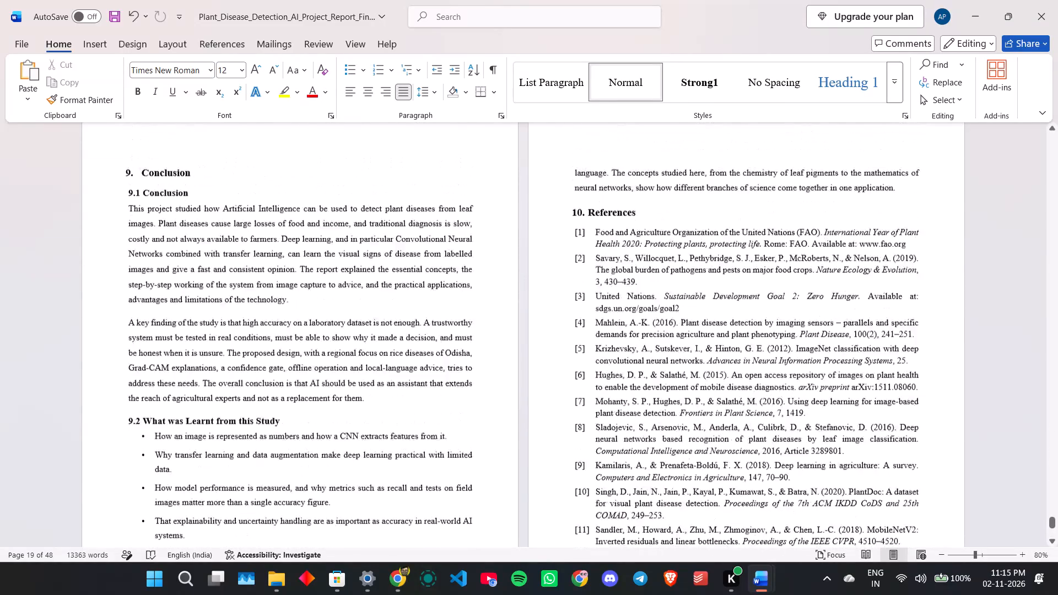
scroll(630, 457, up, 7)
scroll(631, 457, right, 1)
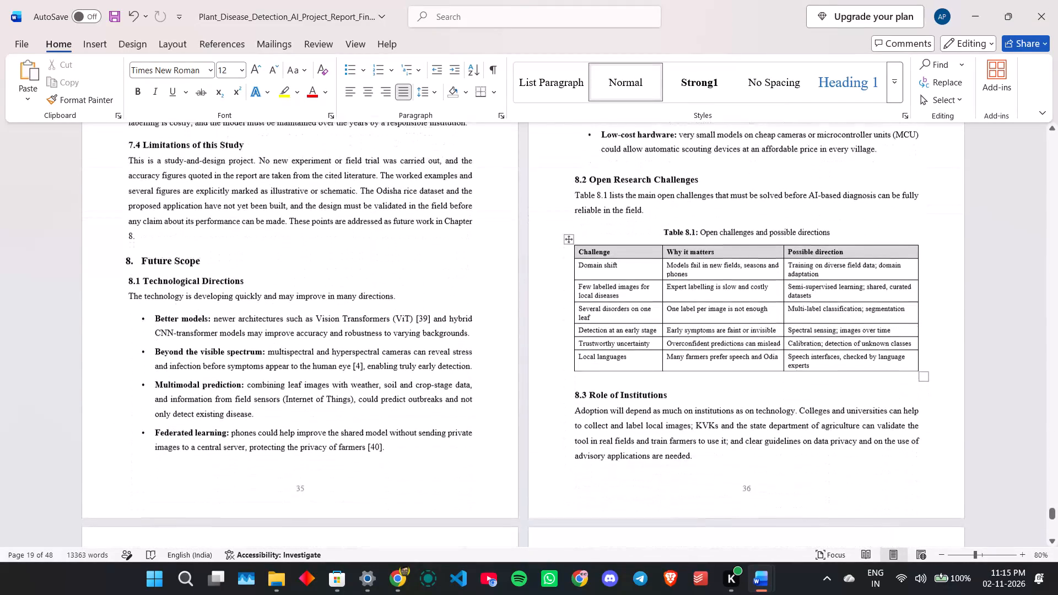
scroll(631, 457, right, 1)
scroll(631, 457, up, 10)
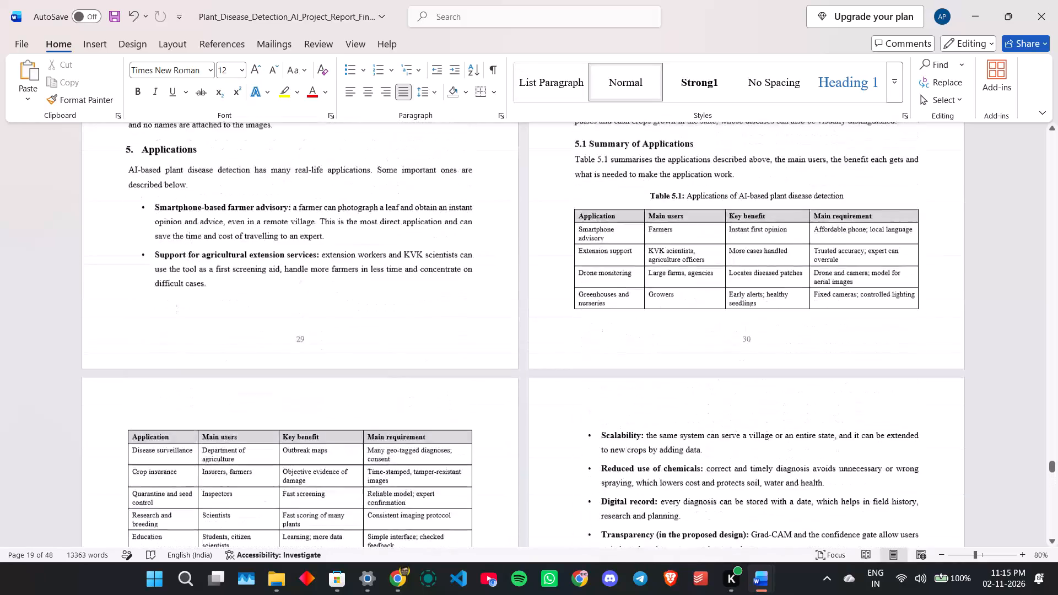
scroll(631, 457, up, 3)
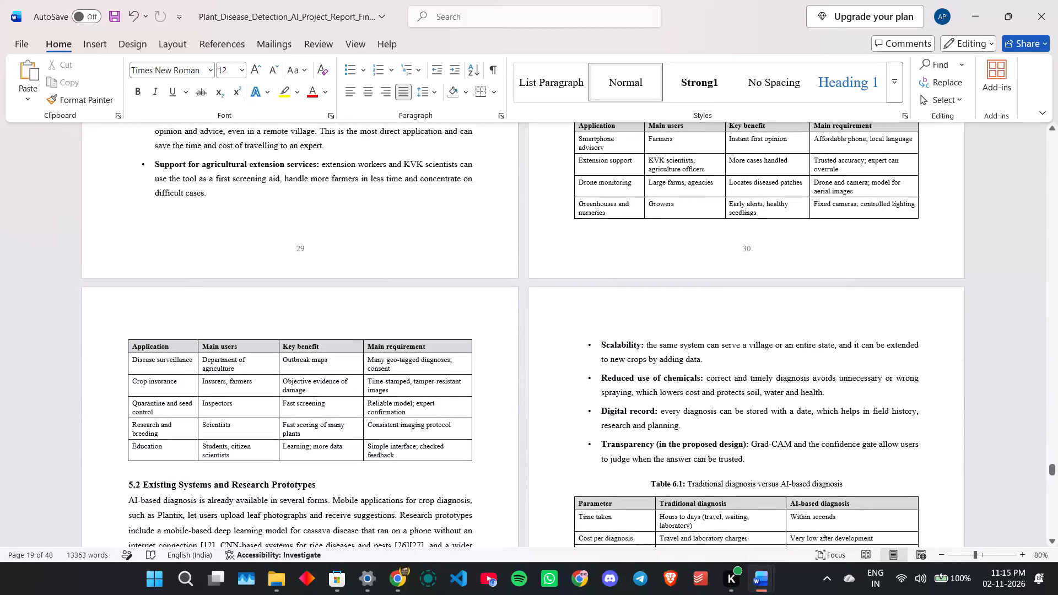
scroll(631, 457, up, 5)
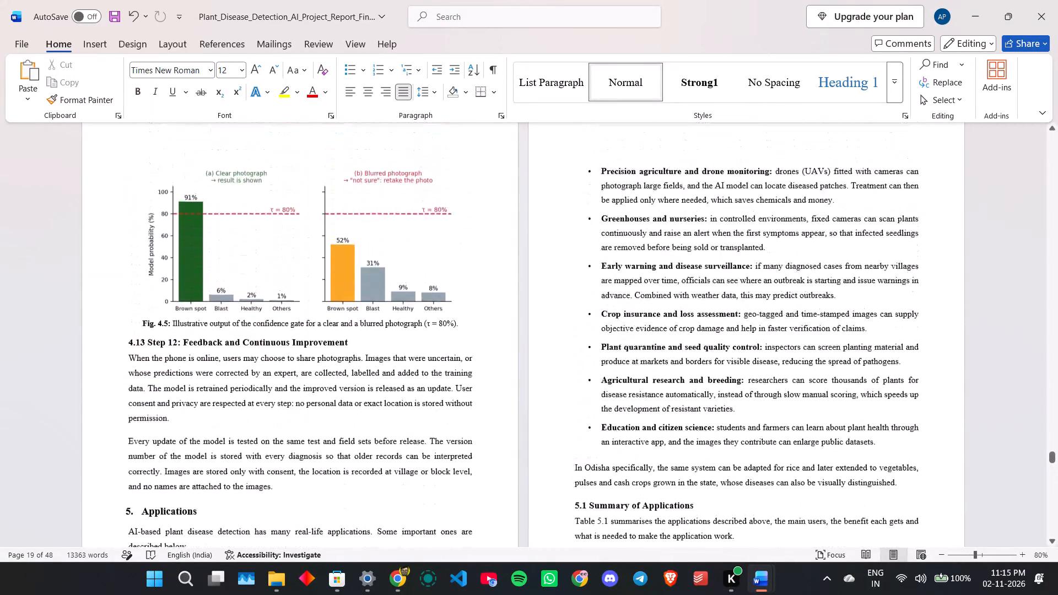
scroll(631, 479, up, 10)
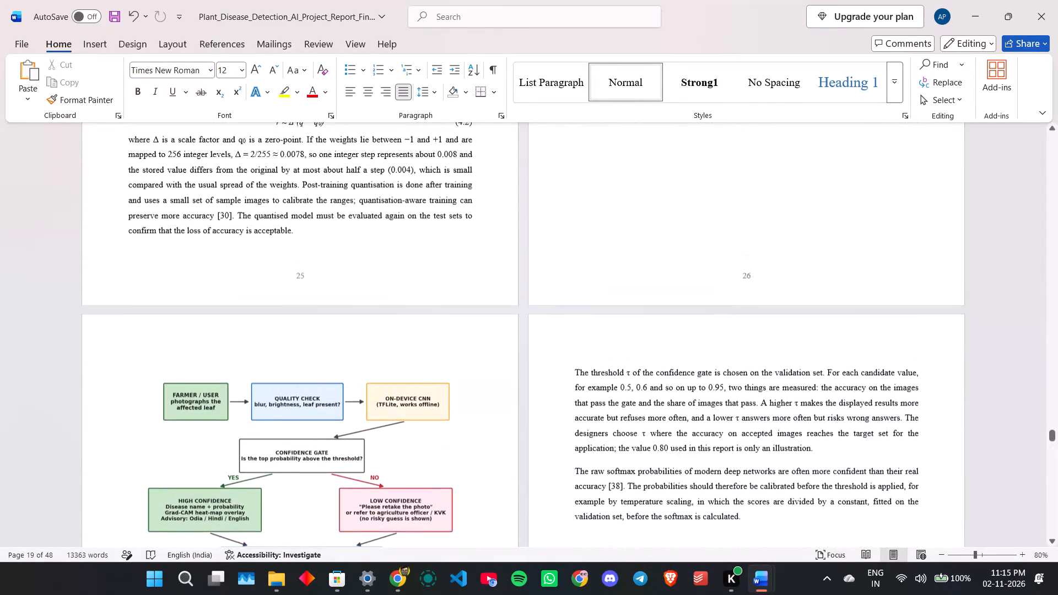
scroll(631, 479, up, 6)
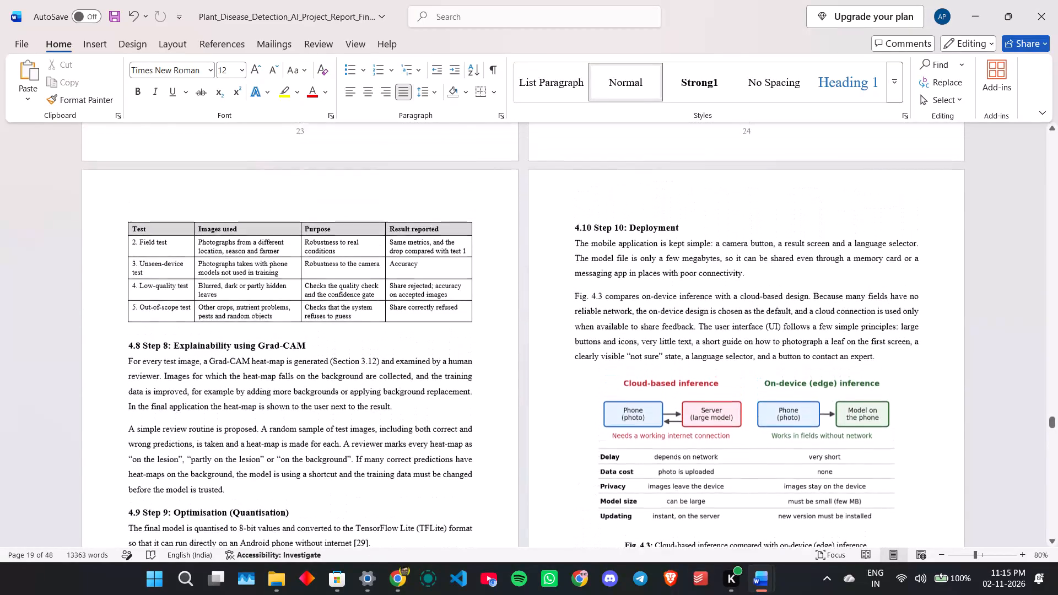
Move the Table 4.2 caption and its table together onto the next page by inserting a line break before the caption.
scroll(631, 479, up, 1)
scroll(631, 479, down, 5)
scroll(631, 479, up, 1)
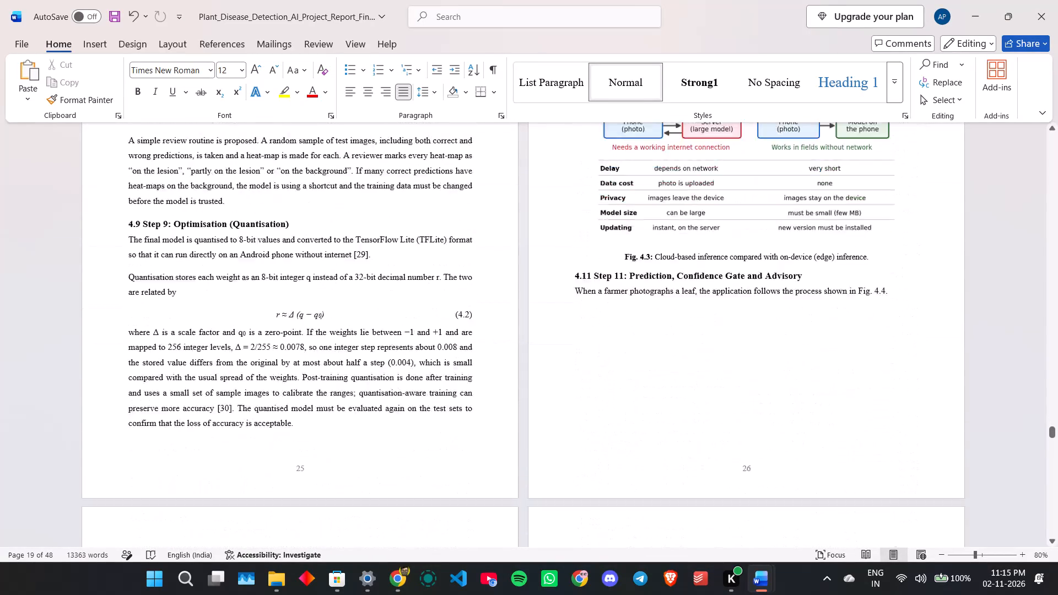
scroll(631, 479, up, 1)
click(647, 402)
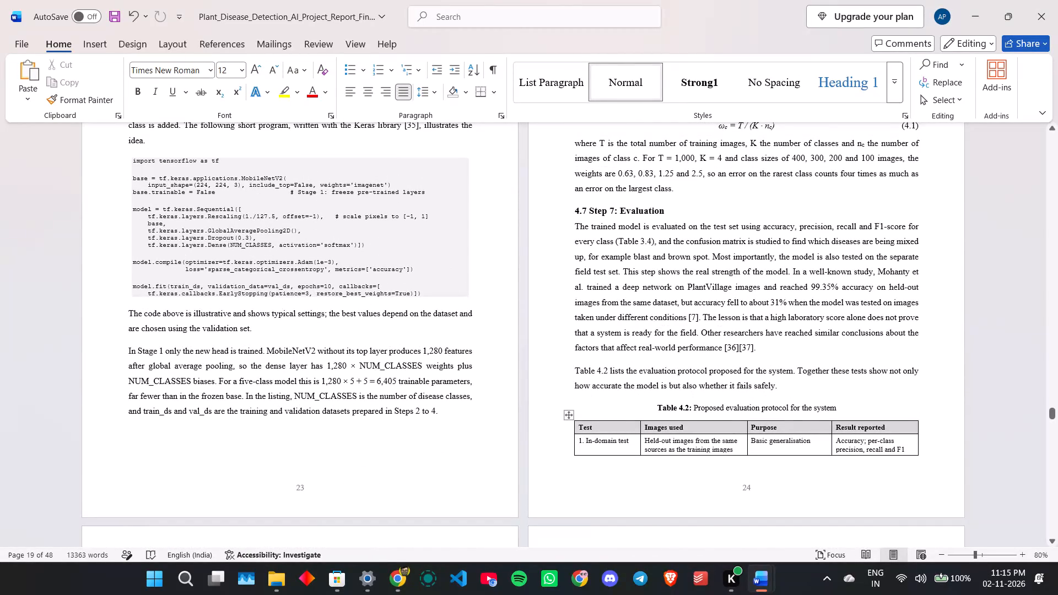
click(651, 409)
key(Return)
Check the pages following Table 4.2, up to the Fig. 4.4 architecture diagram and its caption, for shifted layout.
scroll(651, 409, down, 3)
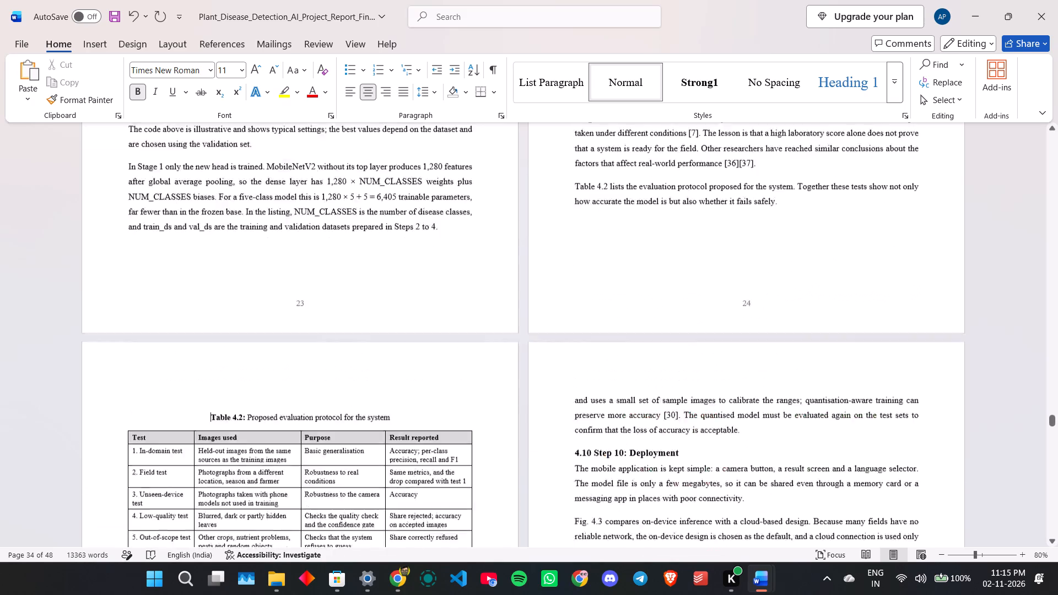
scroll(651, 409, down, 5)
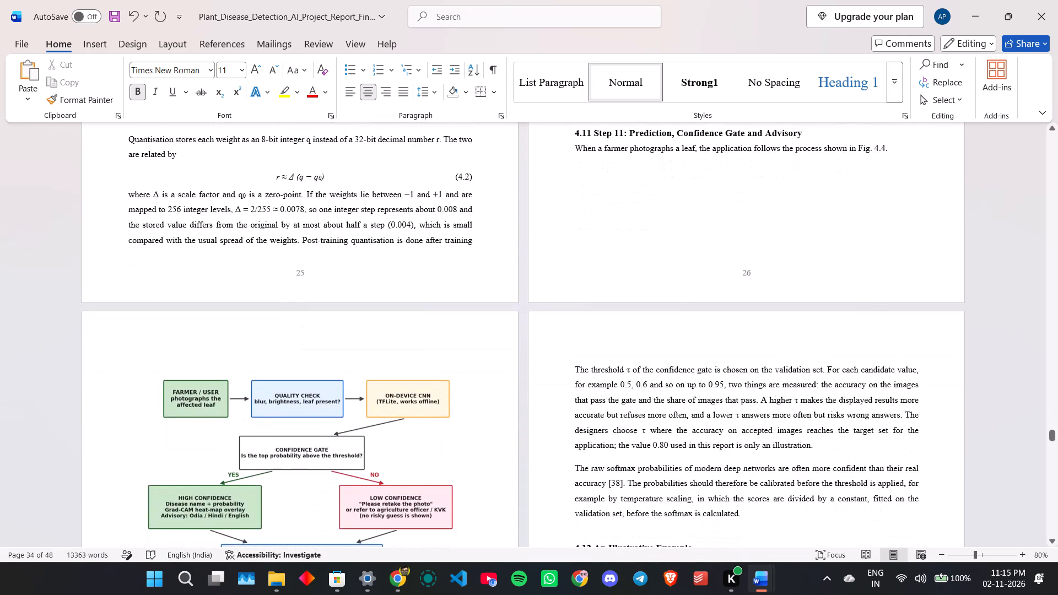
scroll(584, 280, down, 9)
scroll(621, 329, up, 6)
scroll(620, 329, down, 2)
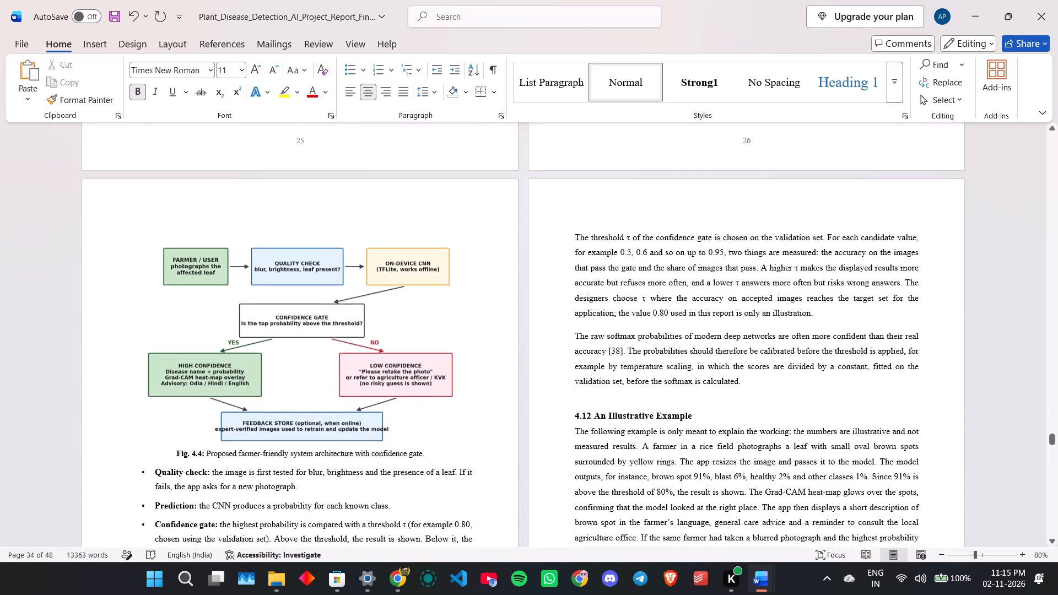
click(365, 423)
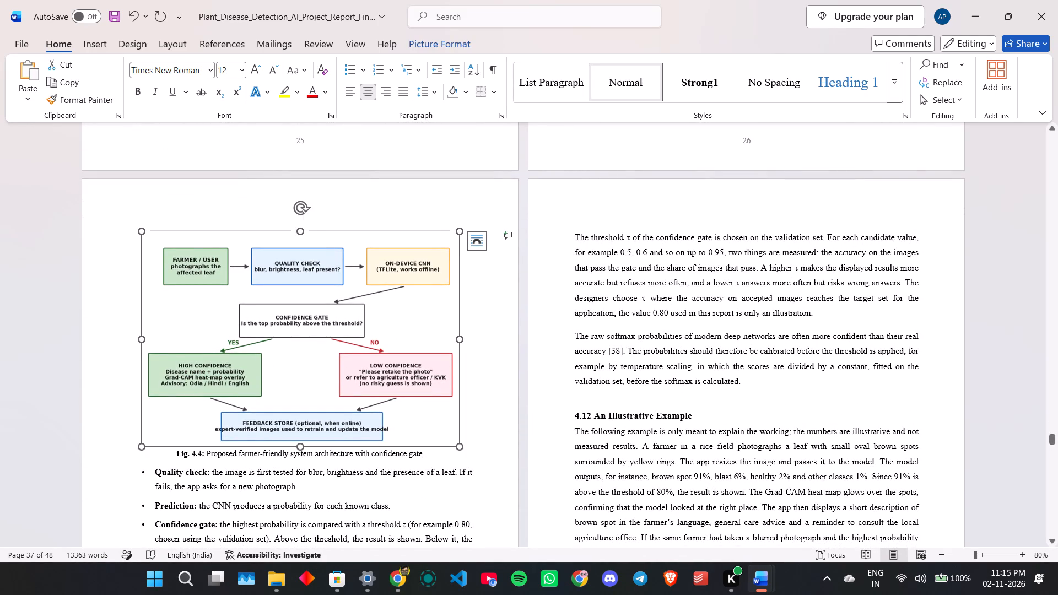
click(486, 416)
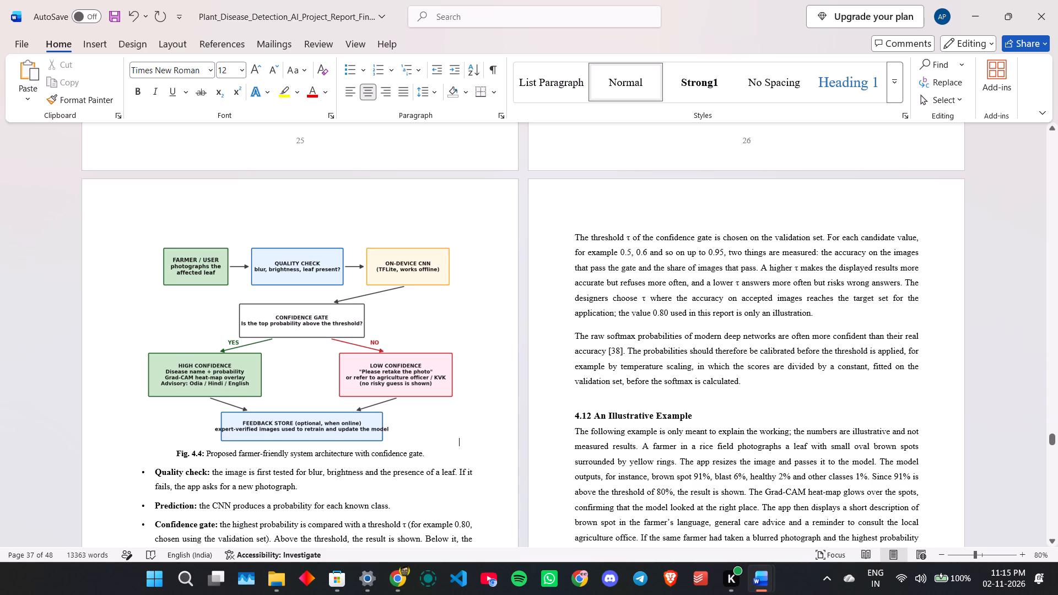
double_click(353, 436)
click(493, 390)
Review the Working Principle and Basic Concepts pages backwards from Fig. 4.4 to section 3.2, checking table and figure placement.
scroll(493, 390, up, 13)
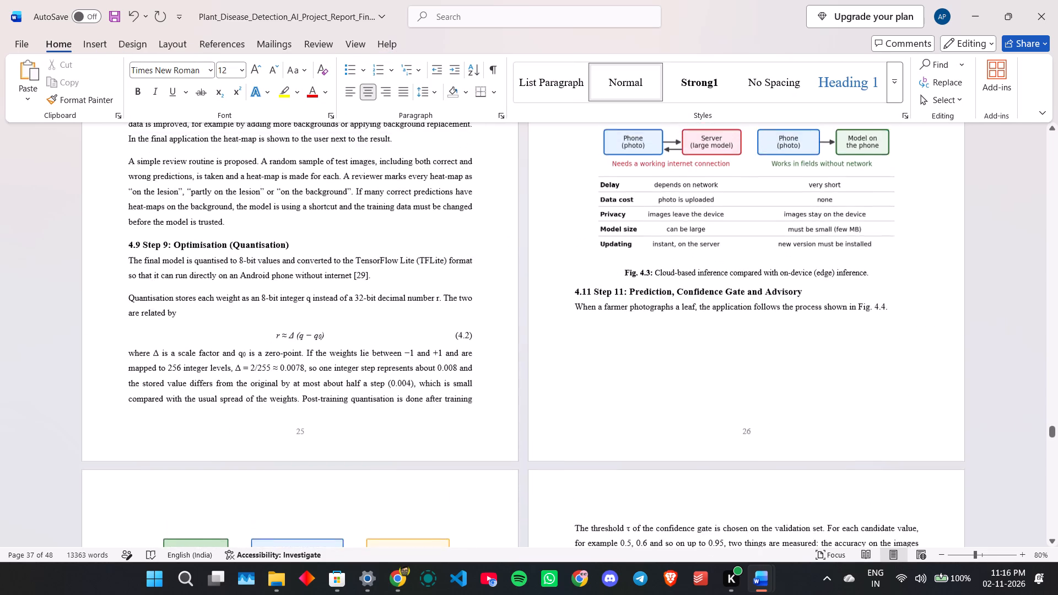
scroll(493, 390, up, 8)
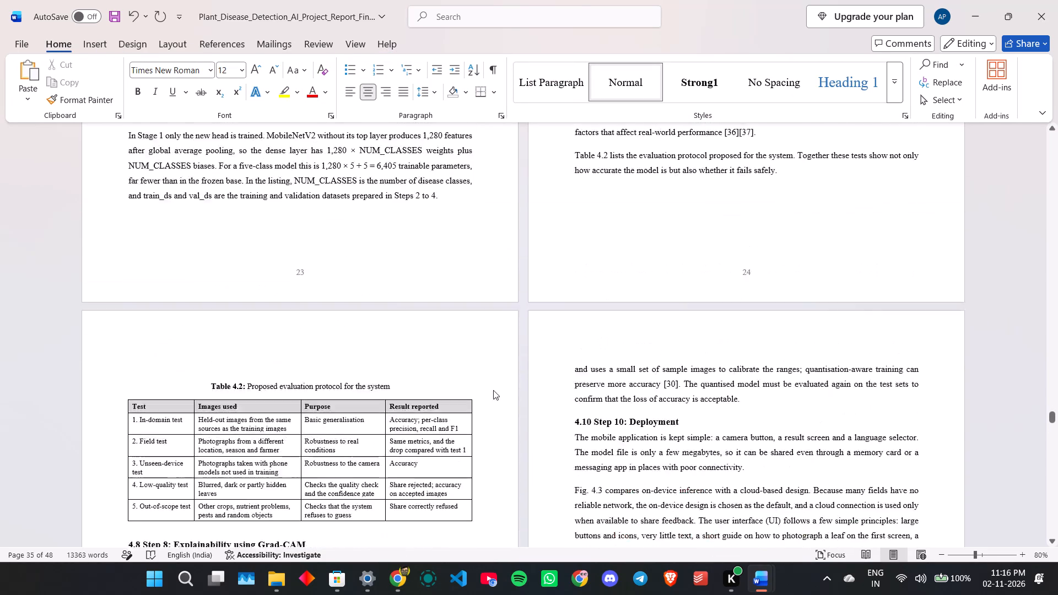
scroll(493, 390, up, 8)
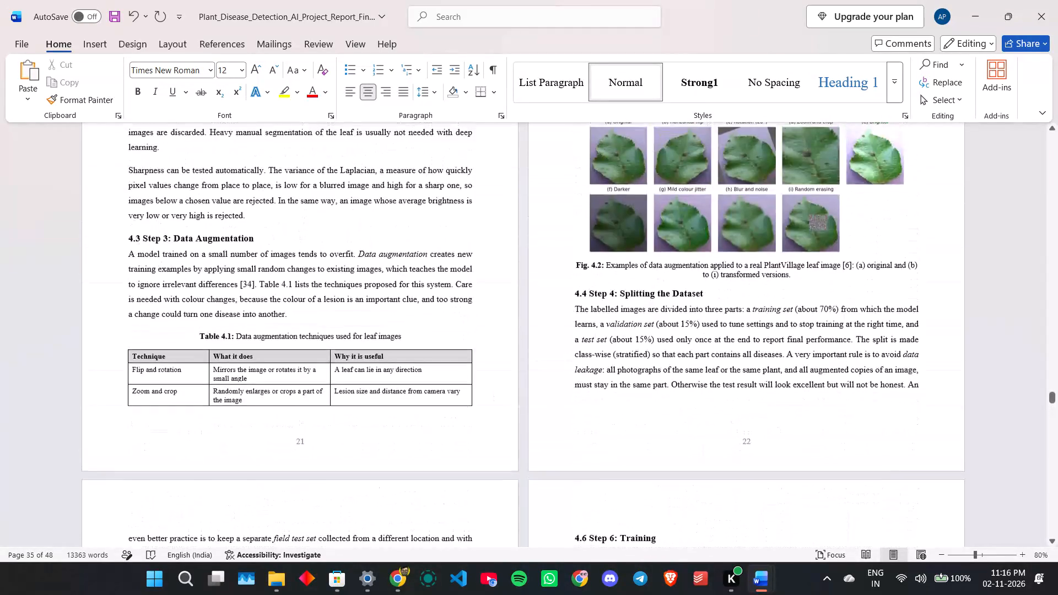
scroll(493, 390, up, 7)
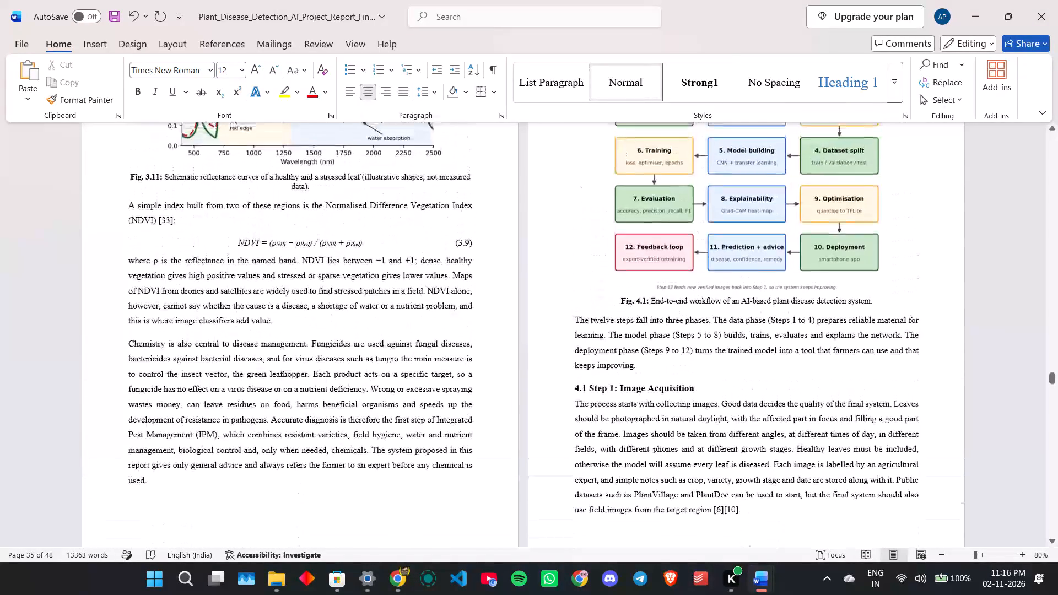
scroll(493, 390, up, 3)
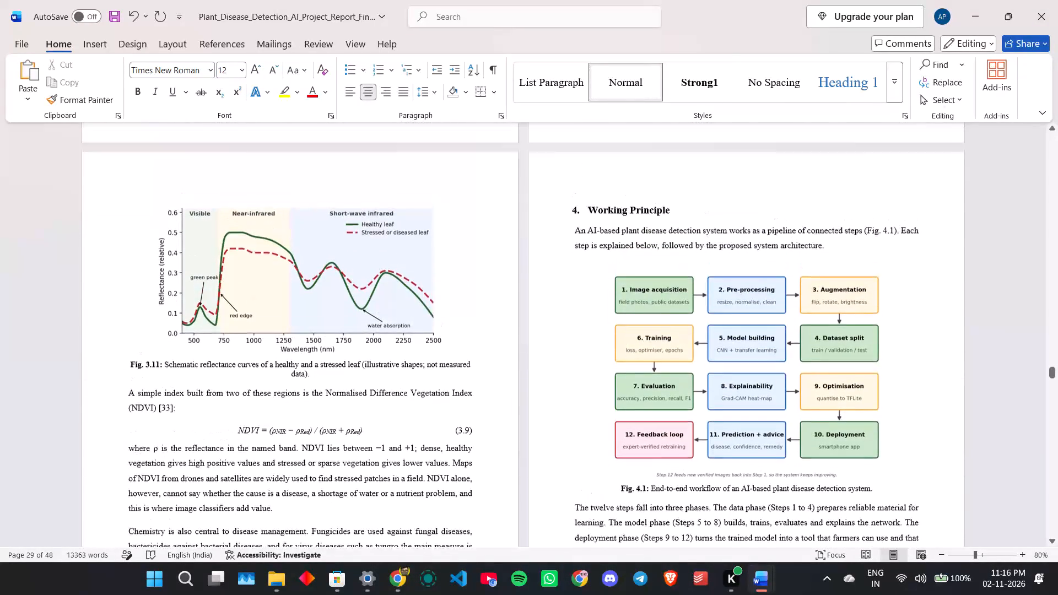
scroll(493, 390, up, 12)
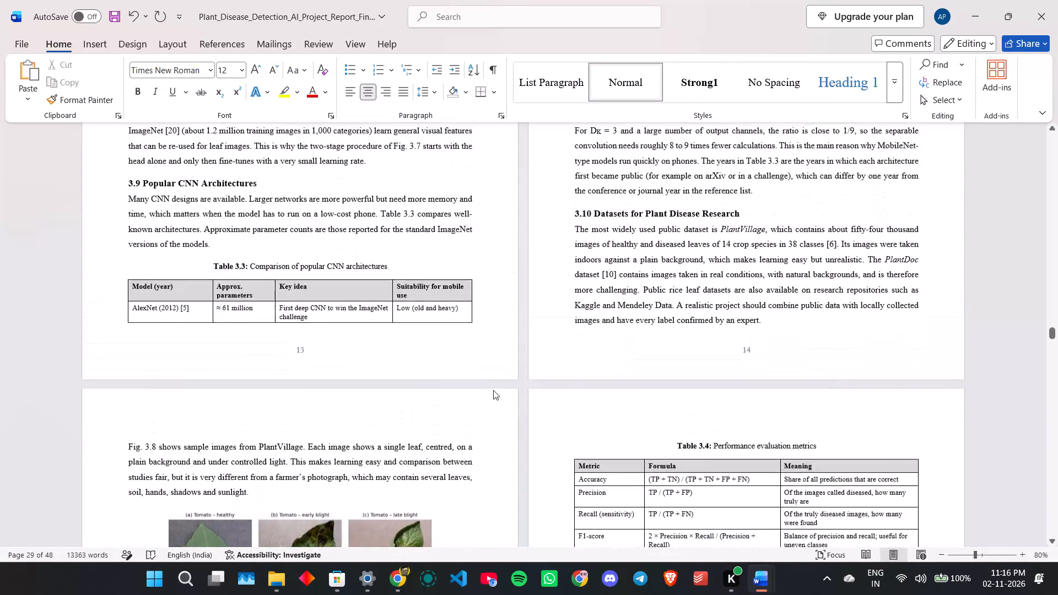
scroll(493, 390, up, 4)
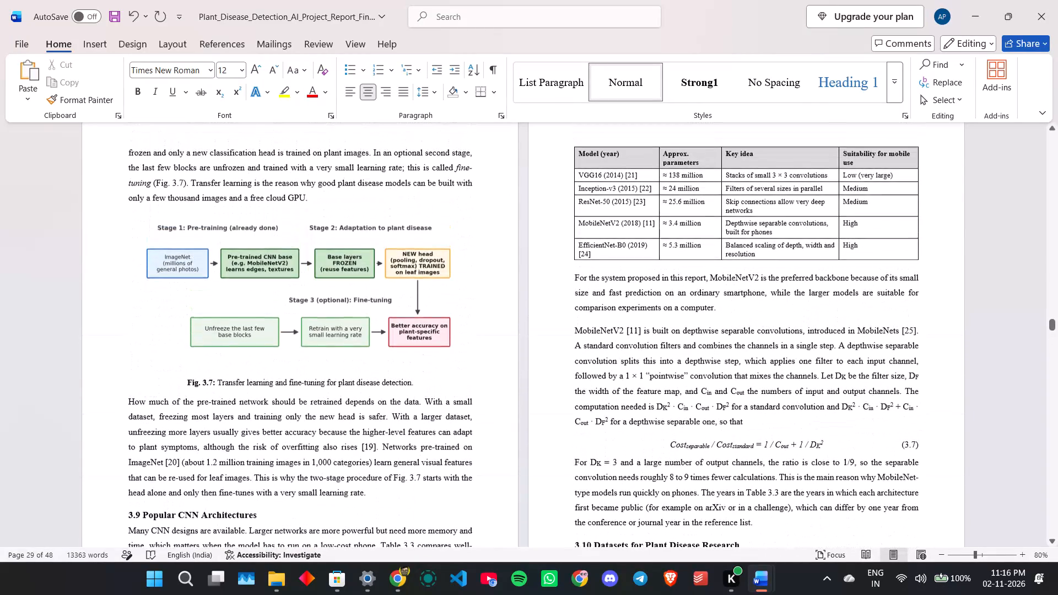
scroll(493, 390, up, 7)
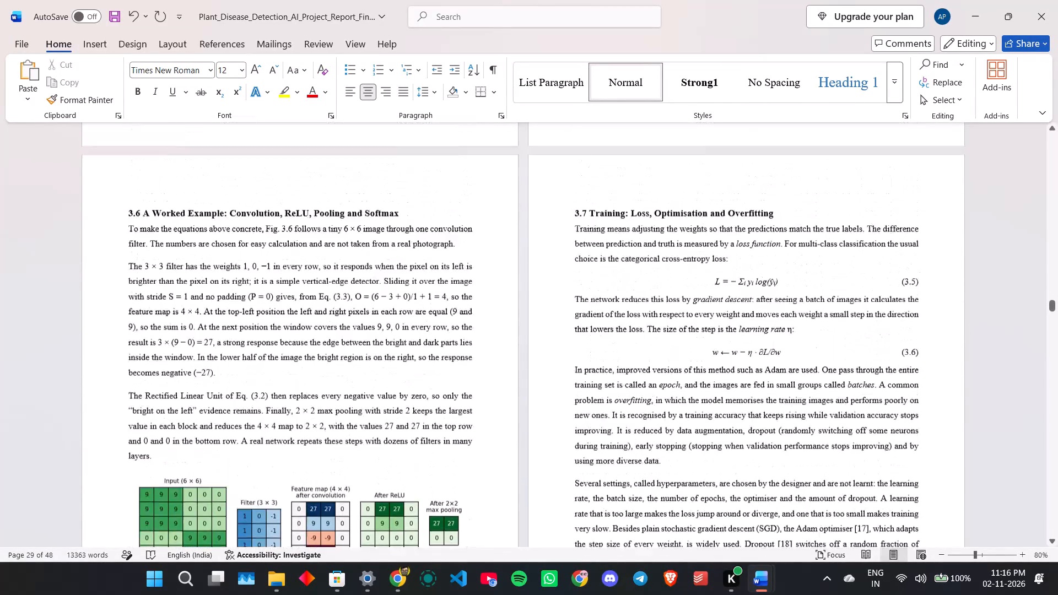
scroll(493, 390, up, 6)
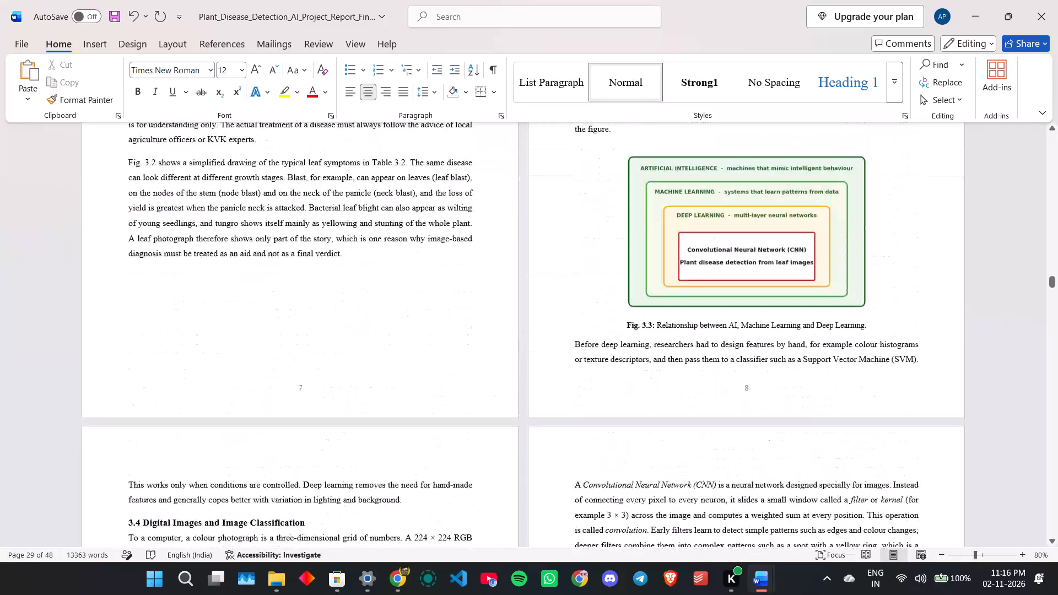
scroll(493, 390, up, 9)
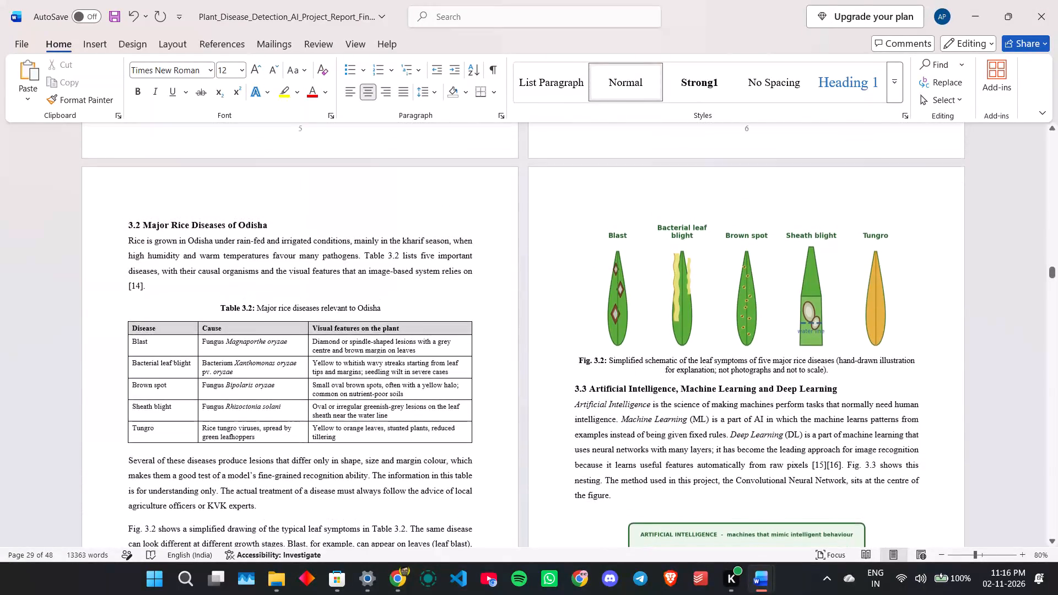
Review the Objectives, Introduction, Table of Contents and front-matter pages back to the title page for layout.
scroll(493, 390, up, 5)
scroll(493, 390, down, 1)
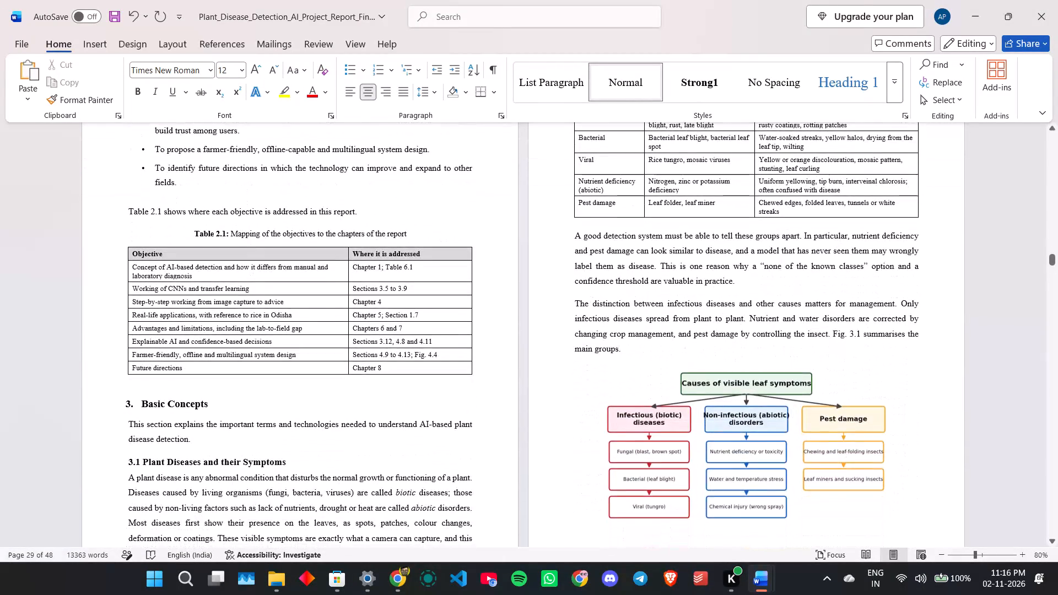
scroll(493, 390, up, 11)
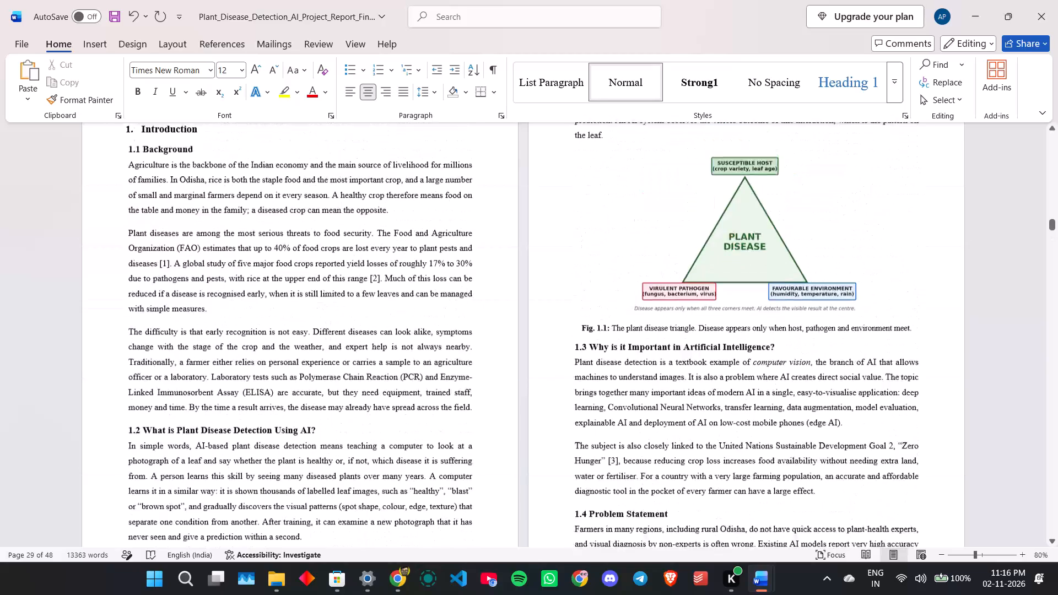
scroll(493, 390, up, 1)
scroll(493, 390, down, 1)
scroll(493, 390, up, 1)
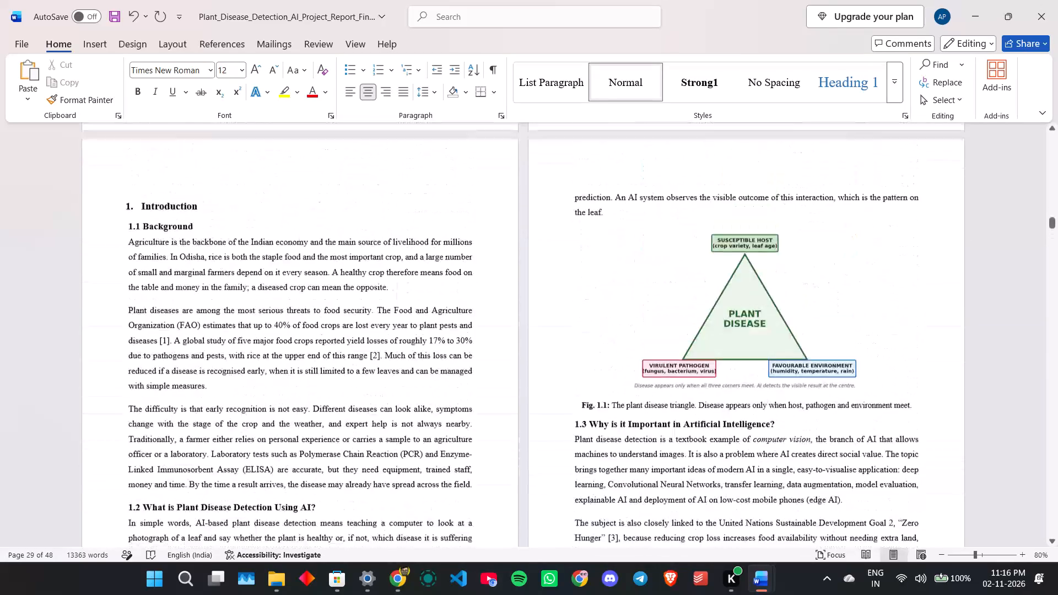
scroll(493, 390, up, 8)
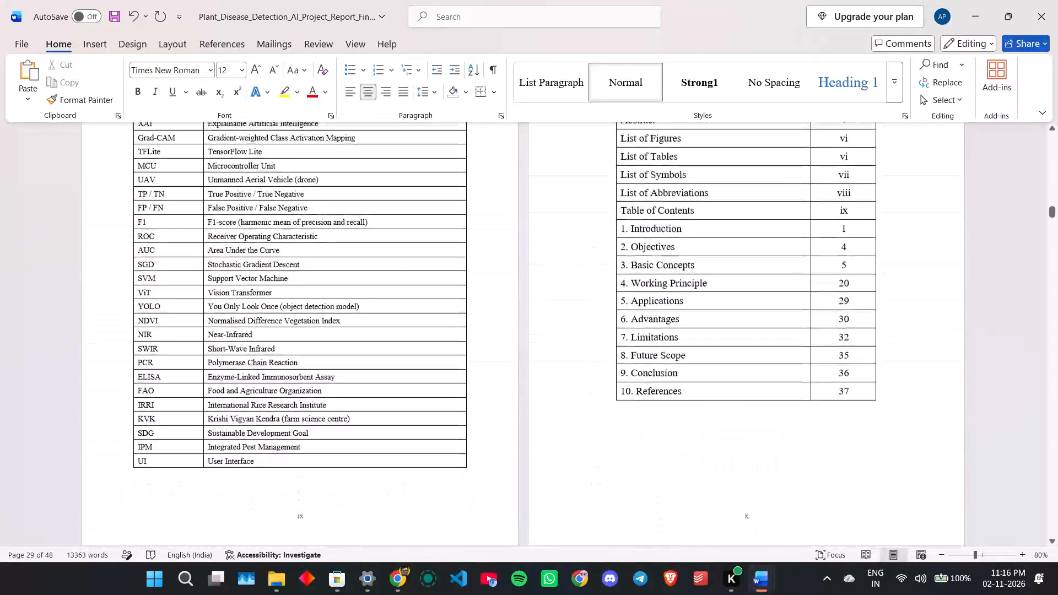
scroll(493, 390, up, 7)
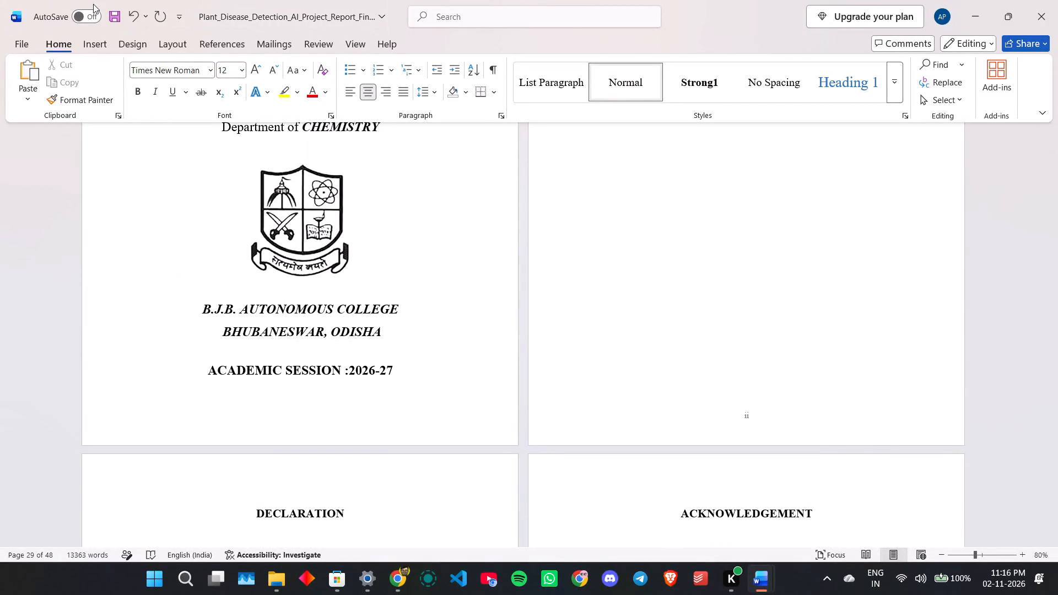
Save the report.
click(113, 19)
Save a copy of the report as a Word document in Downloads named Plant_Disease_Detection_AI_Project_Report_Finall.
click(21, 48)
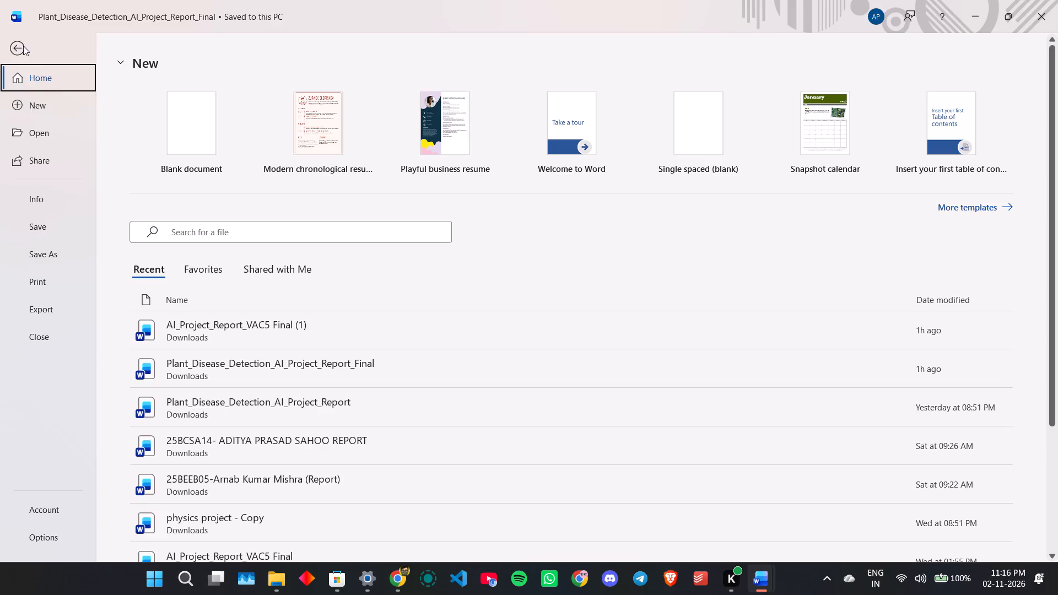
click(46, 257)
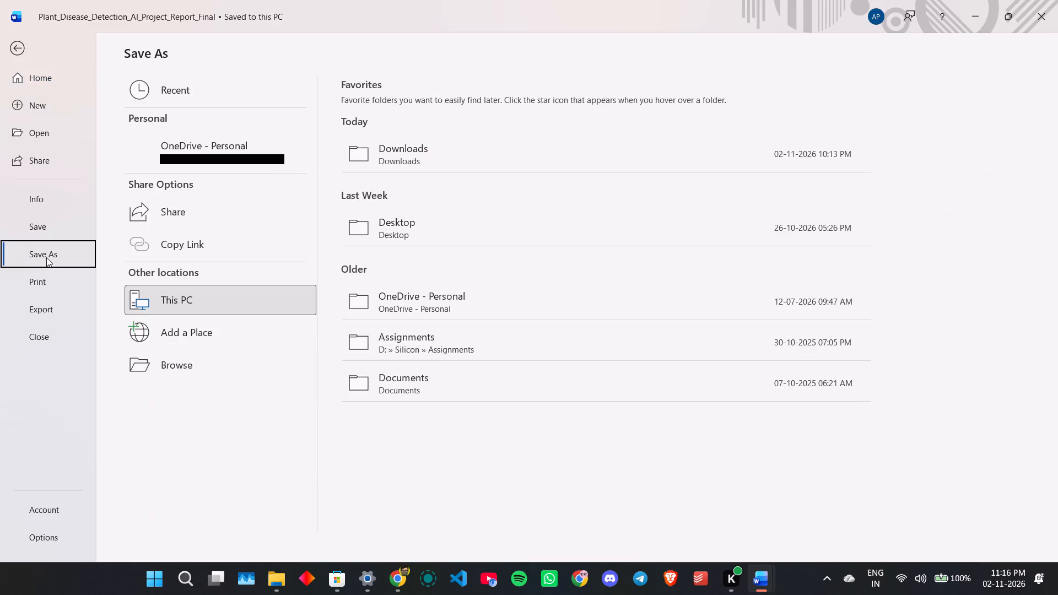
double_click(400, 156)
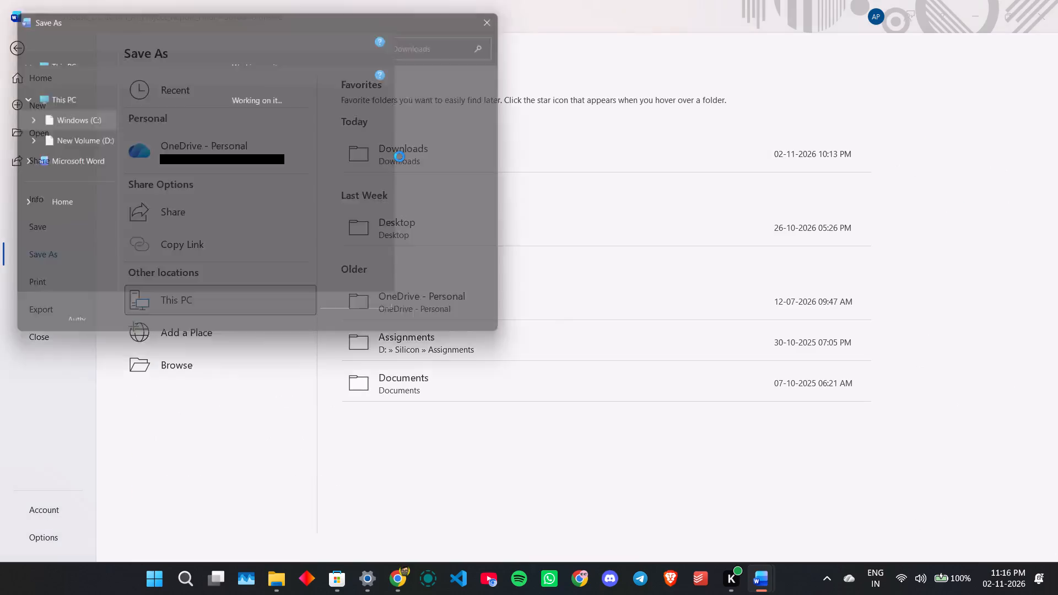
click(292, 228)
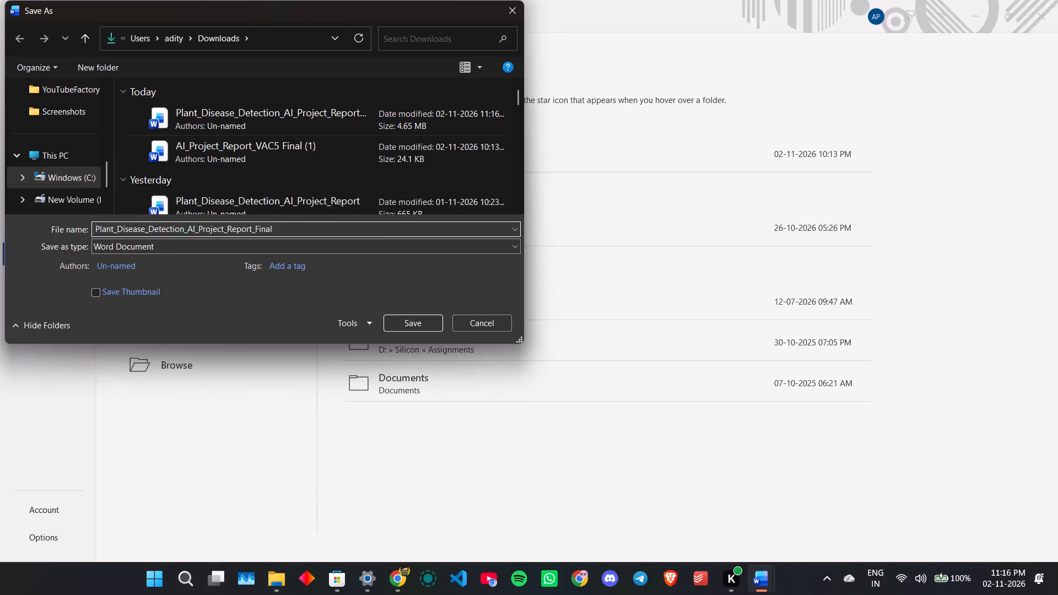
key(l)
click(415, 324)
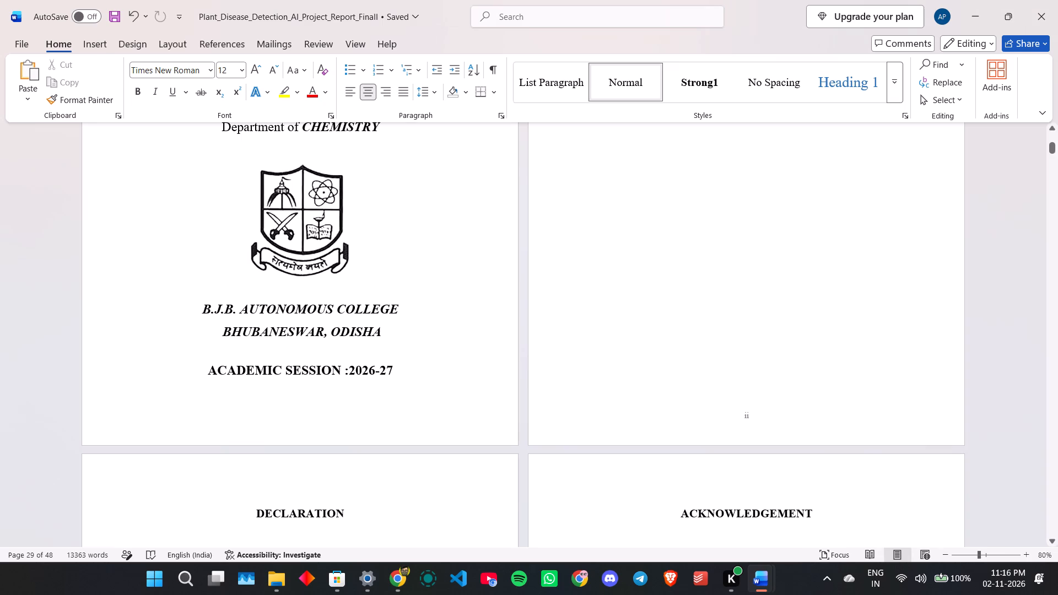
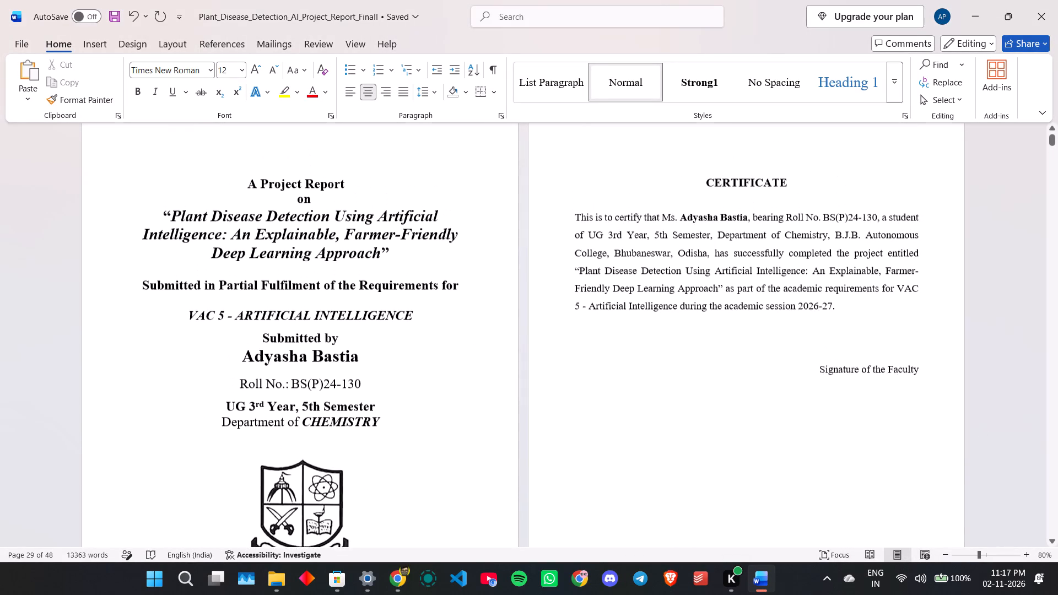
Review the report's closing pages backwards from the References through the limitations and applications sections to the Fig. 4.4 page.
scroll(941, 422, up, 6)
drag(1051, 135, 1045, 294)
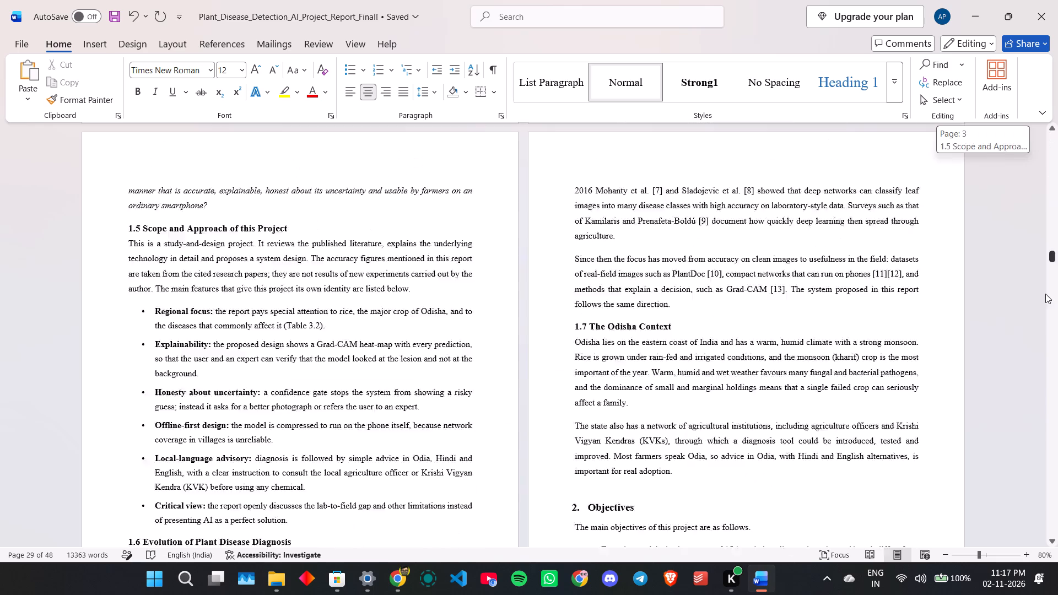
drag(1045, 294, 1018, 561)
scroll(407, 375, up, 2)
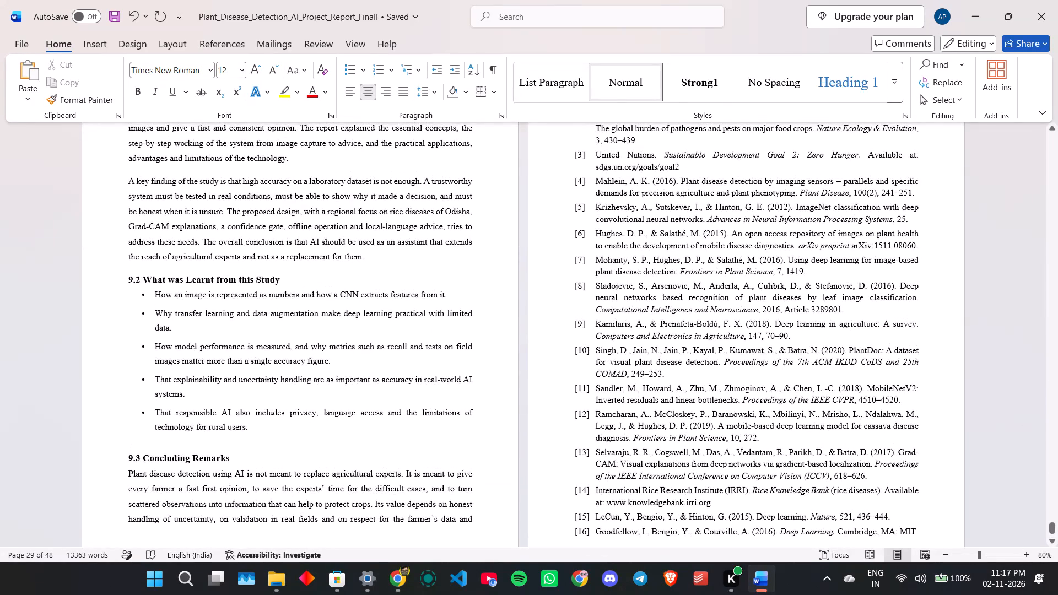
scroll(406, 374, up, 9)
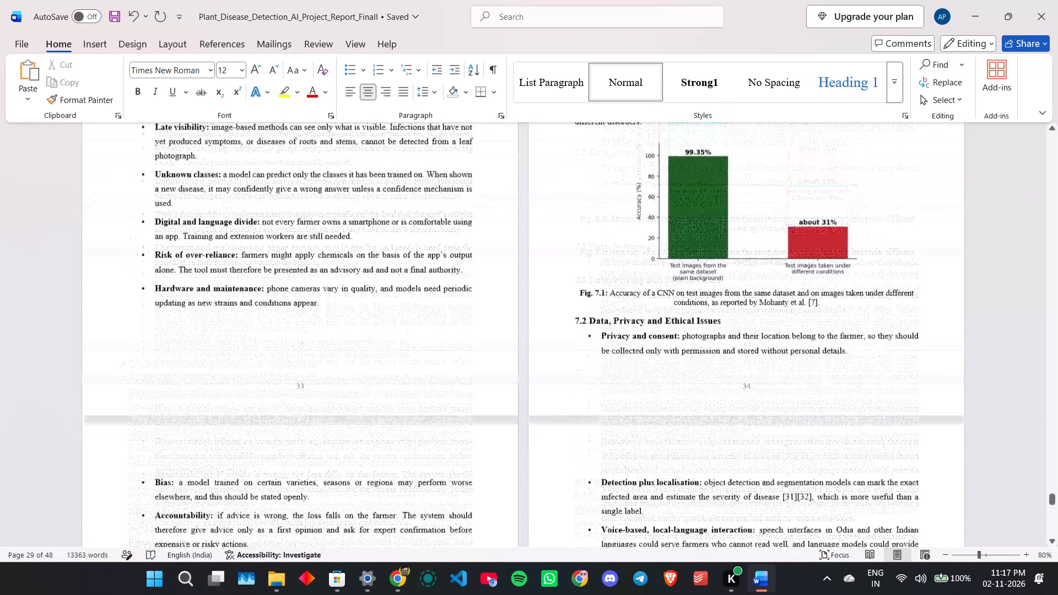
scroll(406, 374, up, 9)
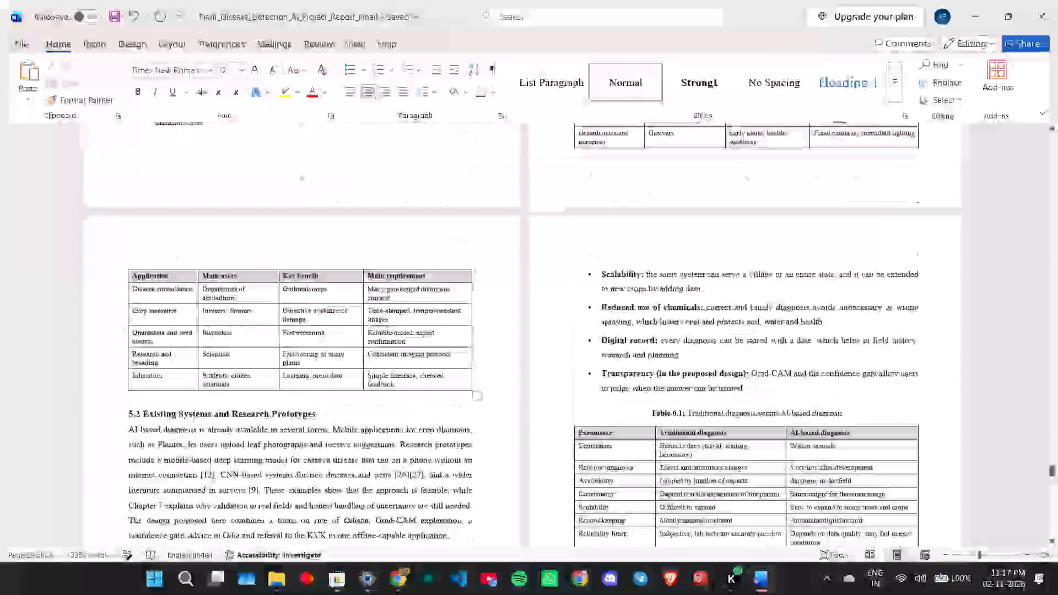
scroll(406, 374, up, 5)
scroll(406, 374, down, 3)
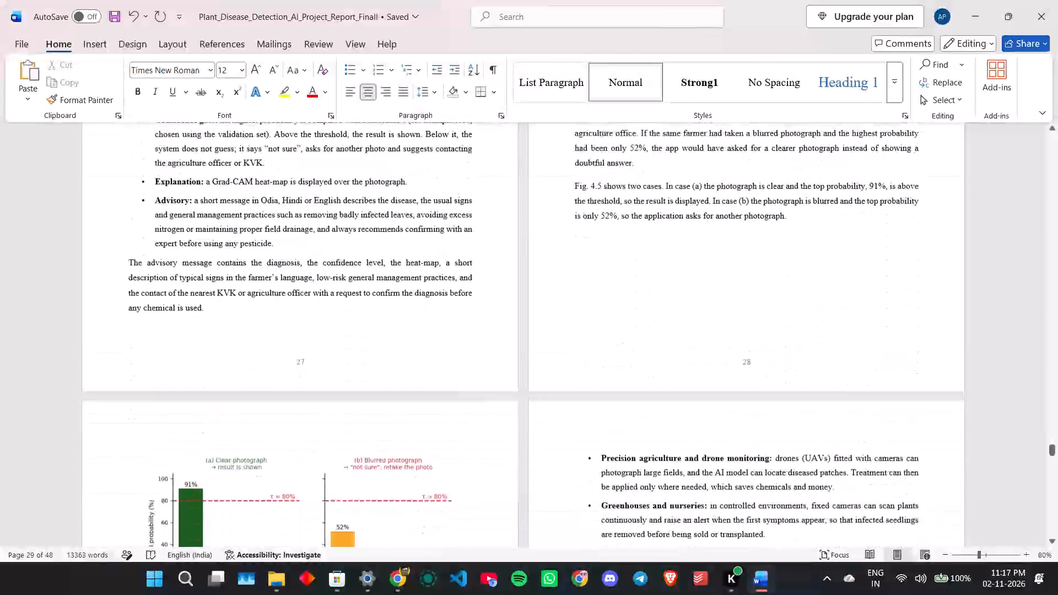
scroll(406, 374, down, 2)
scroll(406, 374, up, 5)
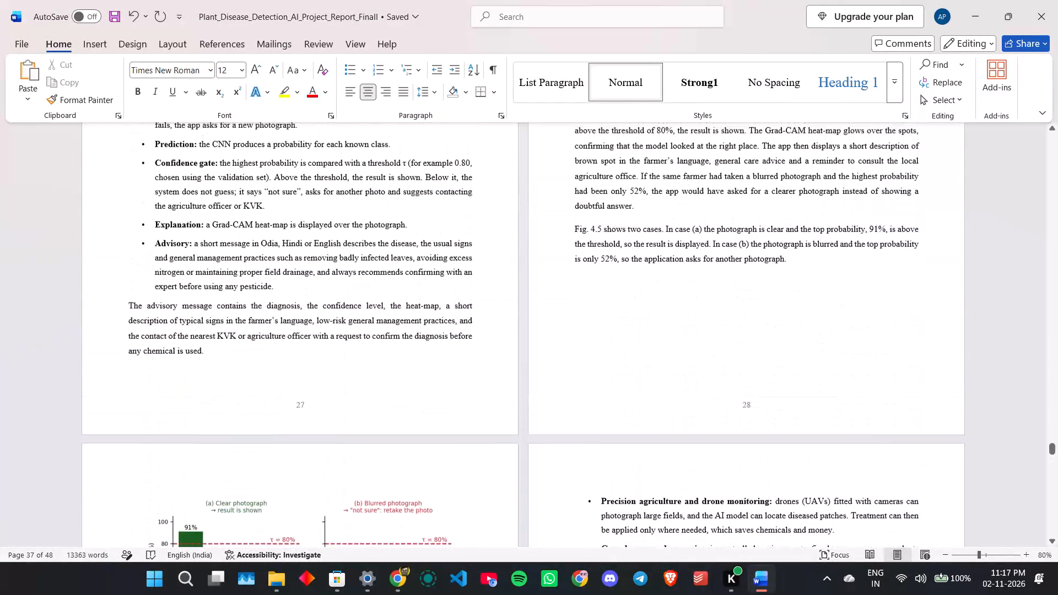
scroll(406, 374, up, 2)
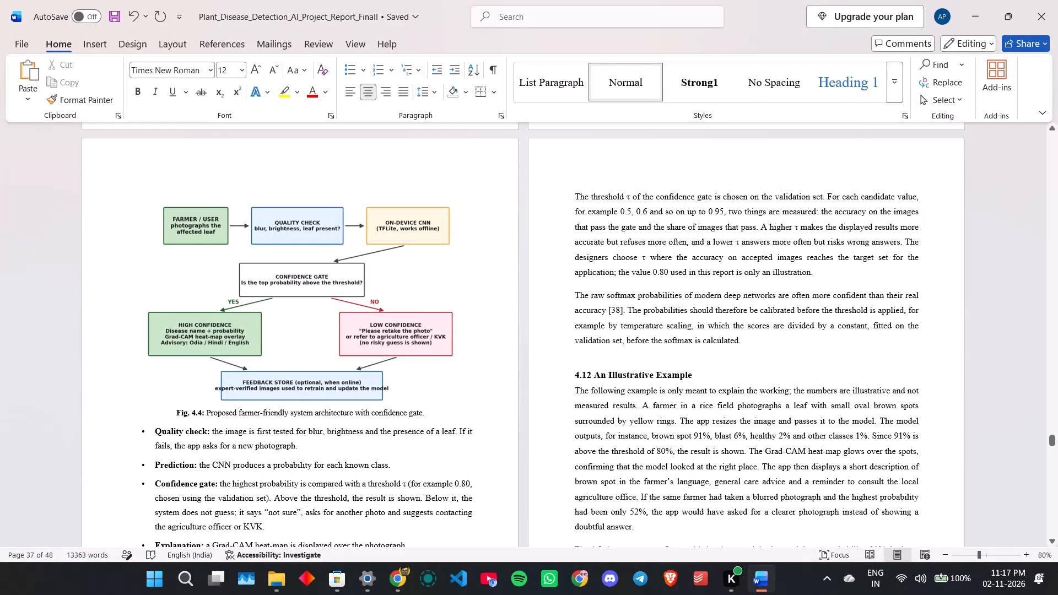
Copy the Fig. 4.4 farmer-friendly system architecture diagram.
click(364, 351)
key(ctrl+c)
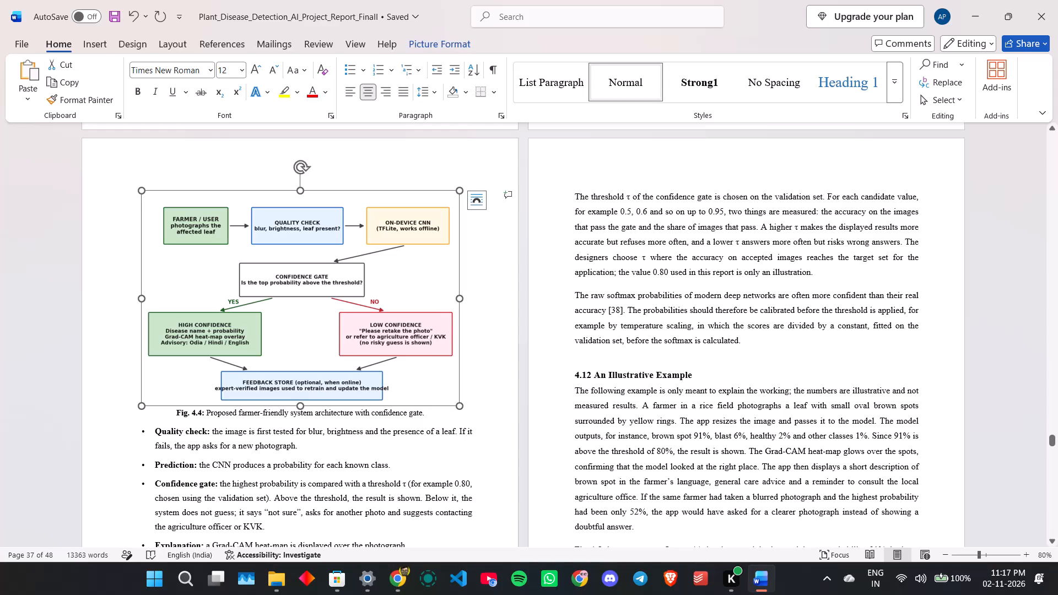
click(931, 348)
Review the Working Principle pages backwards from section 4.11 to Fig. 4.1, checking the layout of figures, tables and code.
scroll(931, 348, up, 13)
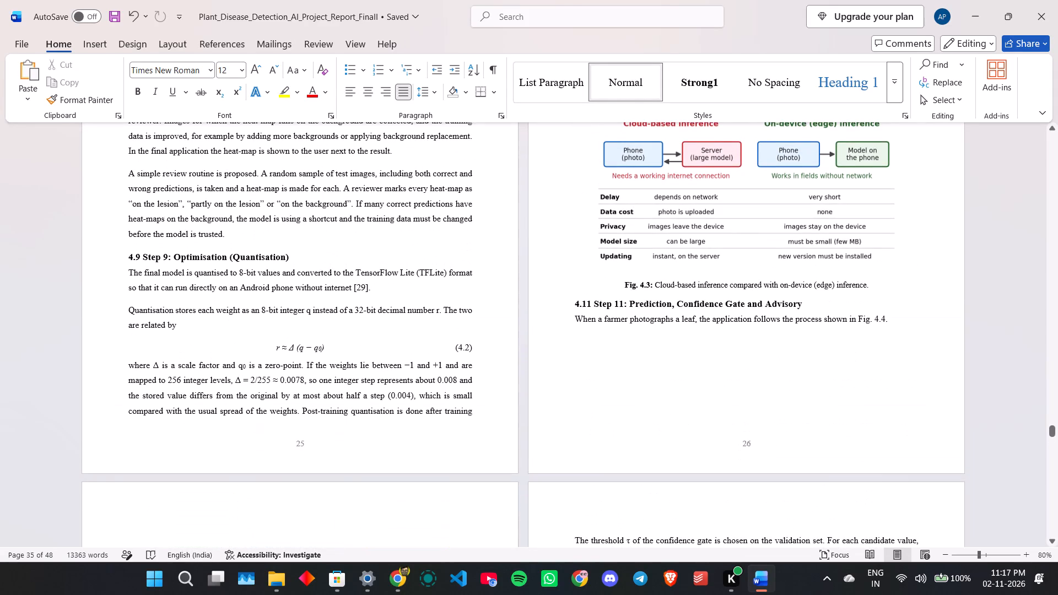
scroll(931, 348, up, 8)
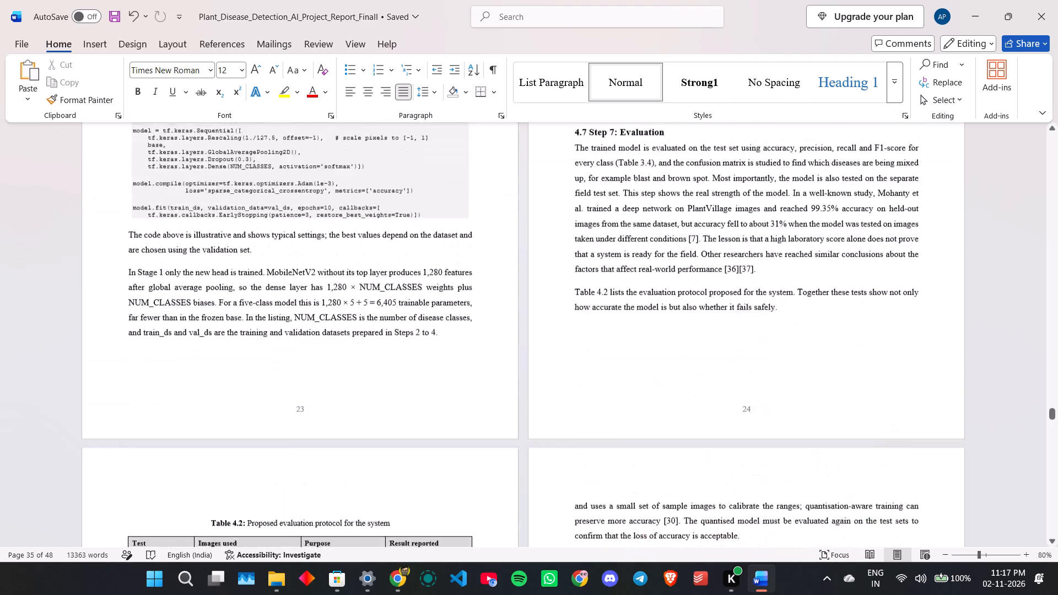
scroll(931, 348, up, 9)
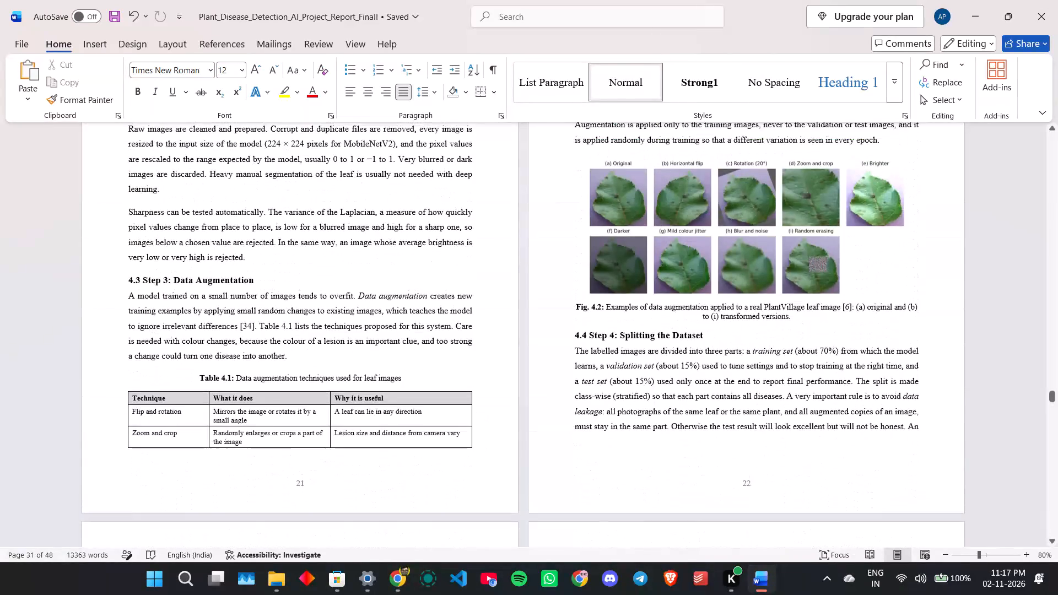
scroll(931, 371, up, 2)
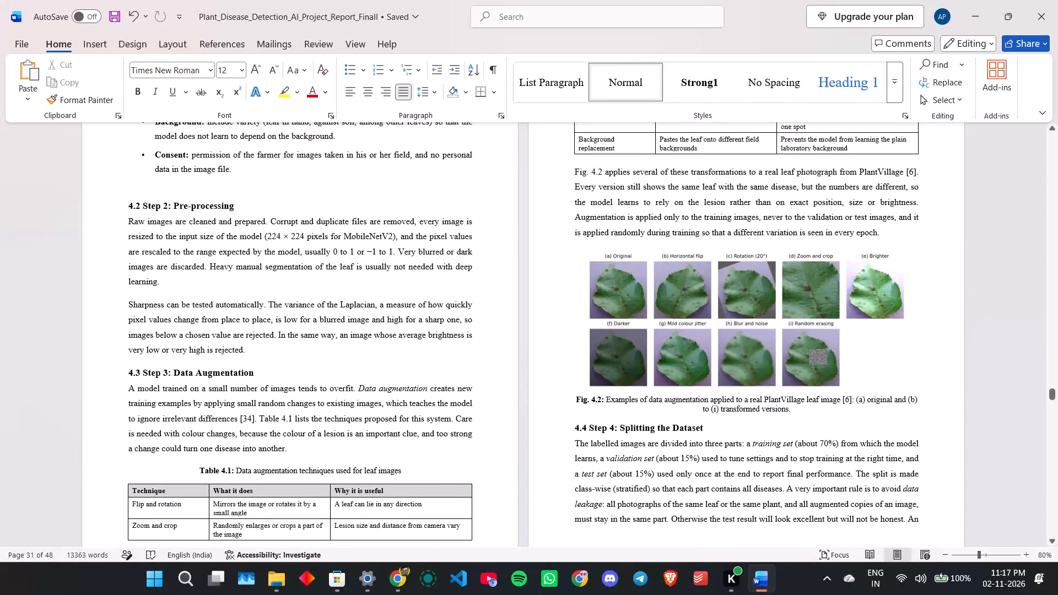
scroll(931, 371, up, 11)
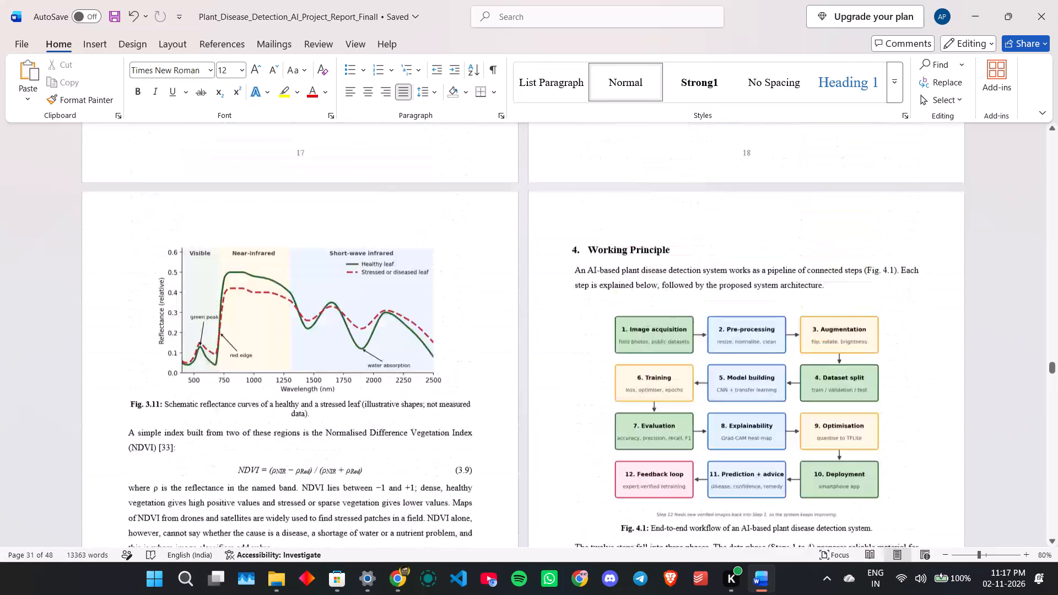
scroll(931, 377, up, 1)
scroll(931, 377, down, 3)
scroll(931, 377, up, 1)
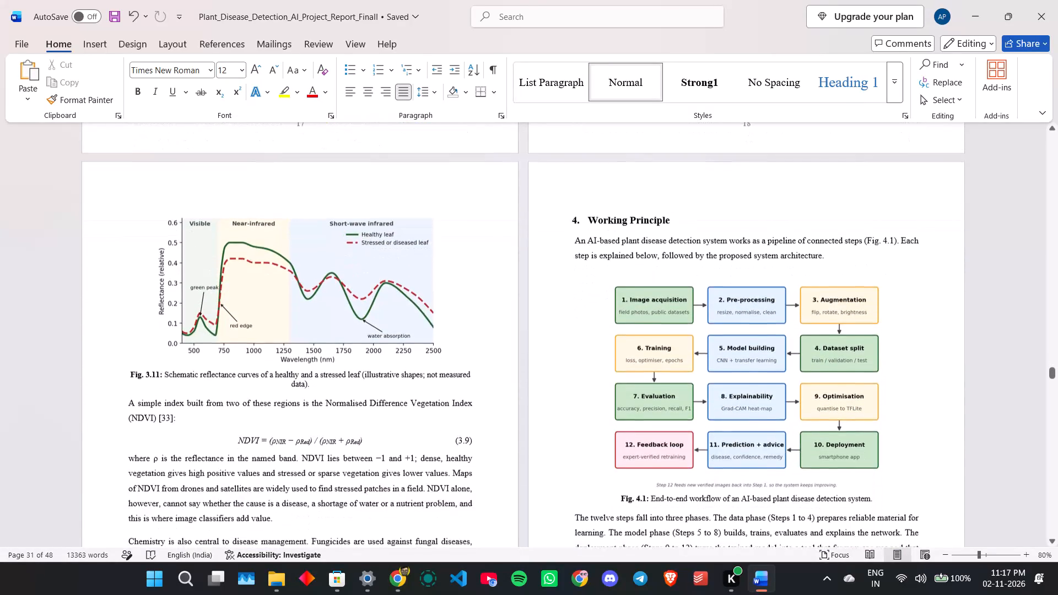
Review the Basic Concepts pages backwards from section 3.13 to 3.1, continuing through the Objectives into the Introduction.
scroll(931, 377, up, 3)
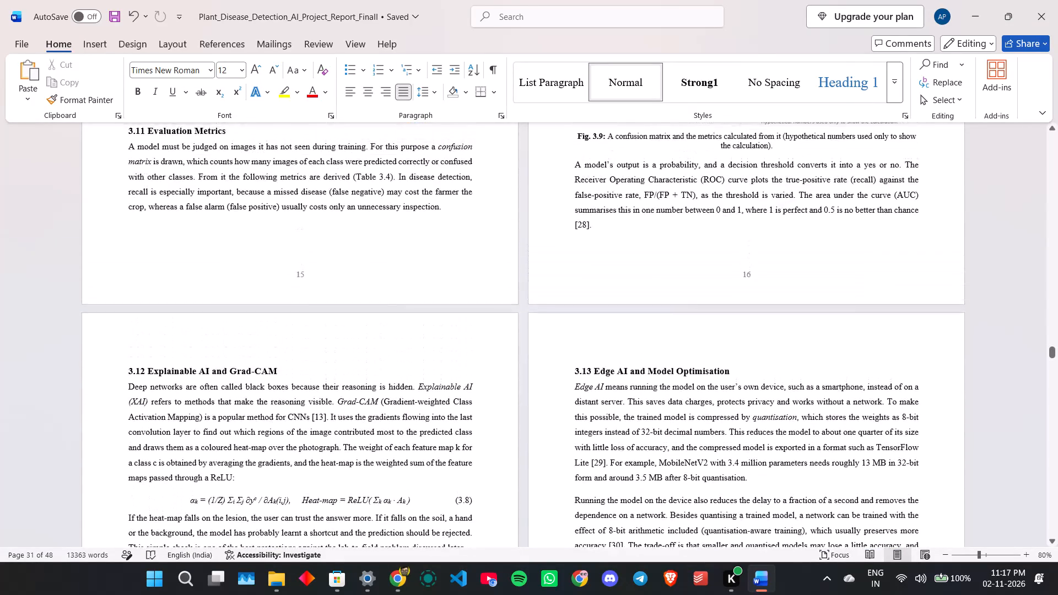
scroll(934, 409, up, 5)
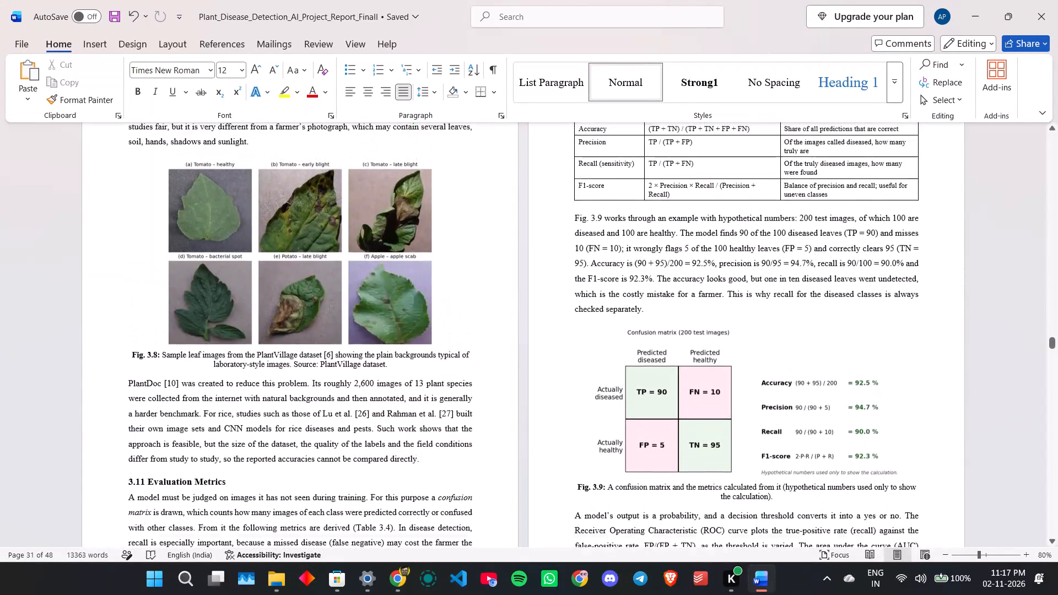
scroll(934, 409, up, 4)
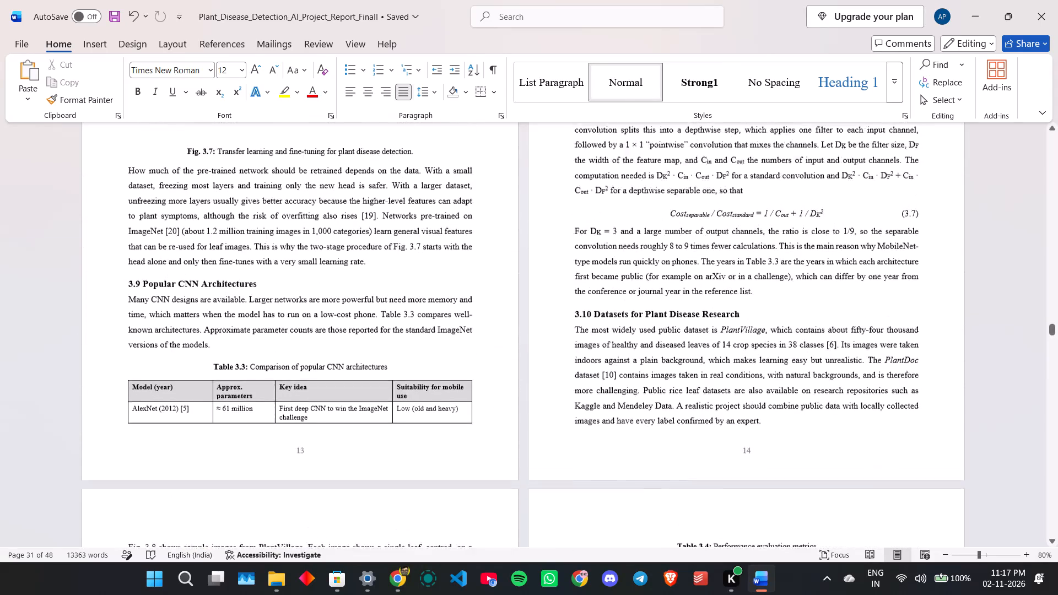
scroll(934, 409, up, 7)
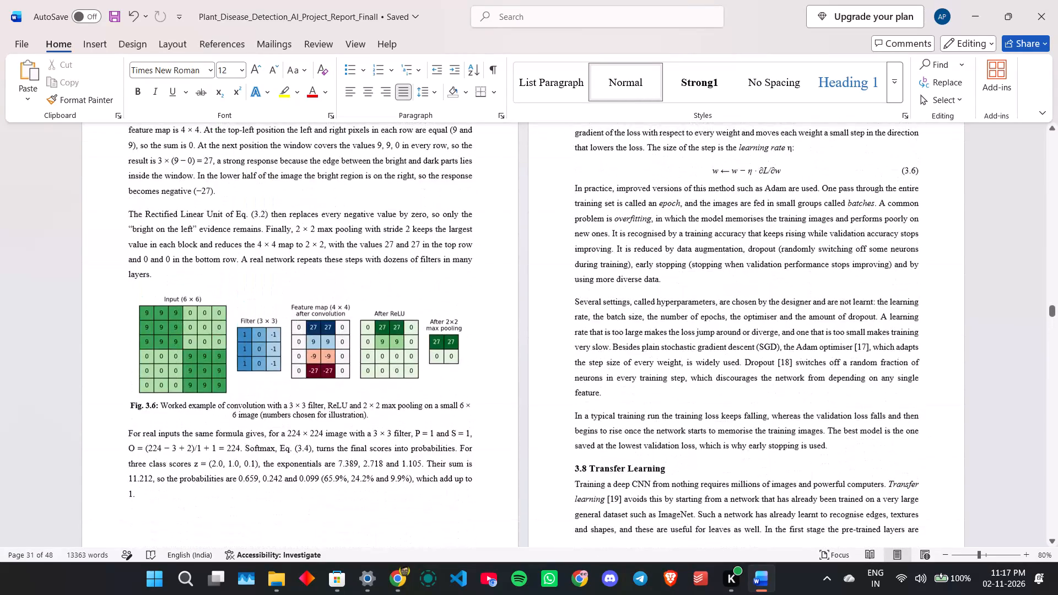
scroll(934, 409, up, 2)
scroll(934, 409, down, 2)
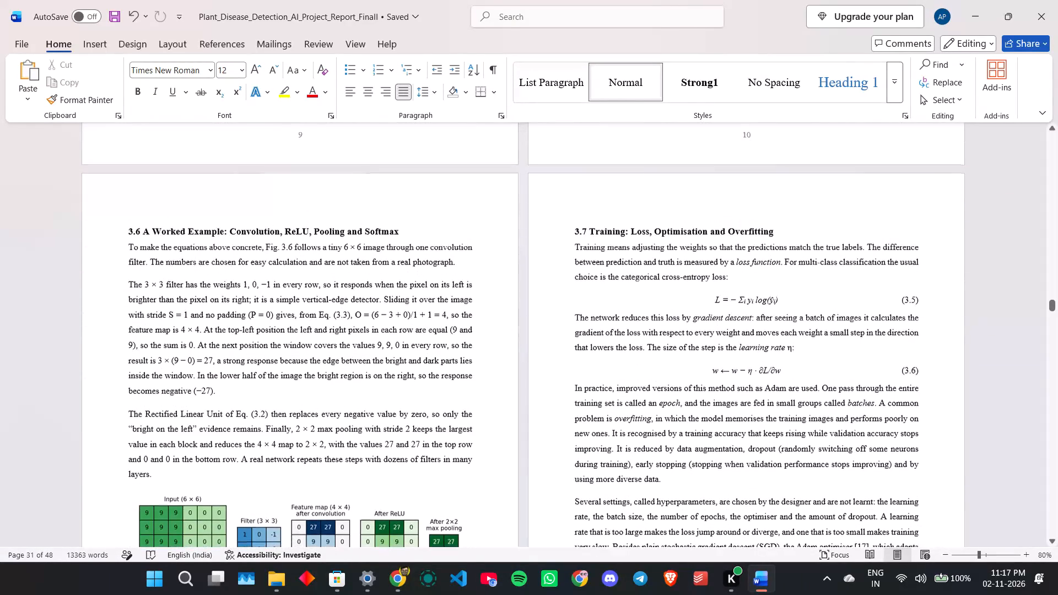
scroll(934, 409, down, 1)
scroll(934, 409, up, 6)
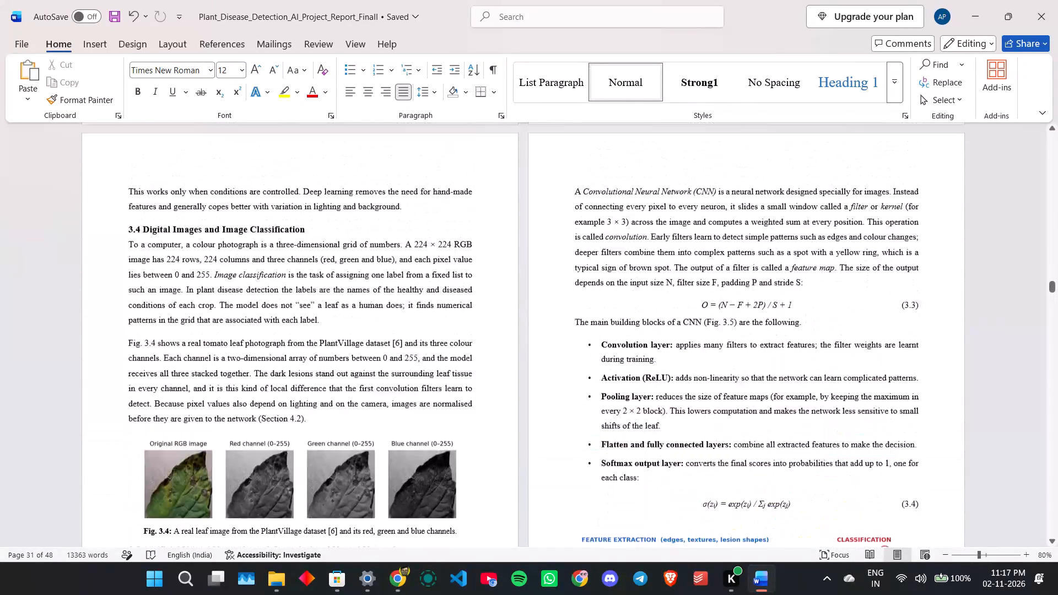
scroll(934, 409, up, 4)
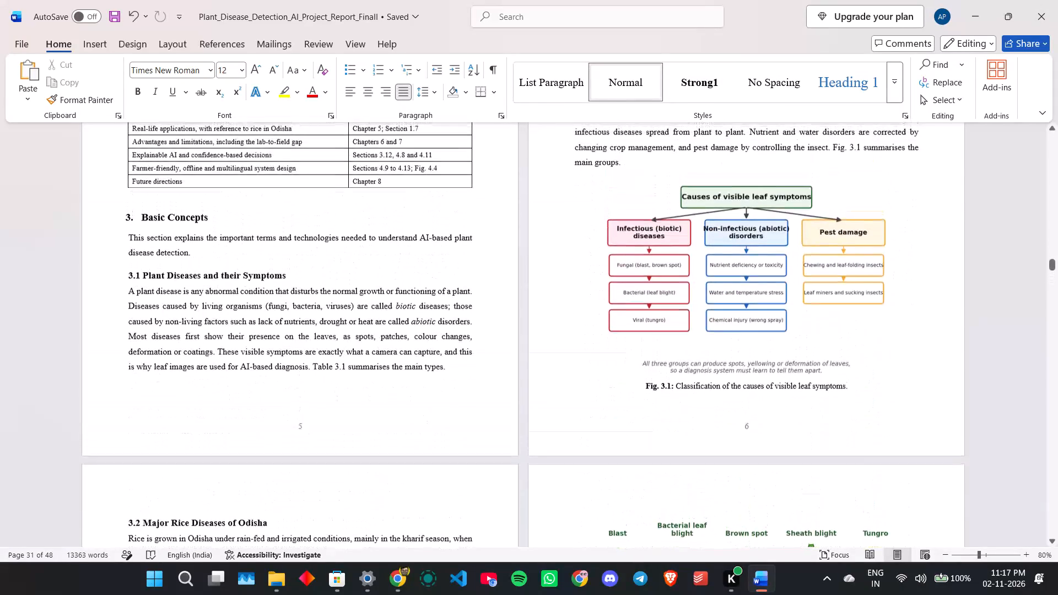
scroll(934, 409, up, 11)
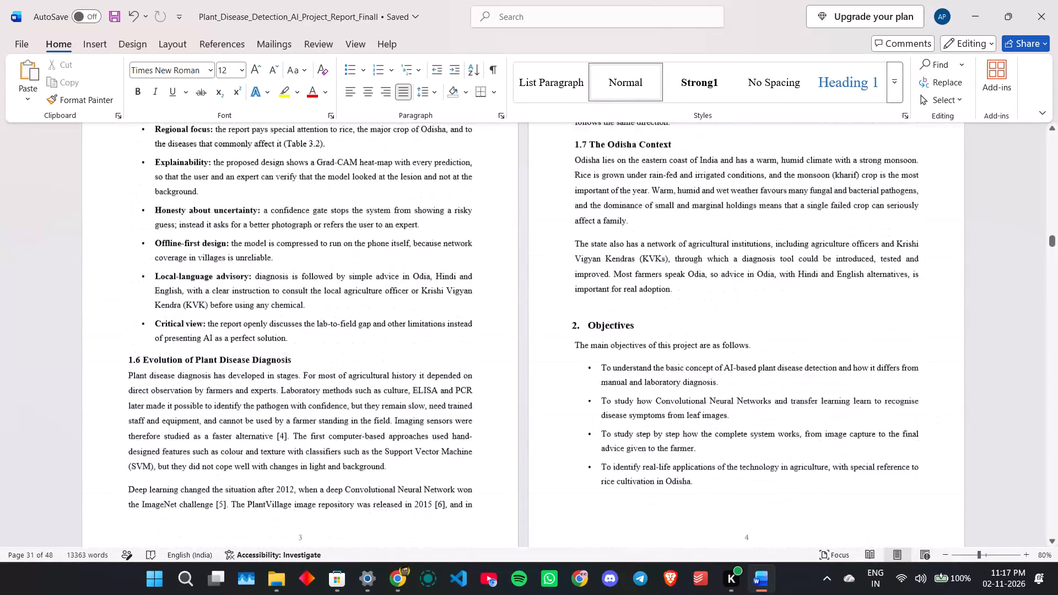
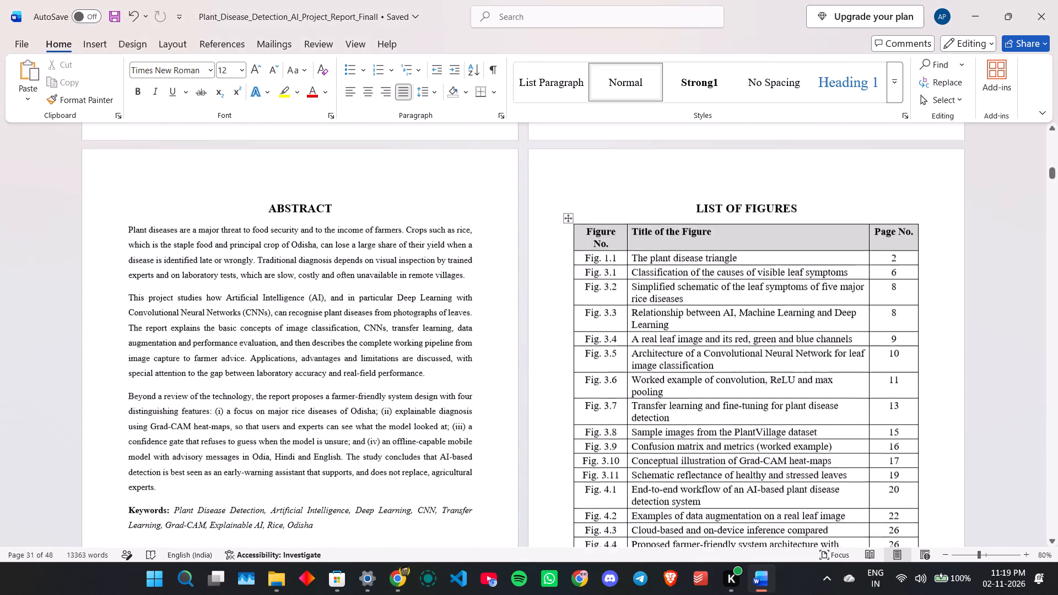
scroll(662, 337, down, 14)
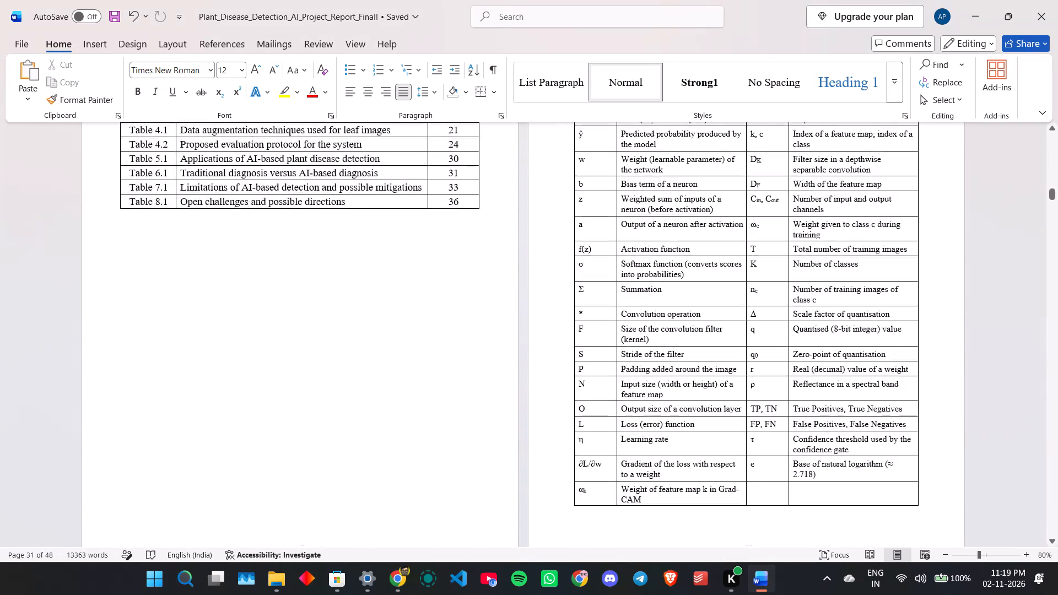
scroll(662, 337, down, 20)
scroll(662, 337, down, 15)
scroll(662, 337, up, 12)
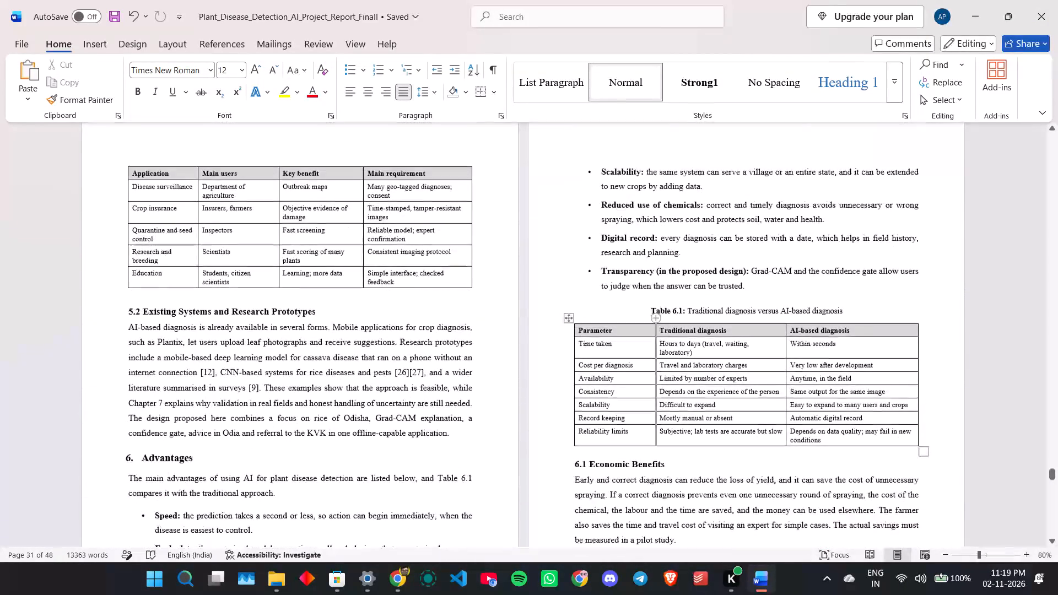
scroll(662, 337, up, 8)
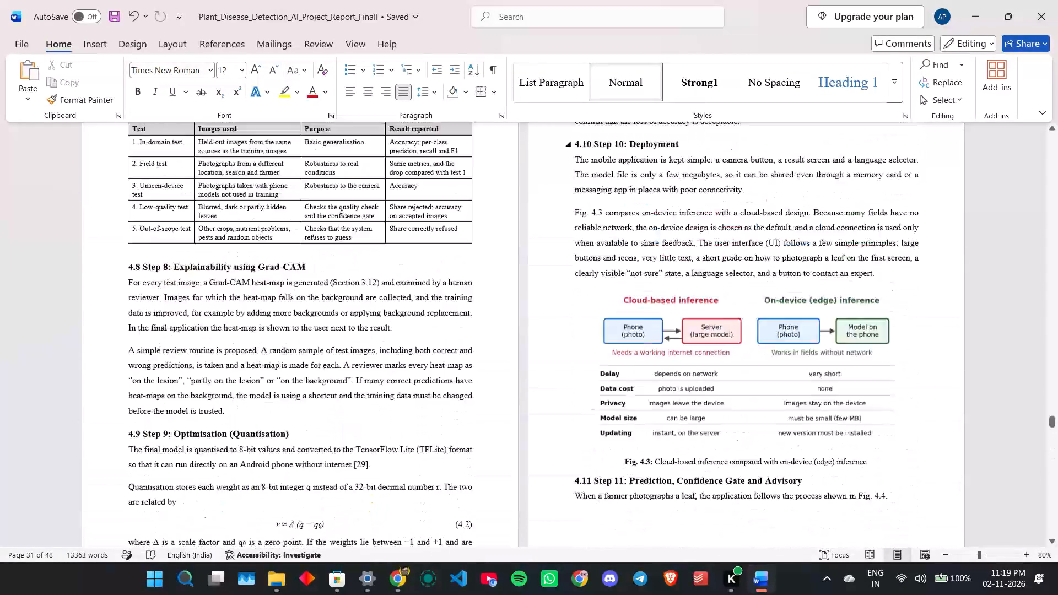
scroll(662, 337, up, 1)
scroll(662, 337, down, 6)
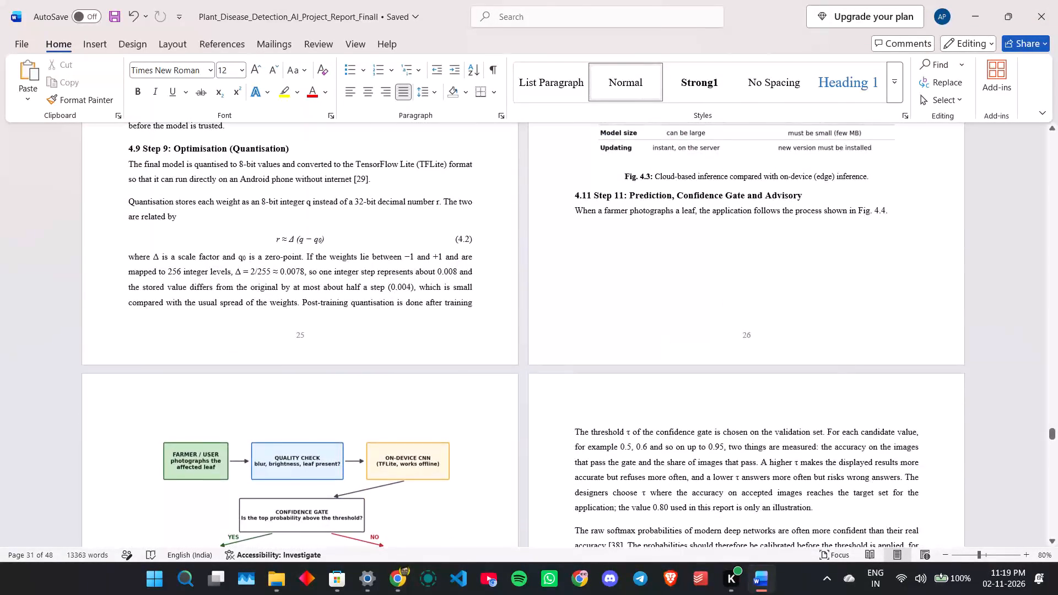
scroll(662, 337, down, 1)
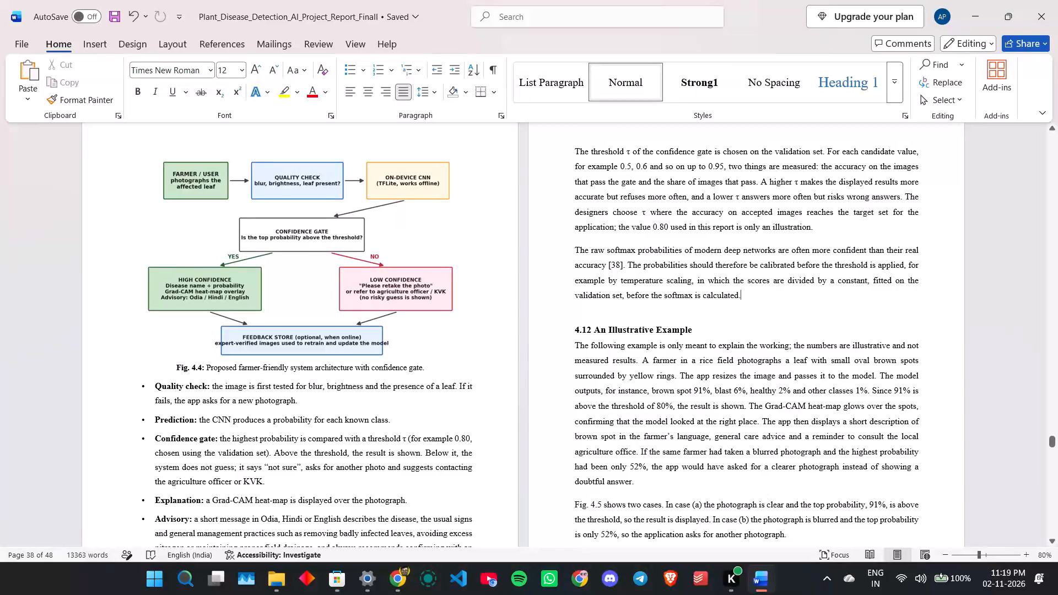
click(339, 284)
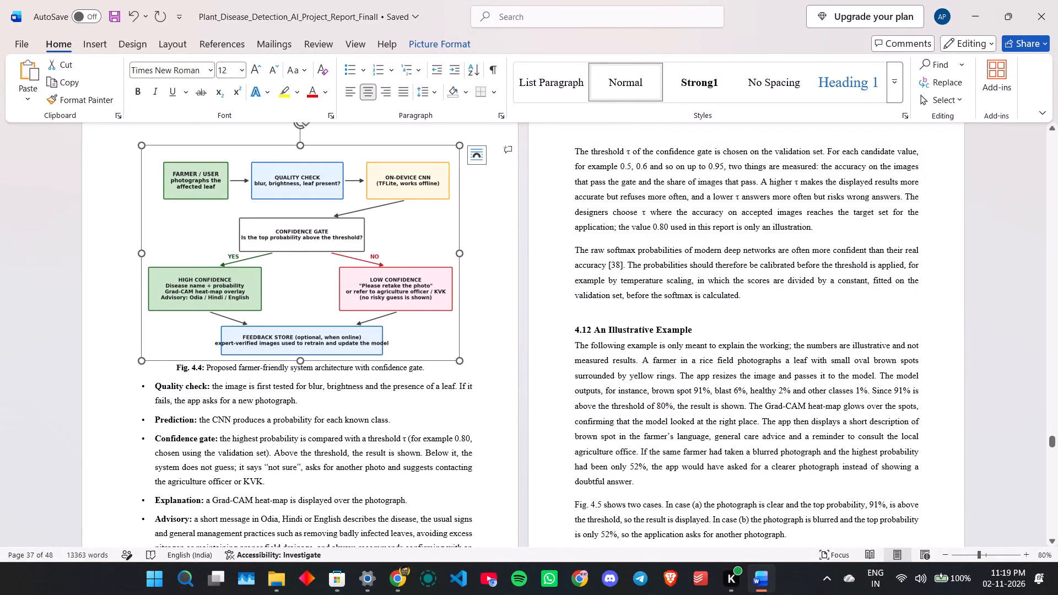
key(Delete)
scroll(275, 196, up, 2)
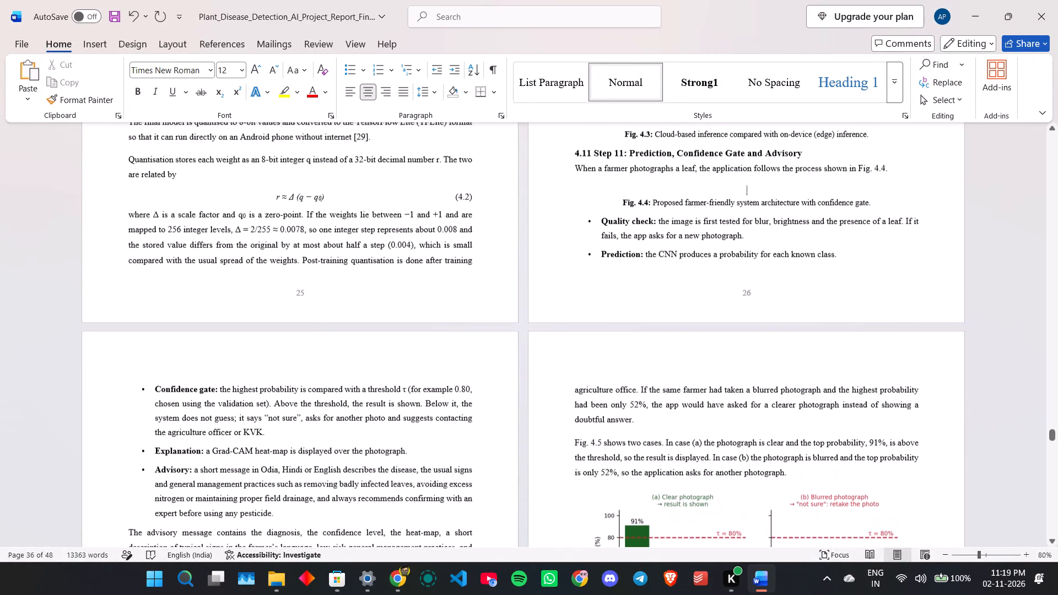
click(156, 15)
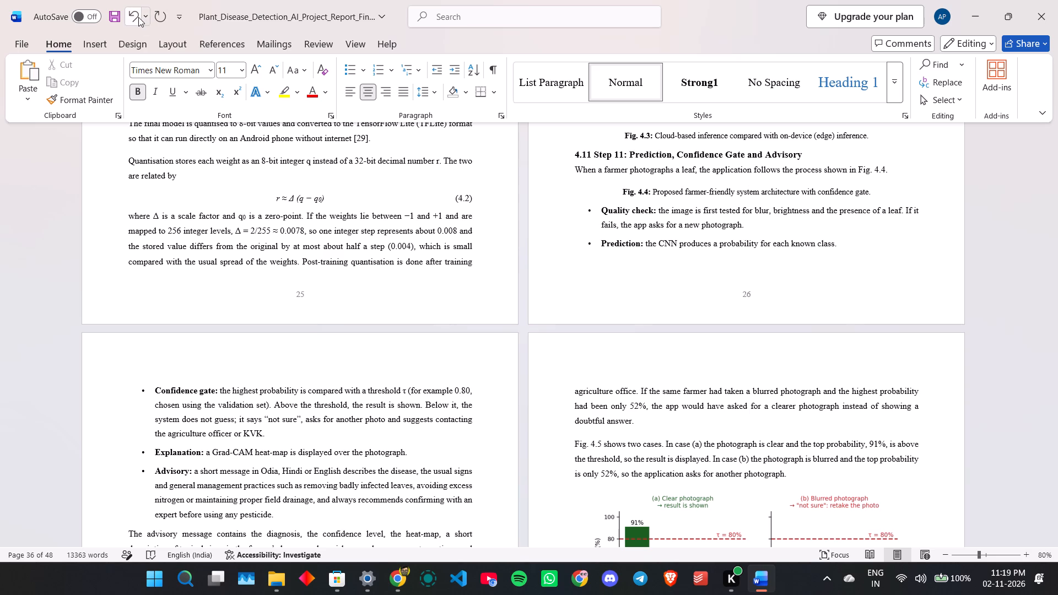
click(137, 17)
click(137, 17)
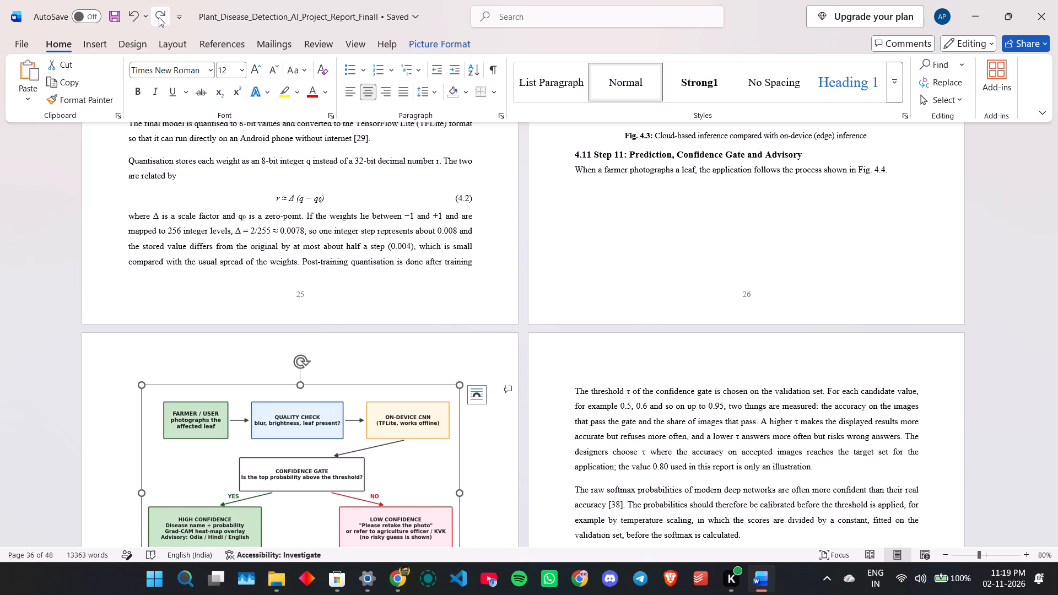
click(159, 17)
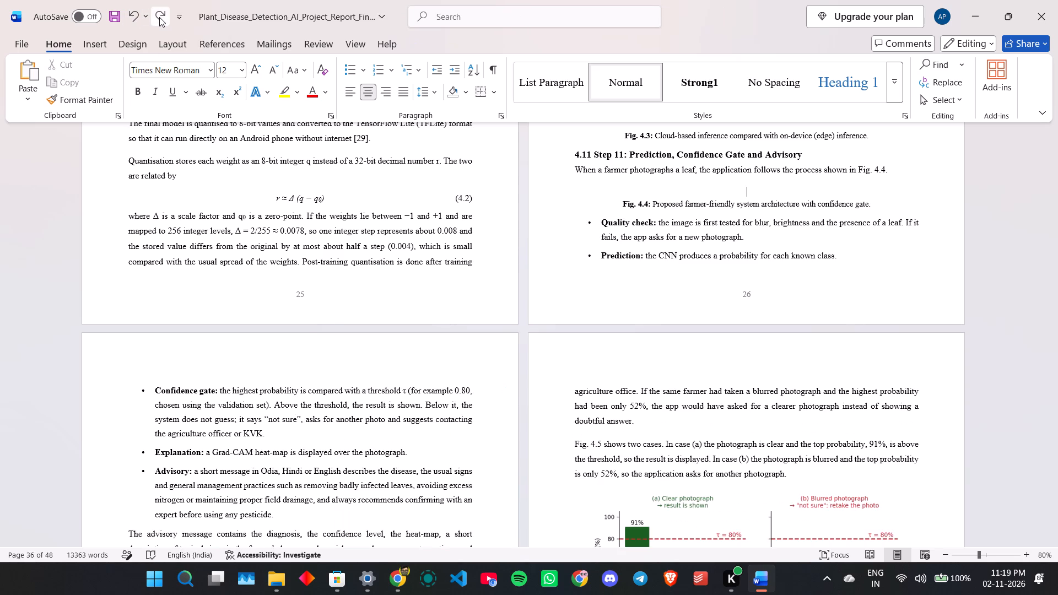
Insert the flowchart_fixed picture from the Downloads folder above the Fig. 4.4 caption.
click(104, 38)
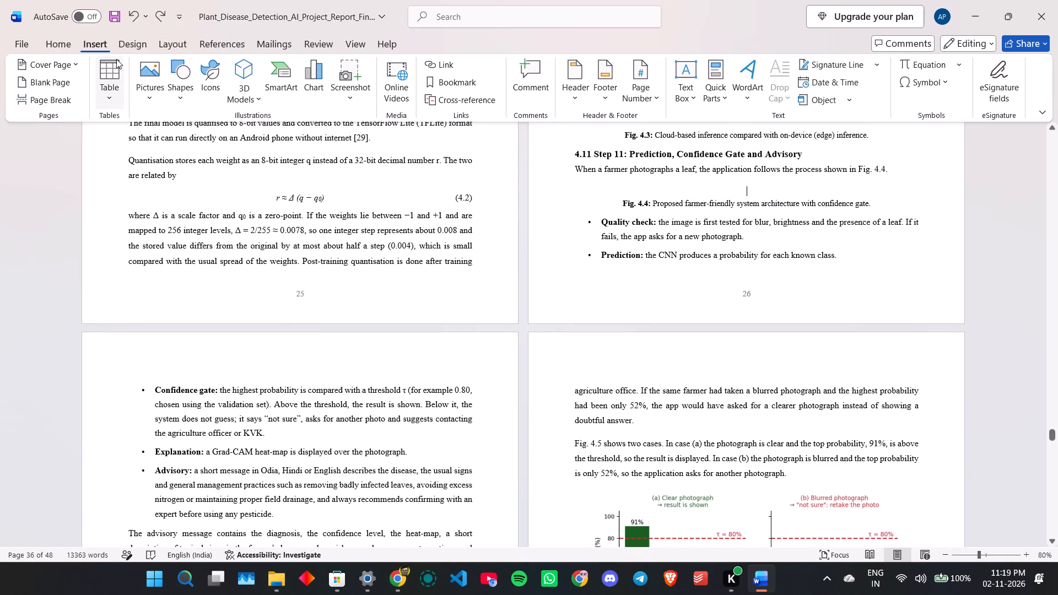
click(139, 74)
click(174, 138)
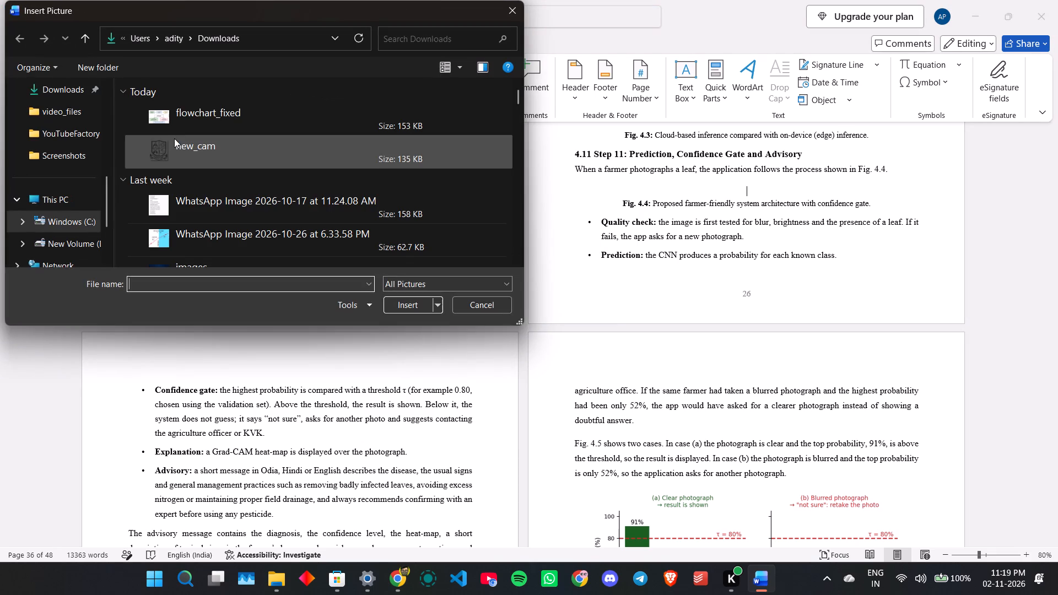
scroll(182, 181, down, 3)
scroll(170, 180, up, 8)
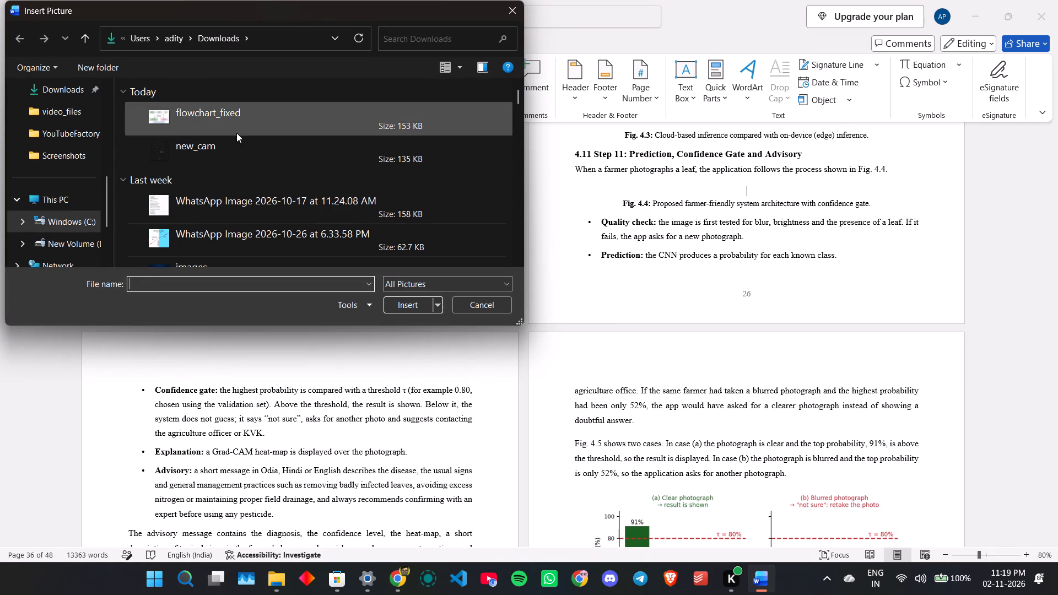
click(251, 122)
click(392, 301)
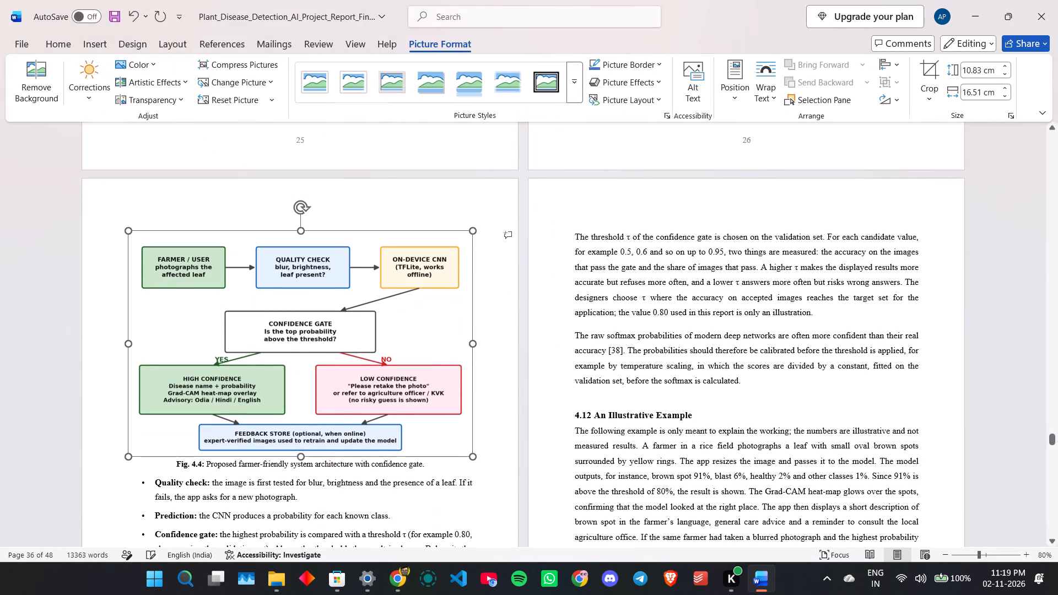
click(504, 391)
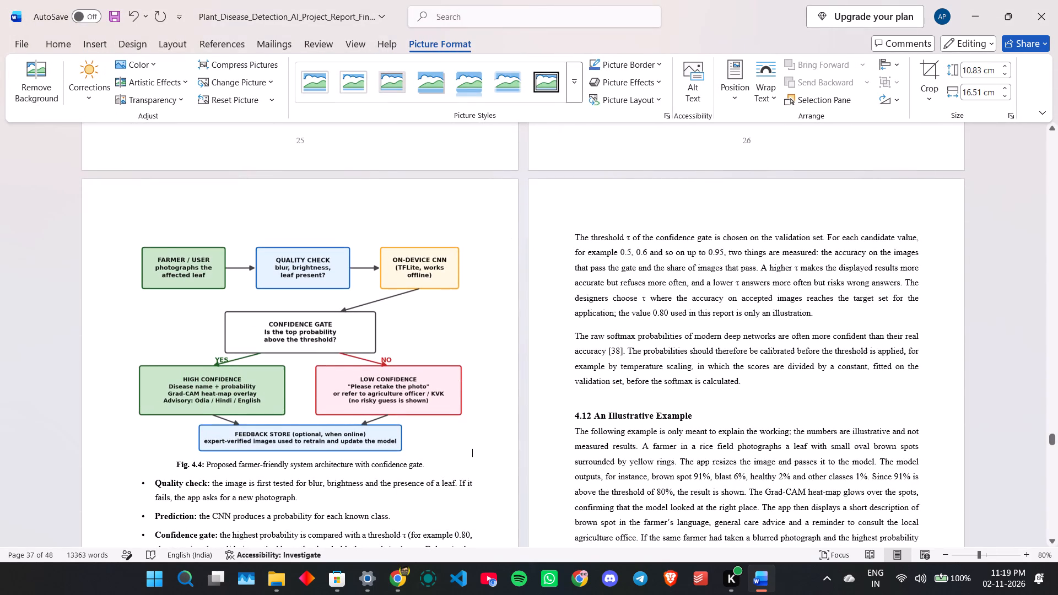
Check the new Fig. 4.4 diagram's placement and page fit against the preceding page, its caption and the surrounding text.
scroll(471, 396, up, 12)
scroll(476, 389, down, 4)
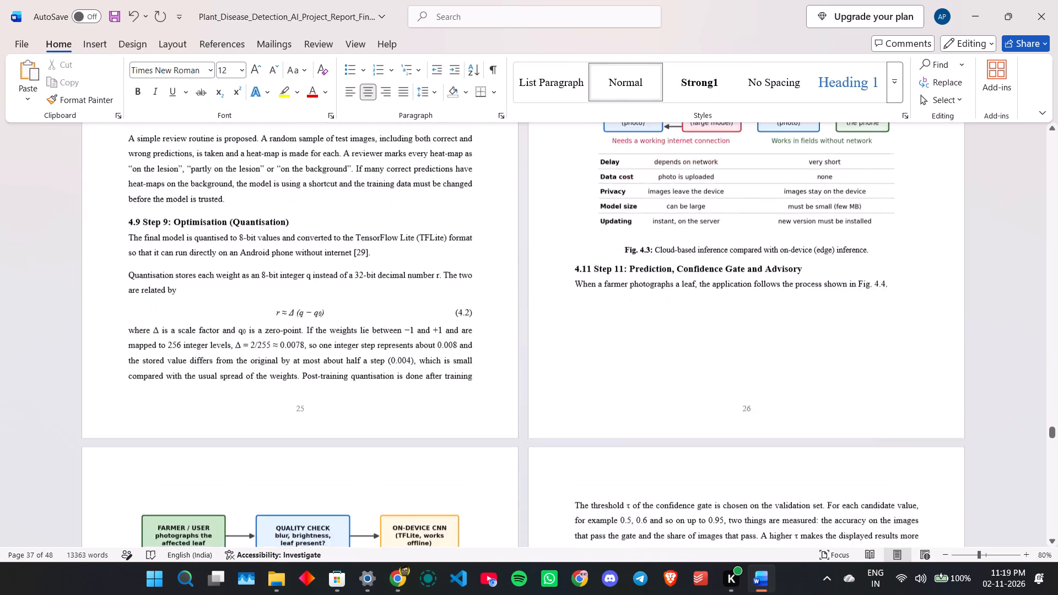
scroll(497, 380, down, 8)
scroll(688, 176, down, 3)
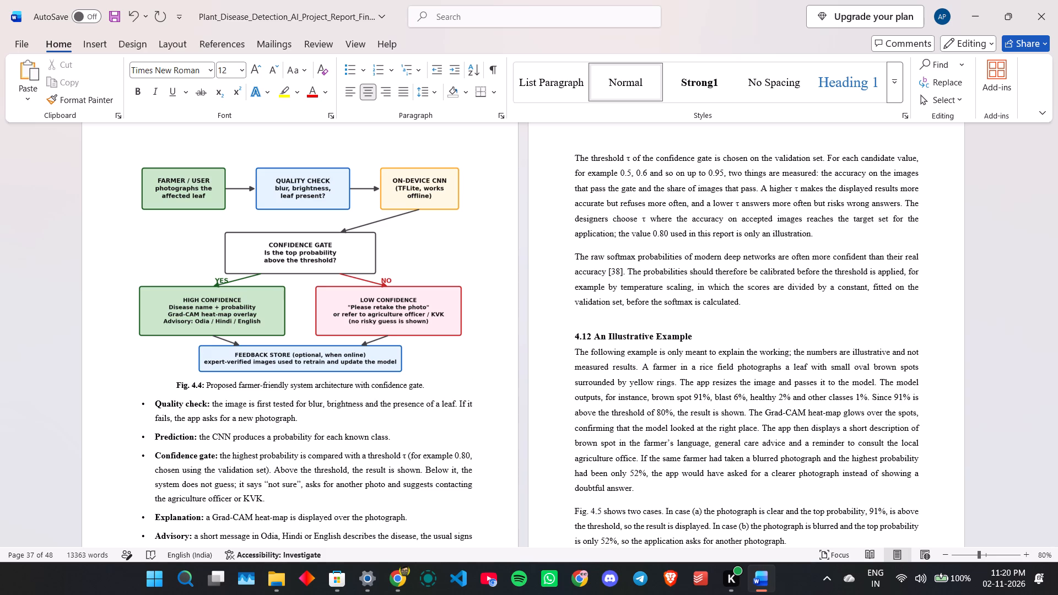
click(537, 316)
click(466, 245)
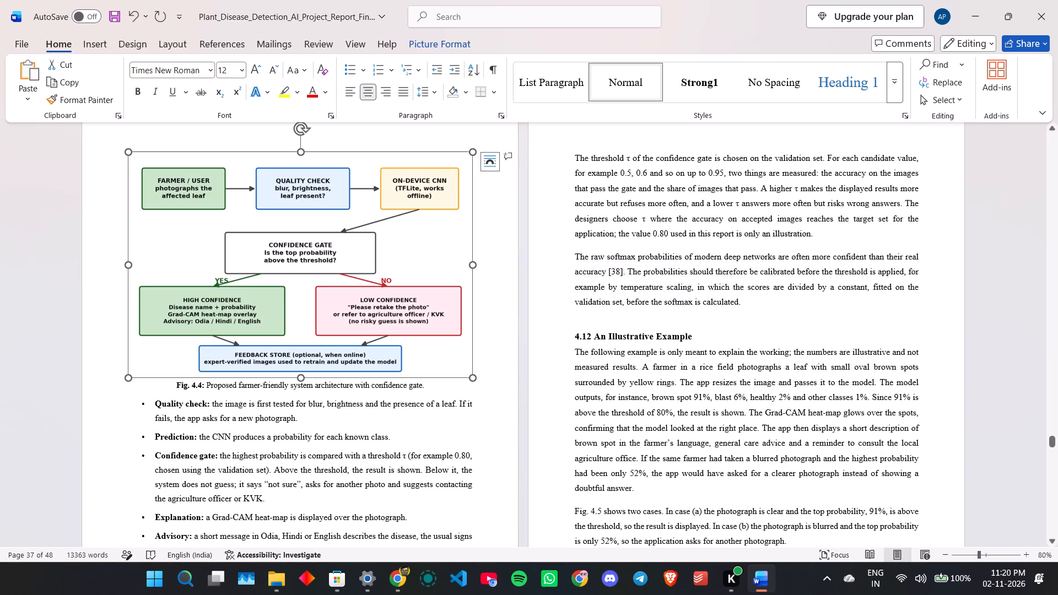
click(481, 251)
Review the Chapter 4 pages preceding Fig. 4.4, checking page breaks, tables, figures and the code listing in section 4.5.
scroll(481, 251, up, 6)
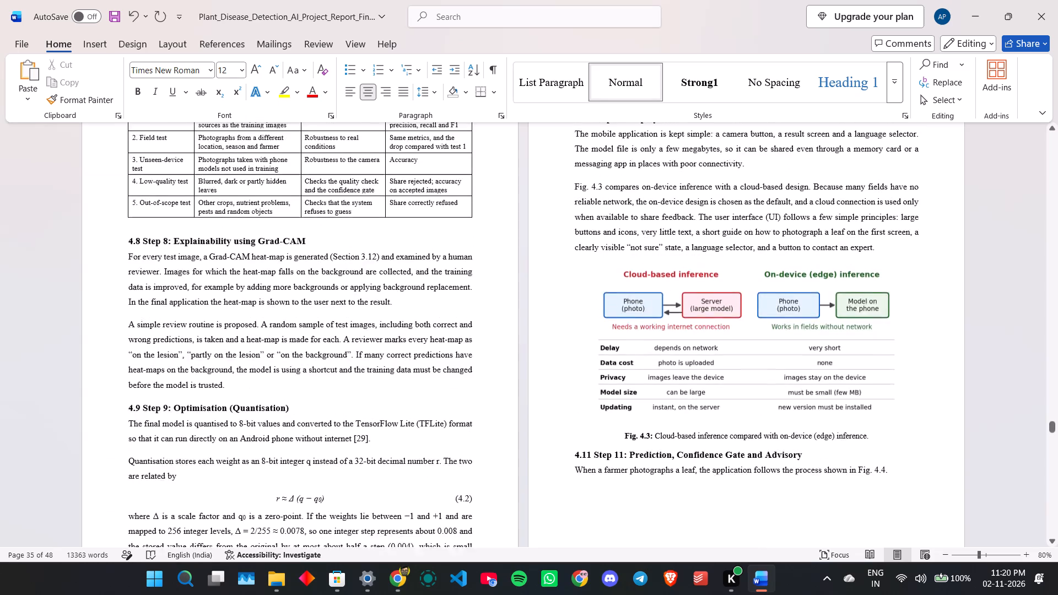
scroll(481, 251, up, 5)
scroll(481, 251, down, 1)
scroll(481, 251, up, 1)
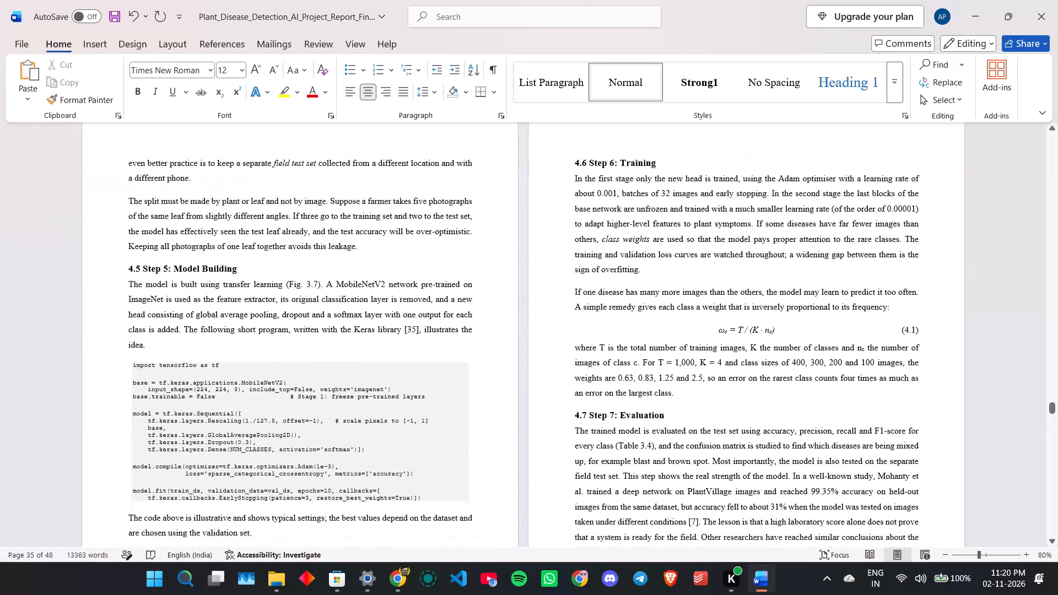
scroll(481, 251, up, 1)
scroll(481, 251, down, 1)
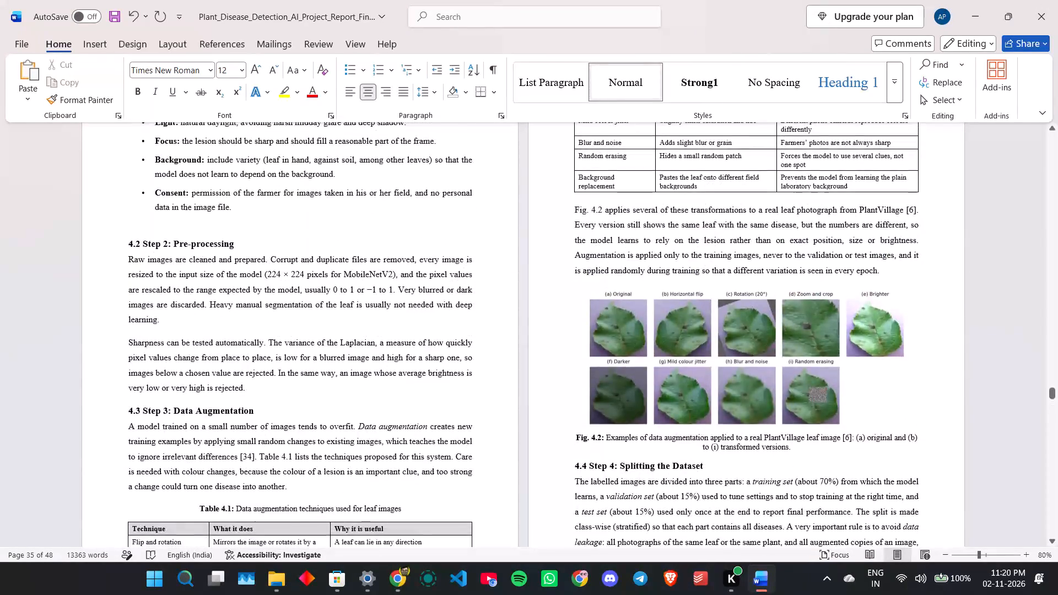
scroll(481, 251, down, 1)
scroll(481, 251, up, 2)
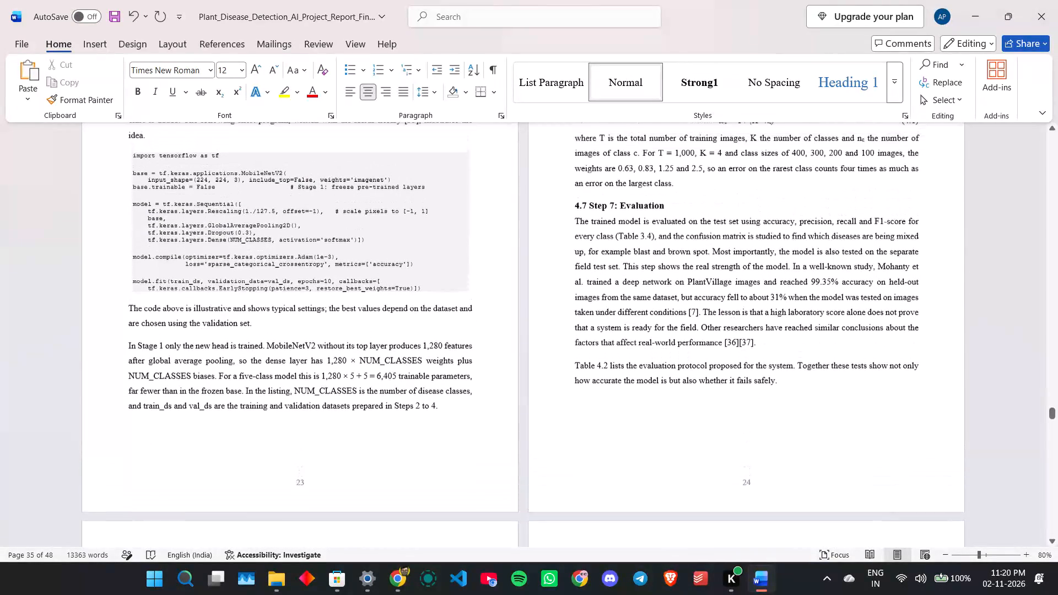
scroll(449, 249, up, 1)
click(489, 330)
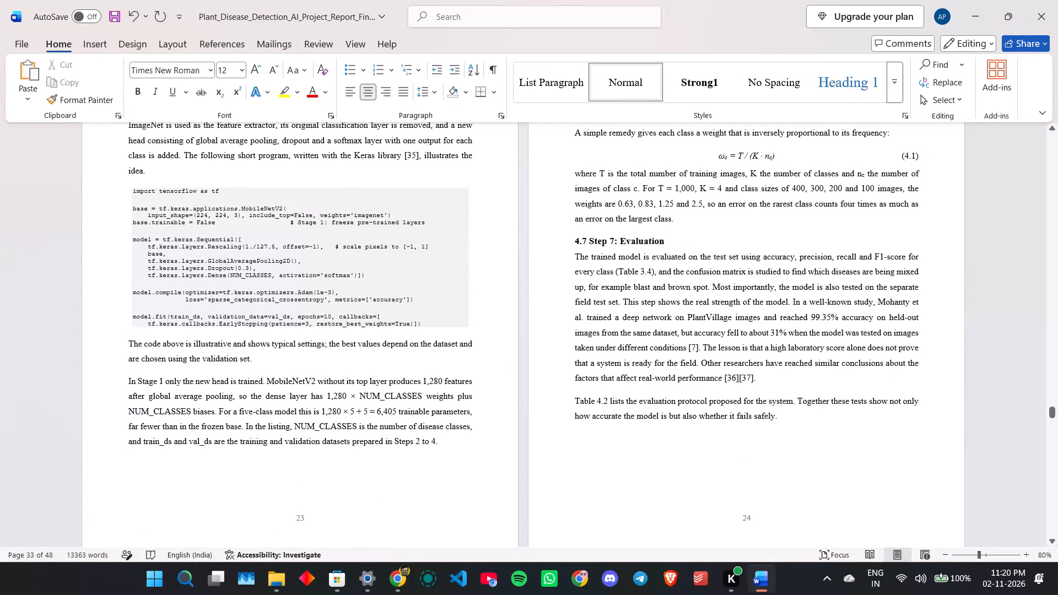
click(269, 361)
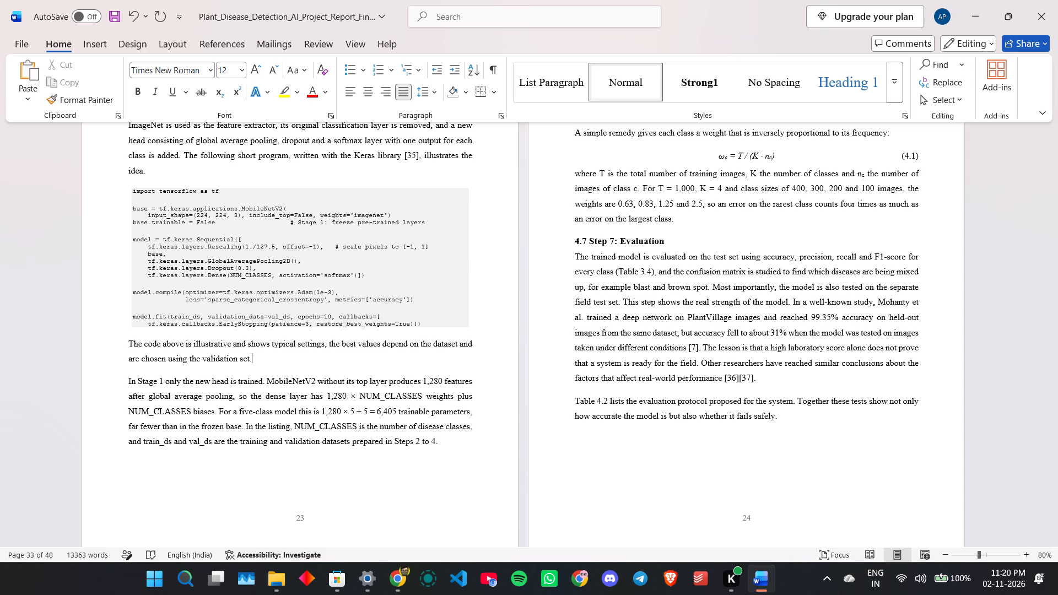
Check the layout of sections 4.5 back to 4.2, including Table 4.1 and Fig. 4.2, and return to the cover page.
scroll(295, 369, up, 3)
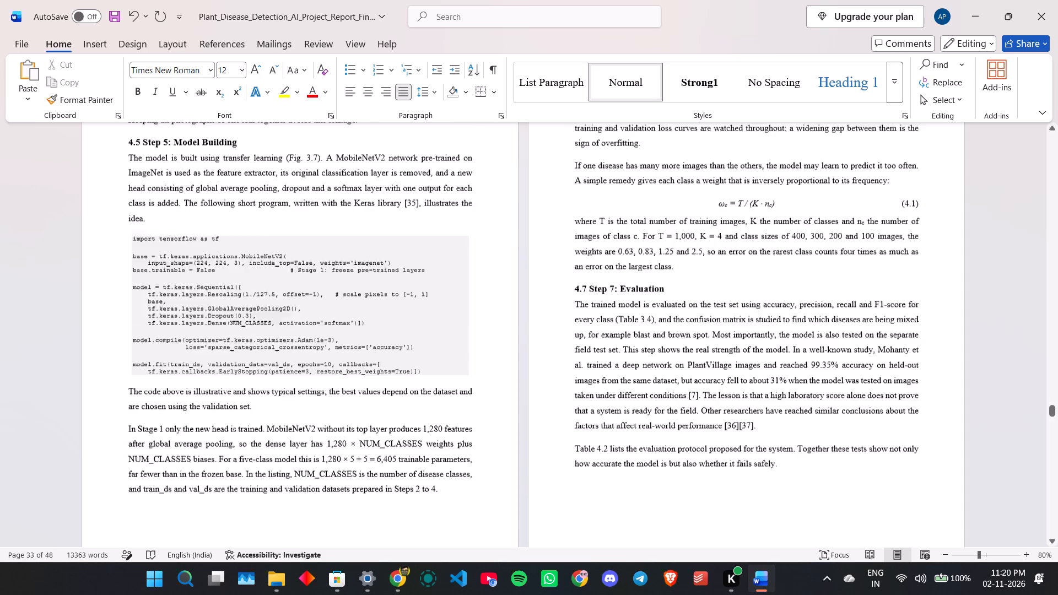
scroll(295, 369, up, 11)
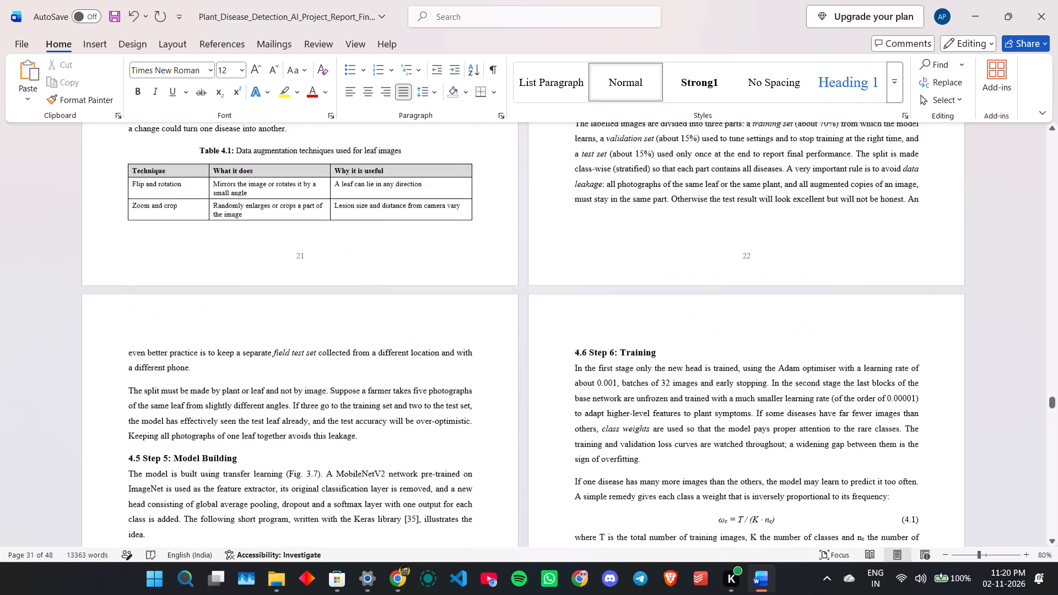
scroll(295, 369, up, 6)
scroll(295, 369, down, 1)
scroll(295, 369, up, 6)
scroll(293, 370, down, 2)
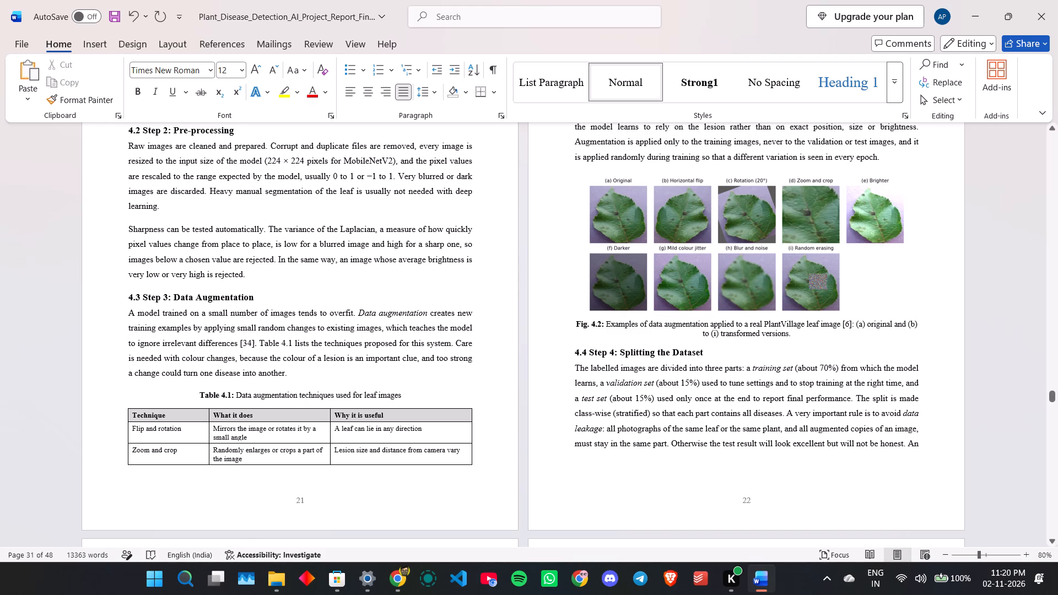
scroll(30, 420, up, 20)
scroll(30, 420, up, 16)
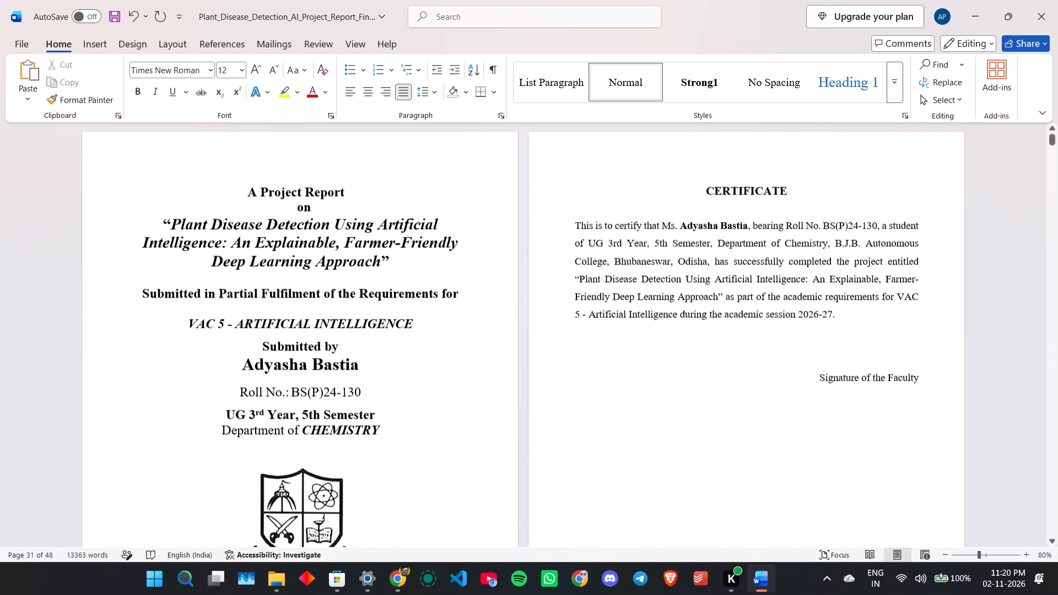
Save the report document.
click(116, 15)
Export the report as a PDF named "Plant_Disease_Detection_AI_Project_Report finall" in the Downloads folder.
click(21, 42)
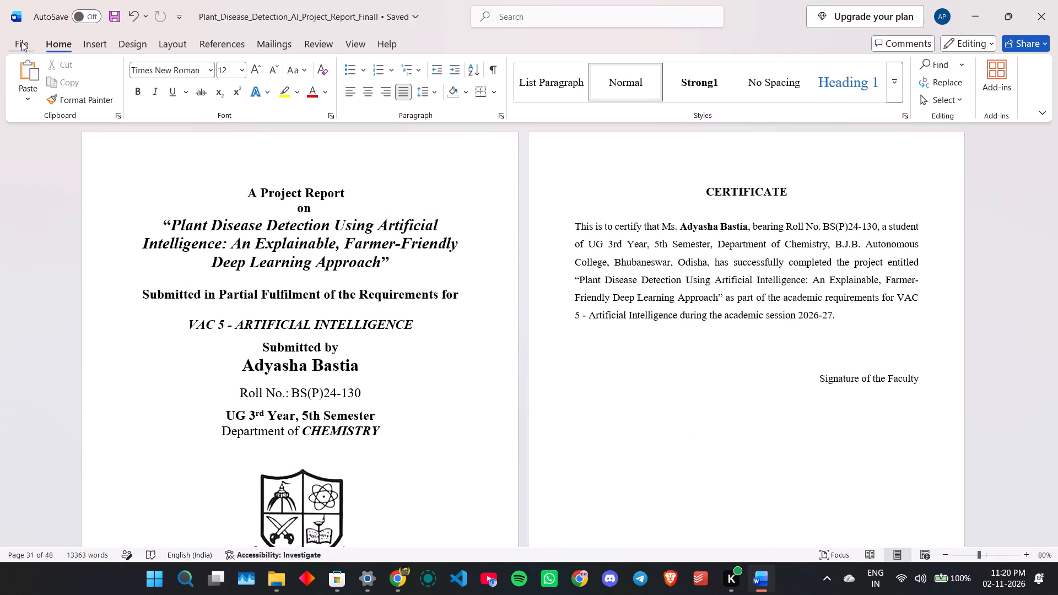
click(34, 310)
click(370, 199)
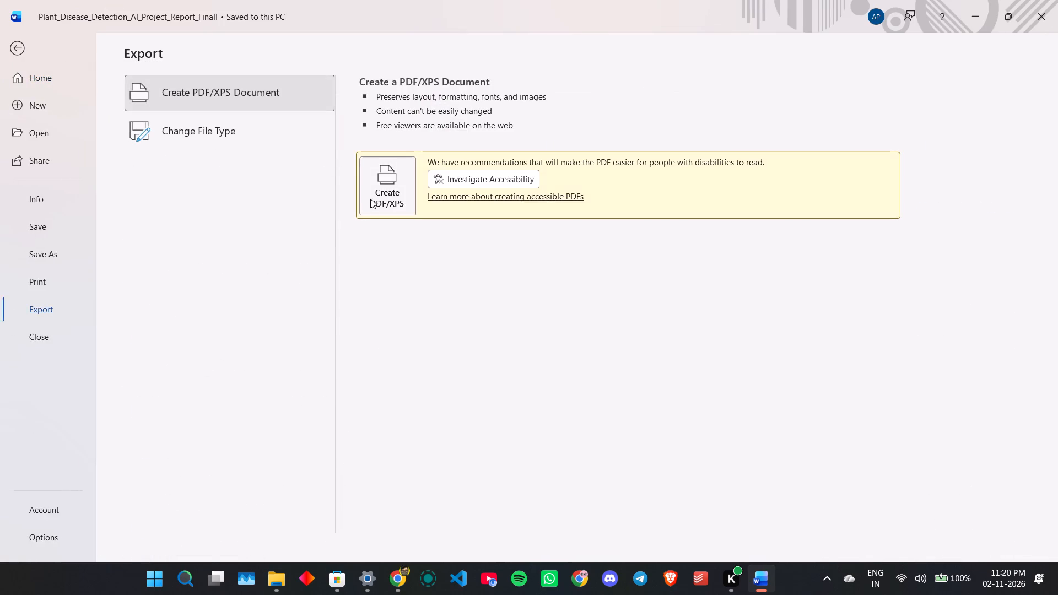
drag(295, 229, 252, 228)
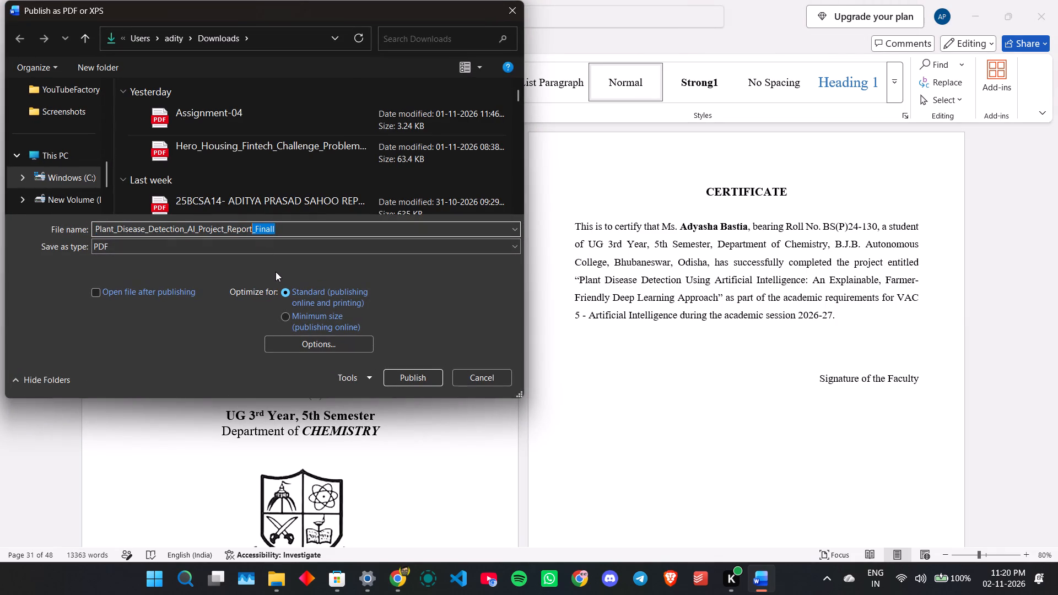
key(BackSpace)
key(space)
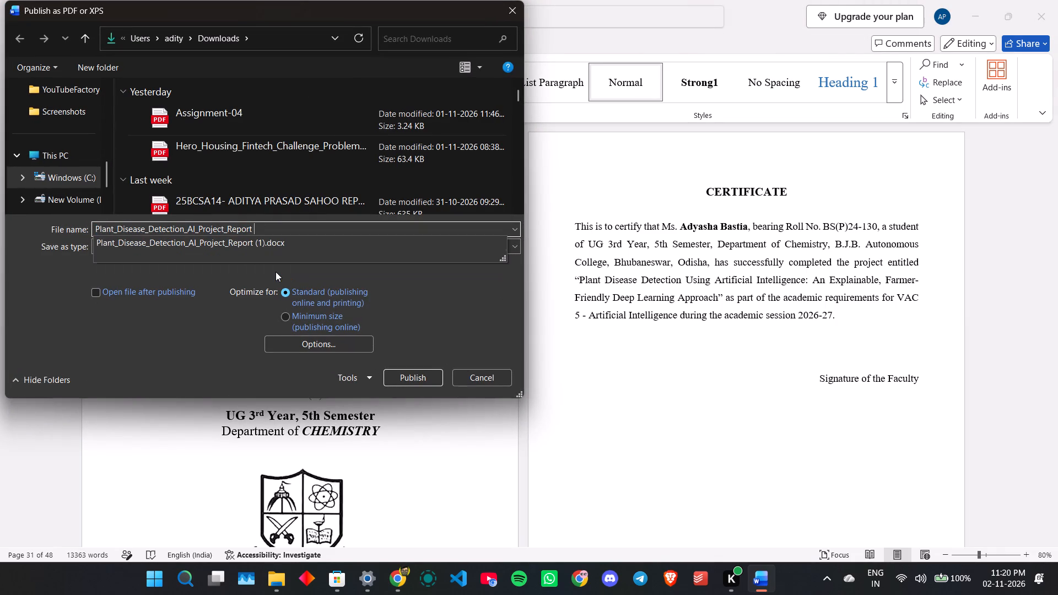
text(finall)
key(Return)
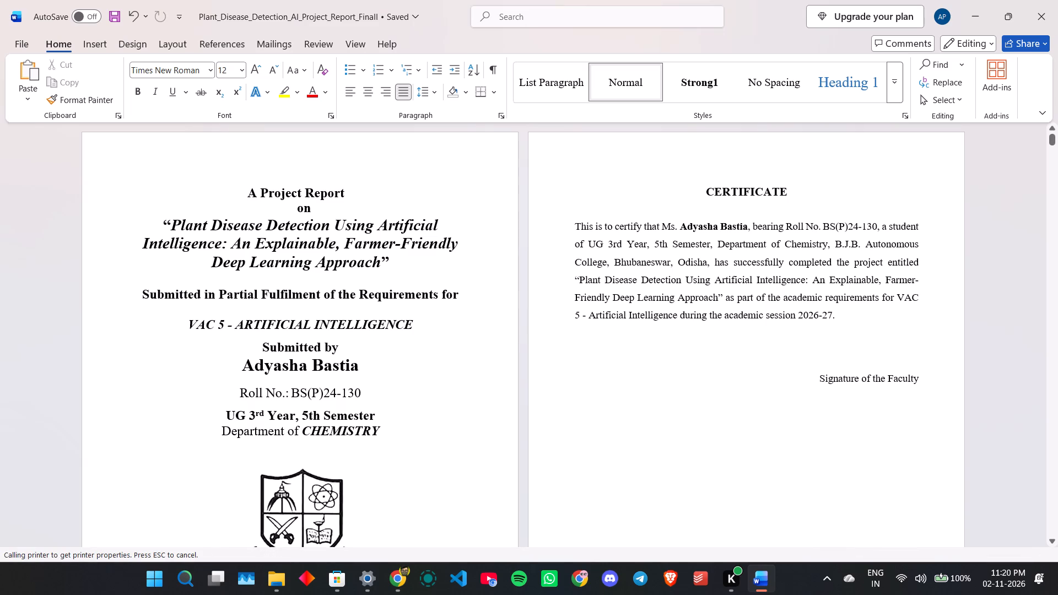
click(270, 576)
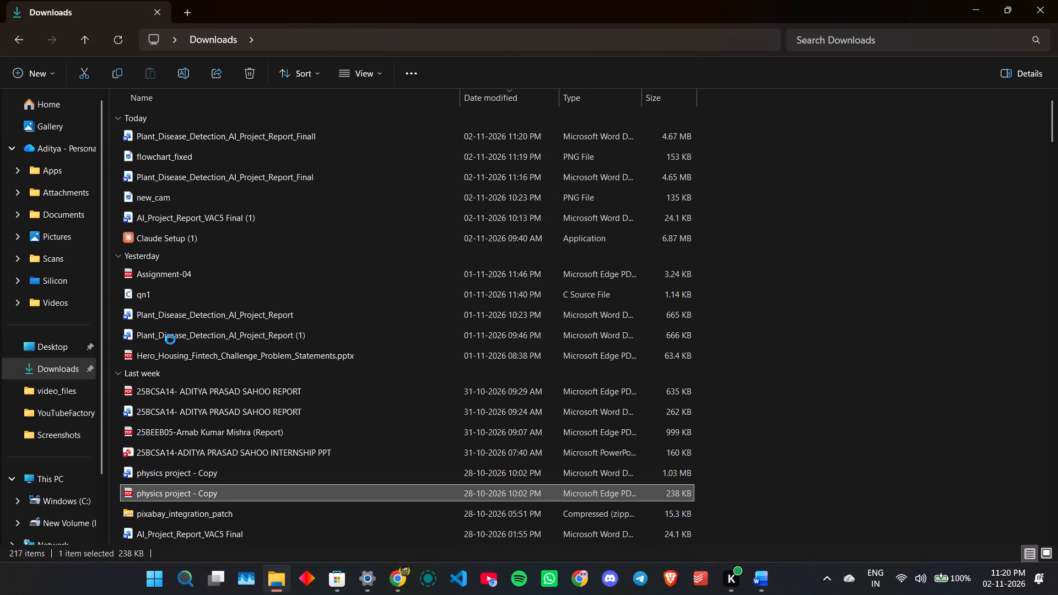
scroll(235, 208, up, 3)
scroll(235, 208, down, 1)
scroll(235, 208, up, 8)
click(761, 578)
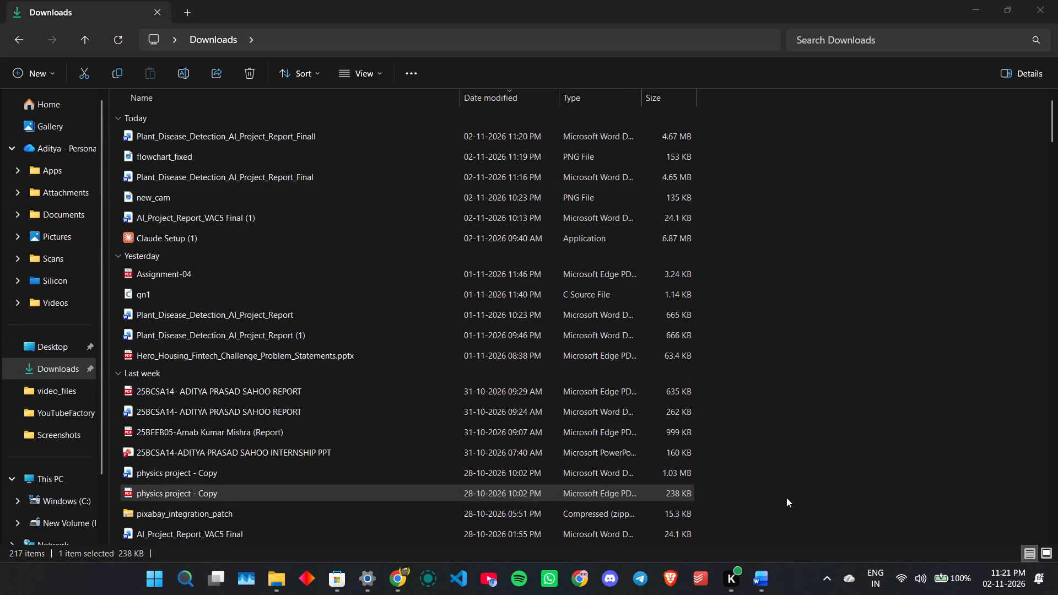
click(764, 539)
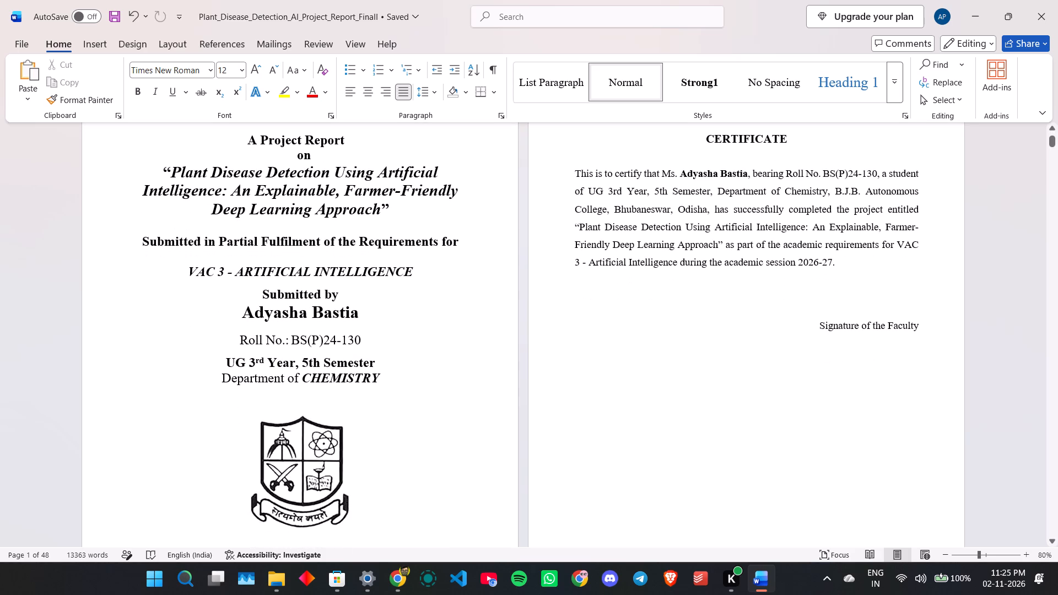
click(298, 239)
click(617, 314)
scroll(680, 327, down, 16)
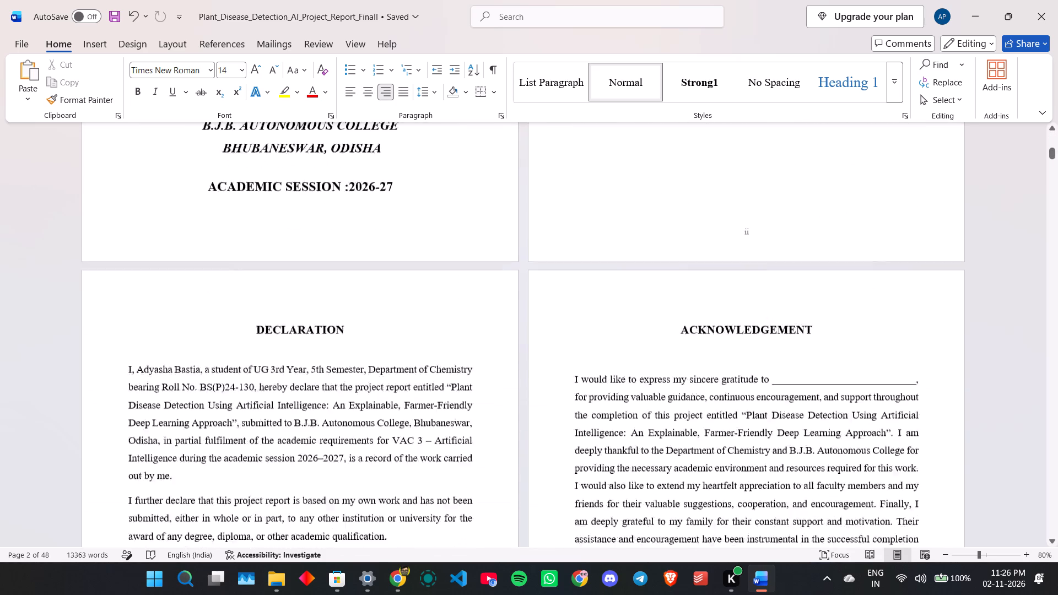
scroll(658, 347, down, 6)
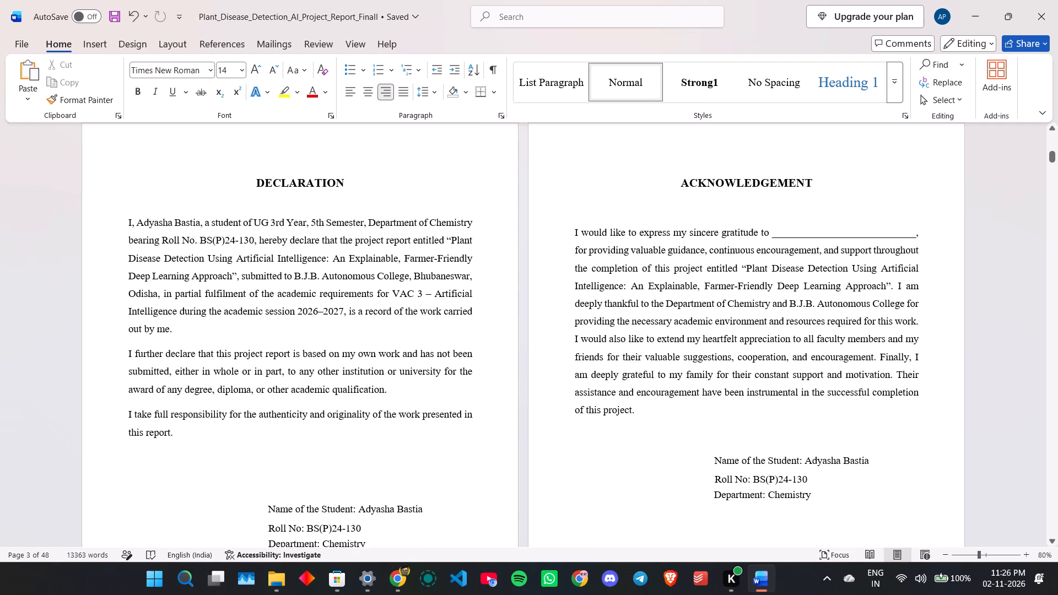
scroll(655, 352, down, 1)
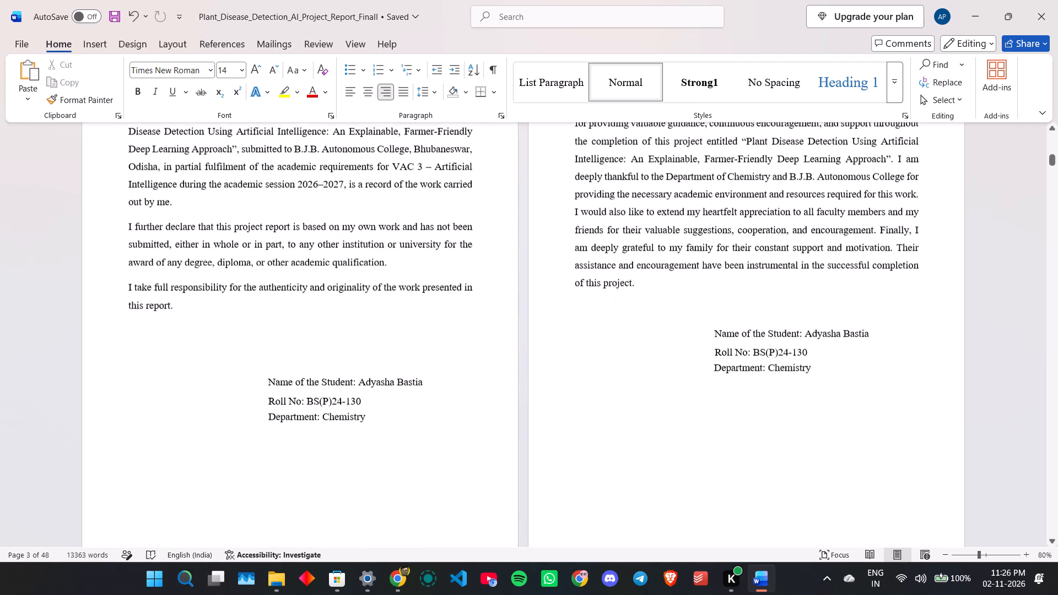
scroll(655, 352, down, 3)
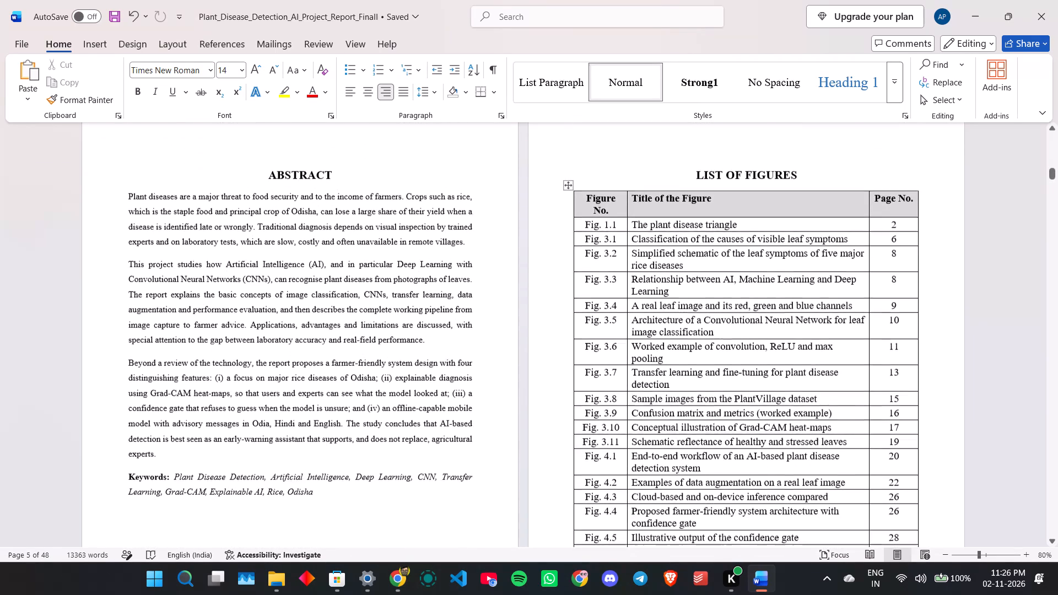
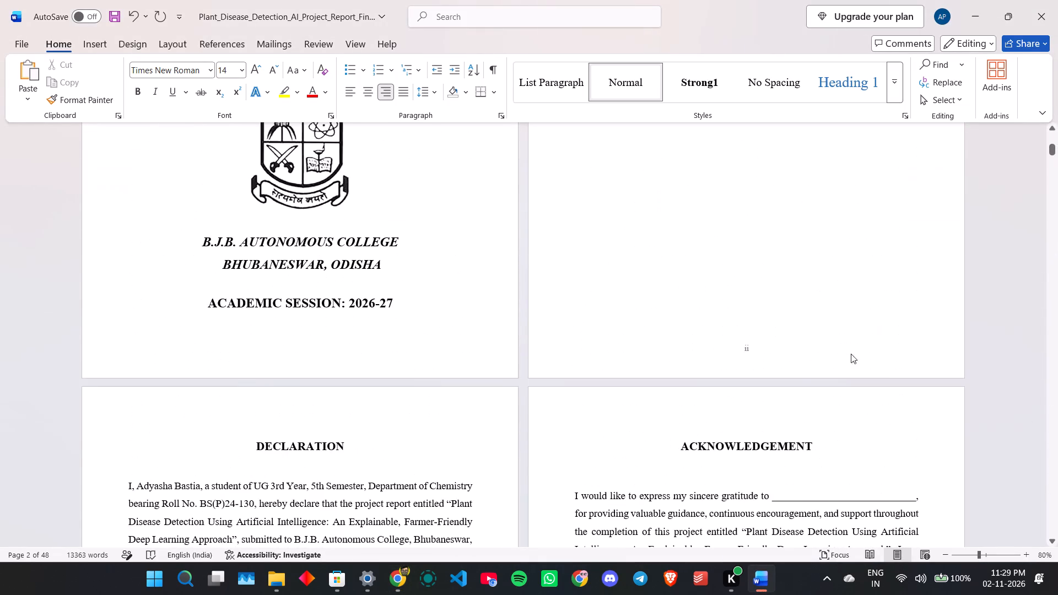
scroll(823, 373, down, 12)
scroll(853, 434, down, 4)
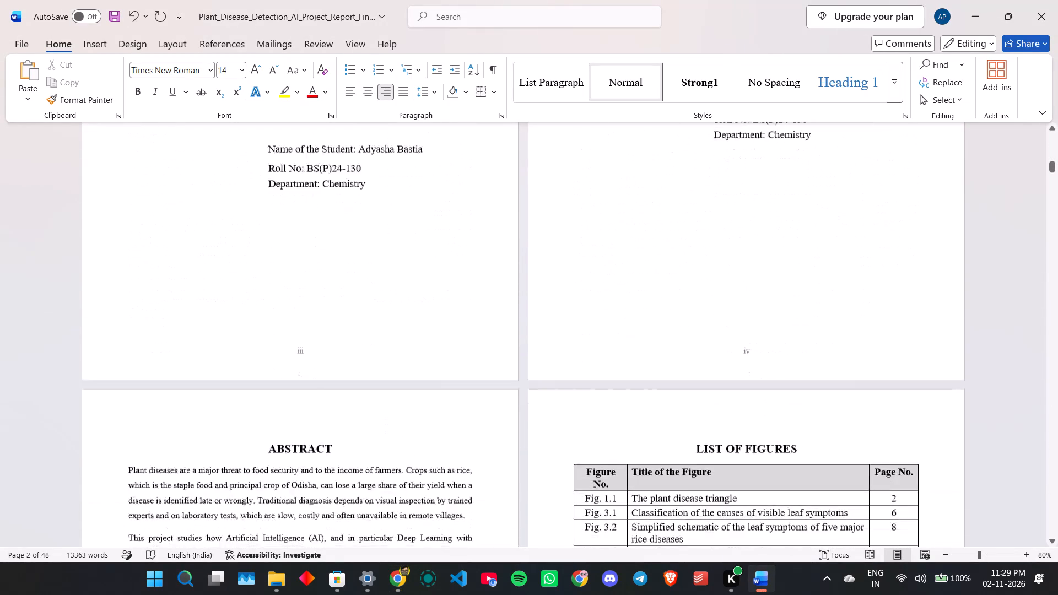
scroll(853, 434, down, 6)
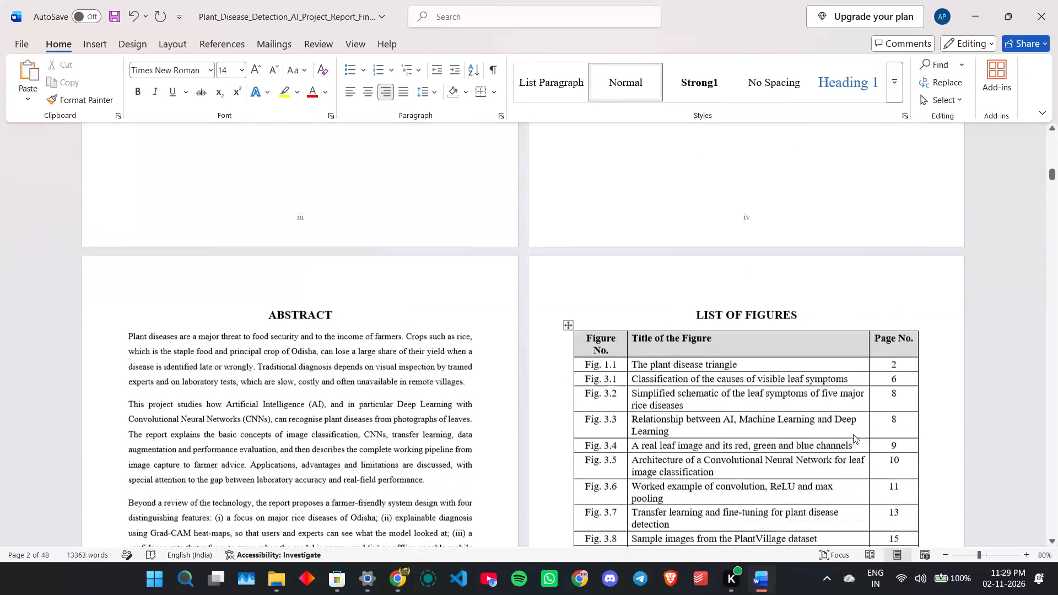
scroll(853, 434, down, 6)
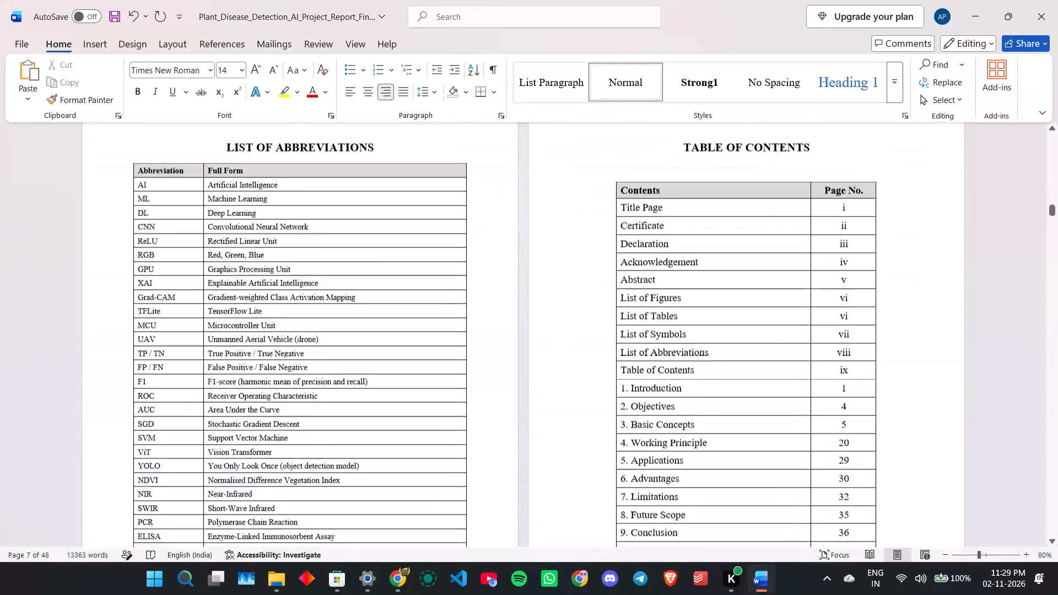
scroll(853, 434, down, 4)
scroll(853, 434, up, 1)
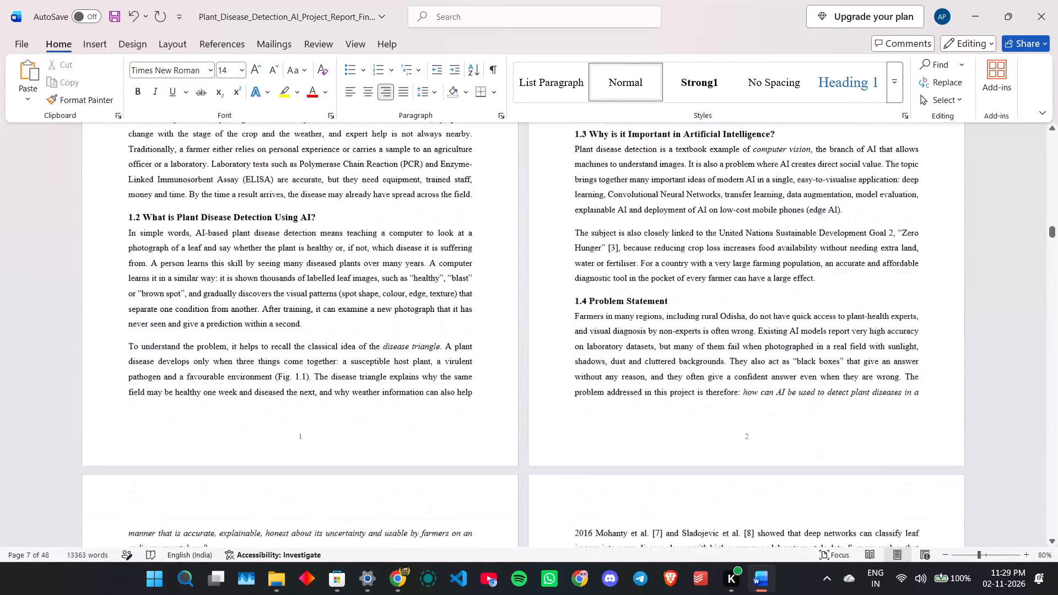
scroll(853, 434, up, 1)
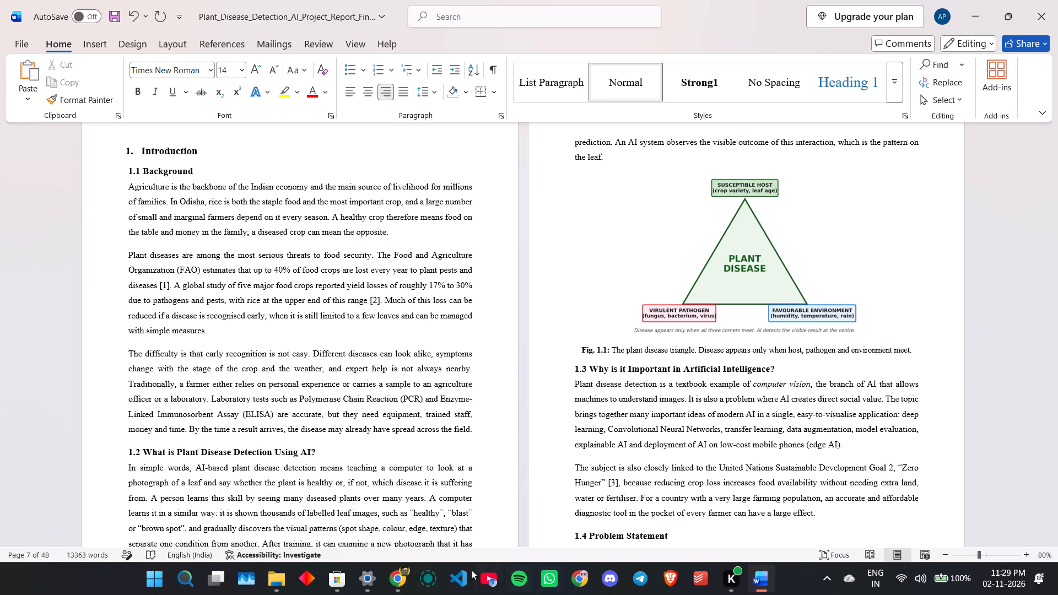
Compare Claude's fix list in Chrome with Fig. 1.1 in the Word report, rereading the figure items.
click(412, 571)
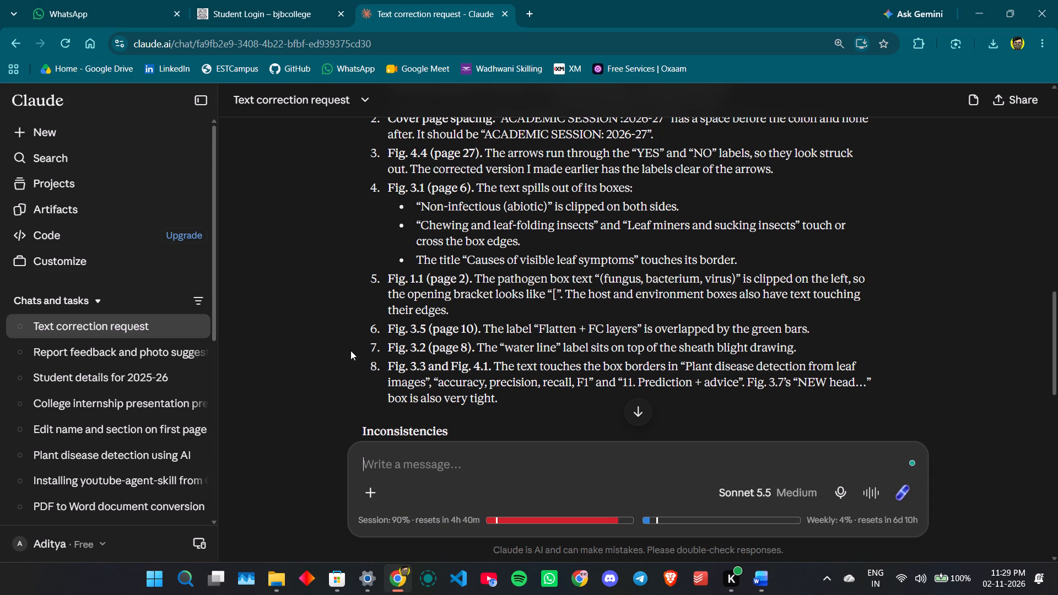
scroll(348, 347, up, 1)
scroll(348, 347, down, 1)
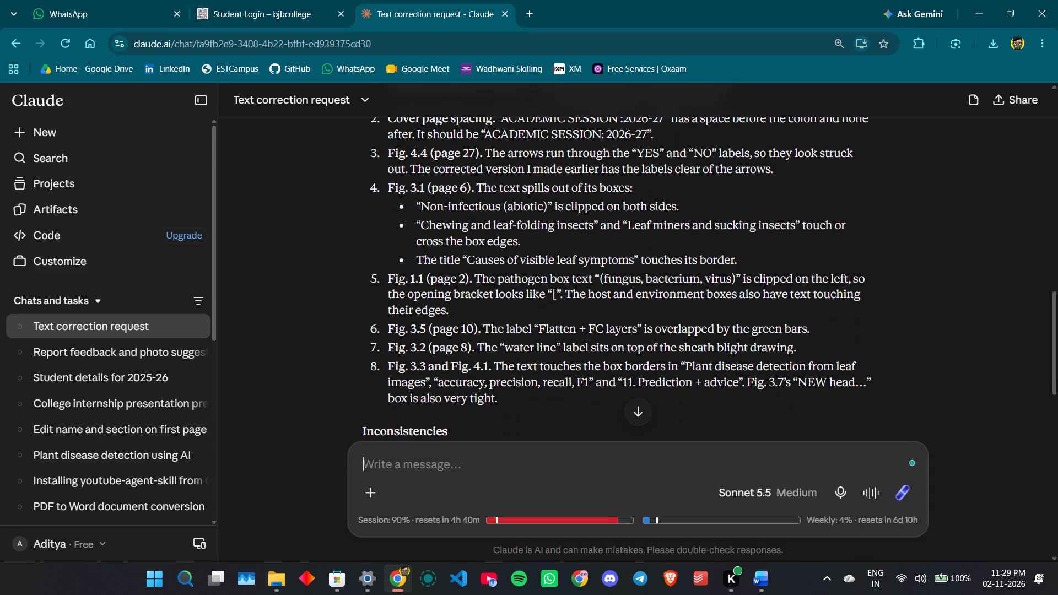
click(760, 574)
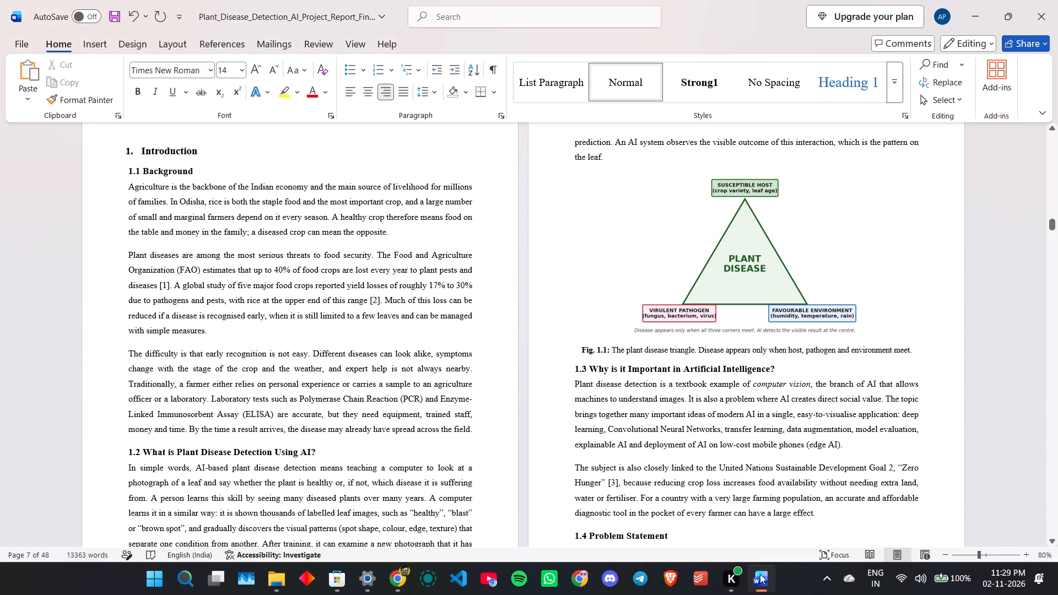
click(760, 574)
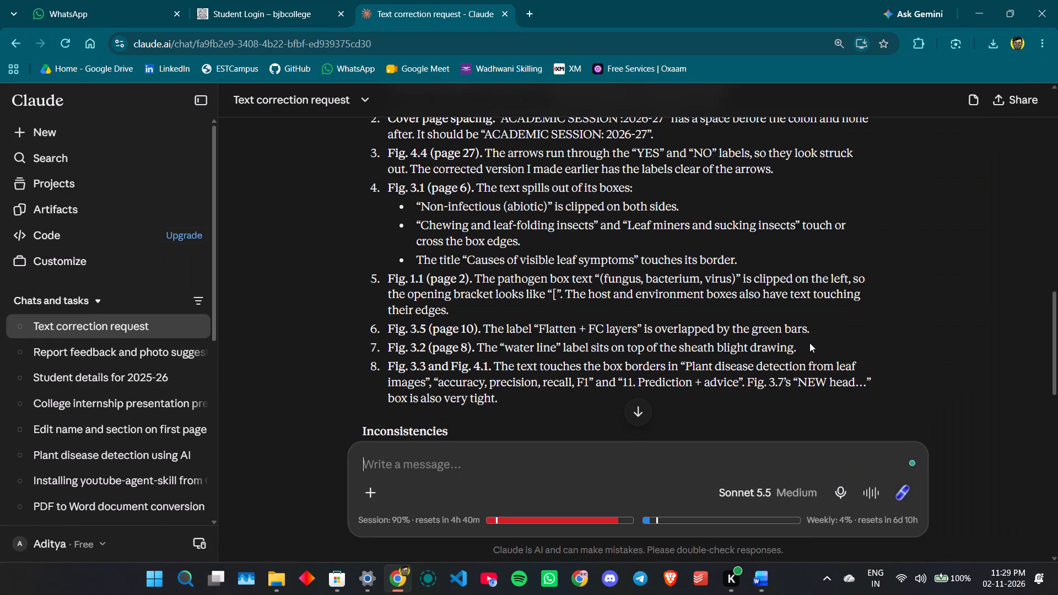
click(758, 577)
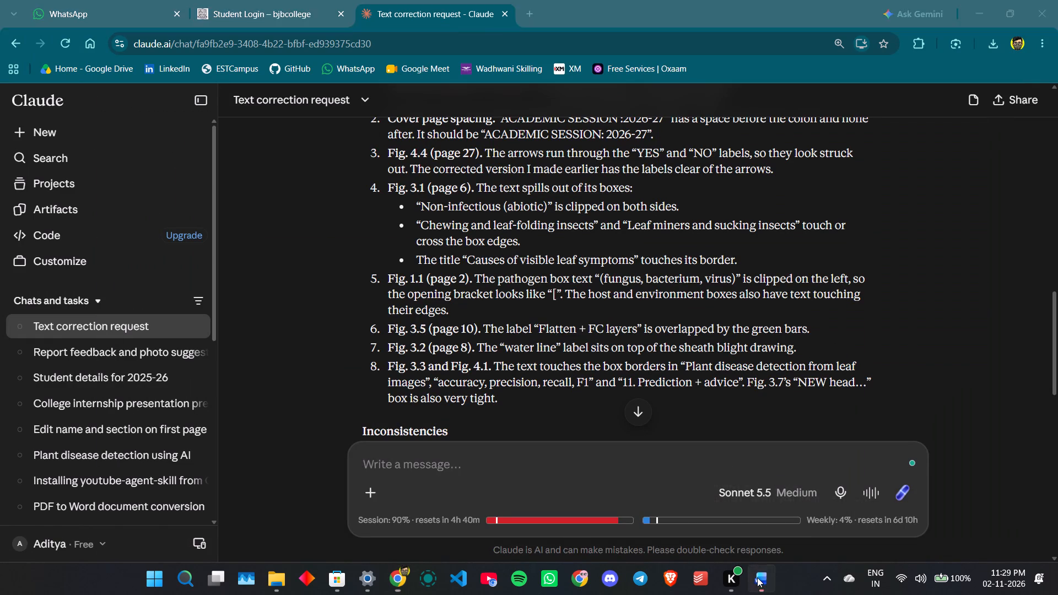
click(753, 576)
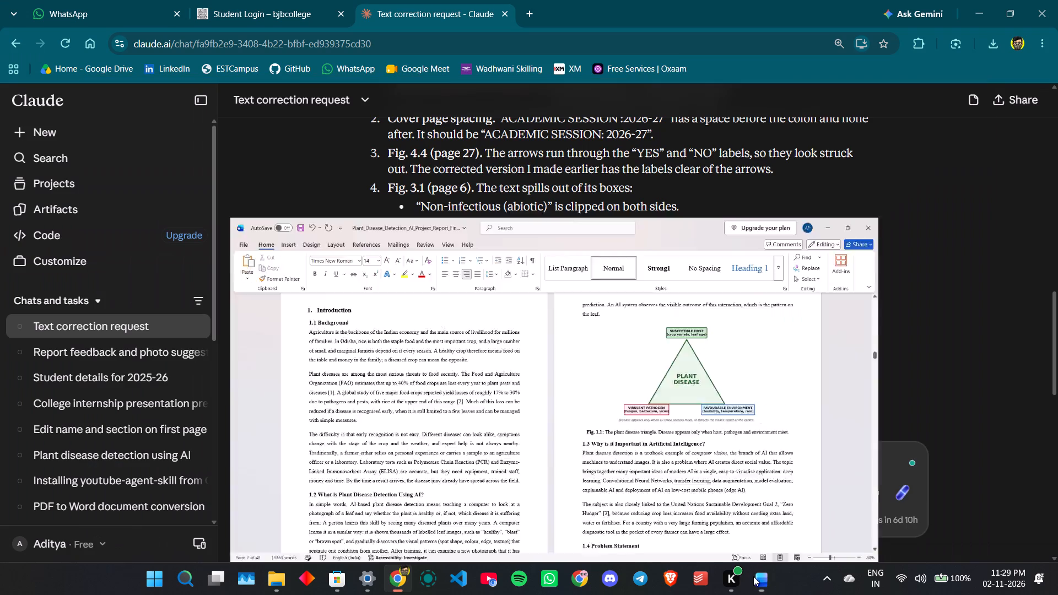
scroll(293, 324, down, 1)
scroll(294, 323, up, 1)
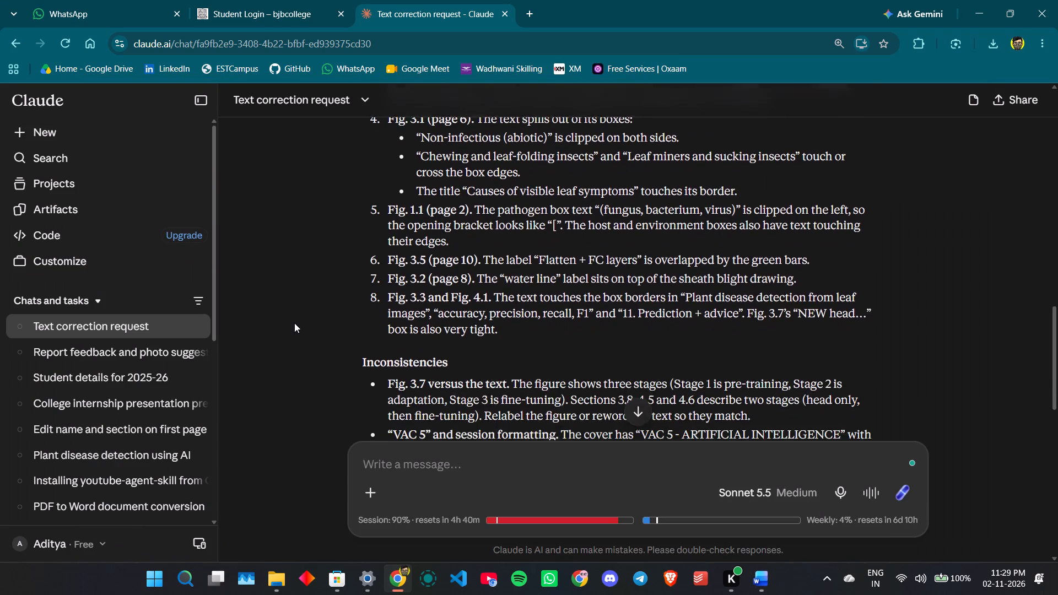
scroll(311, 307, up, 1)
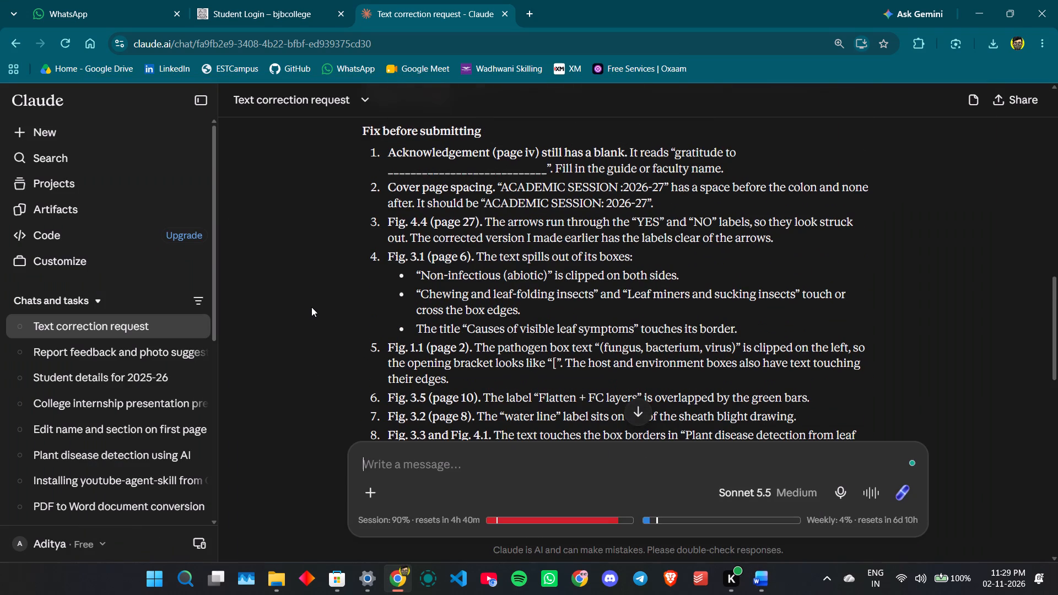
scroll(311, 306, down, 1)
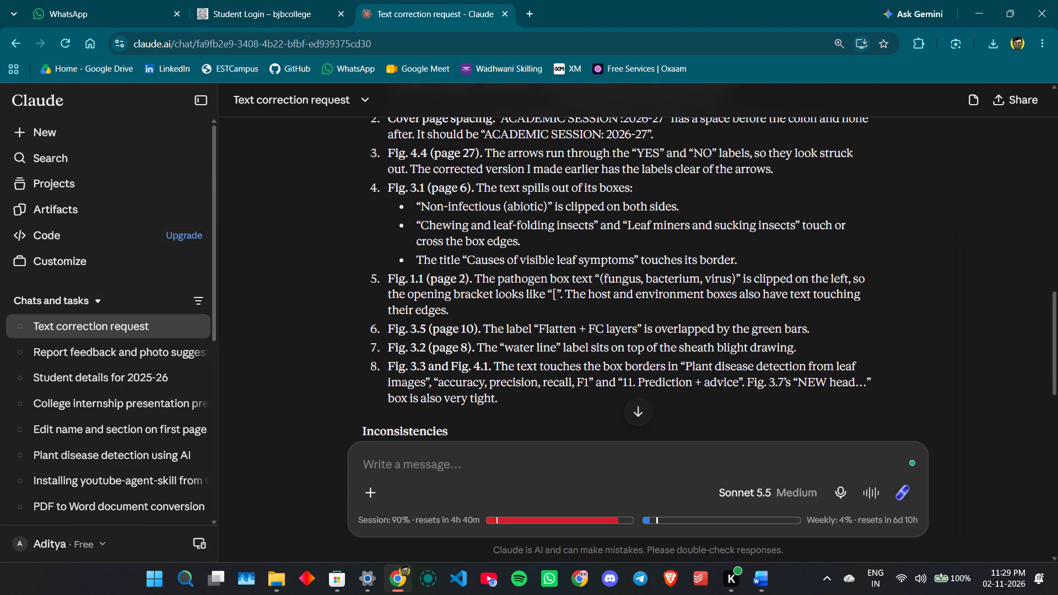
Return to the Word report and examine Fig. 3.1, Fig. 3.2 and Fig. 3.3 for the flagged label and box problems.
click(769, 583)
scroll(670, 387, down, 16)
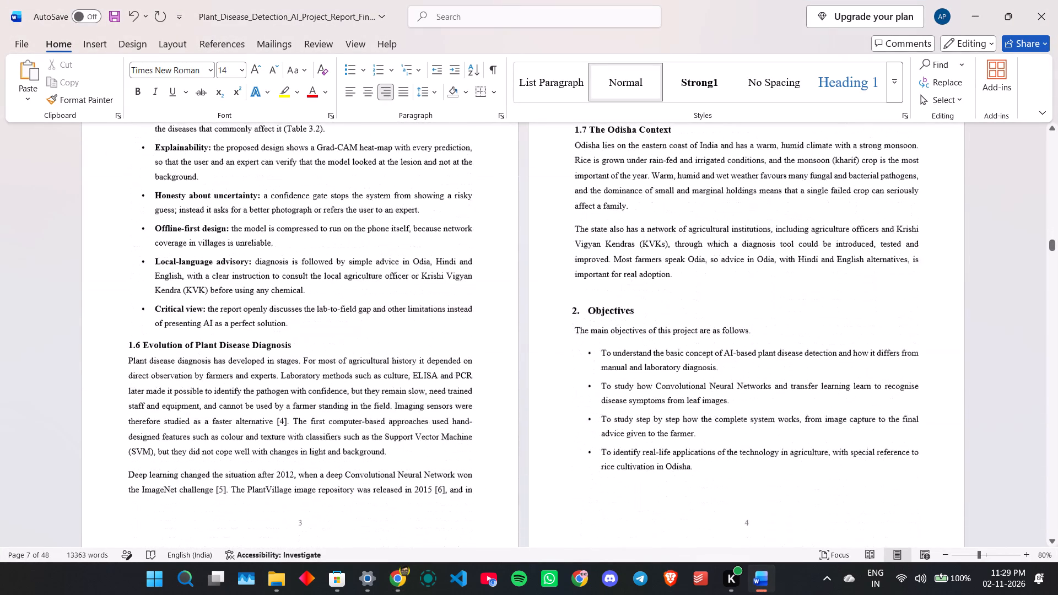
scroll(642, 375, down, 3)
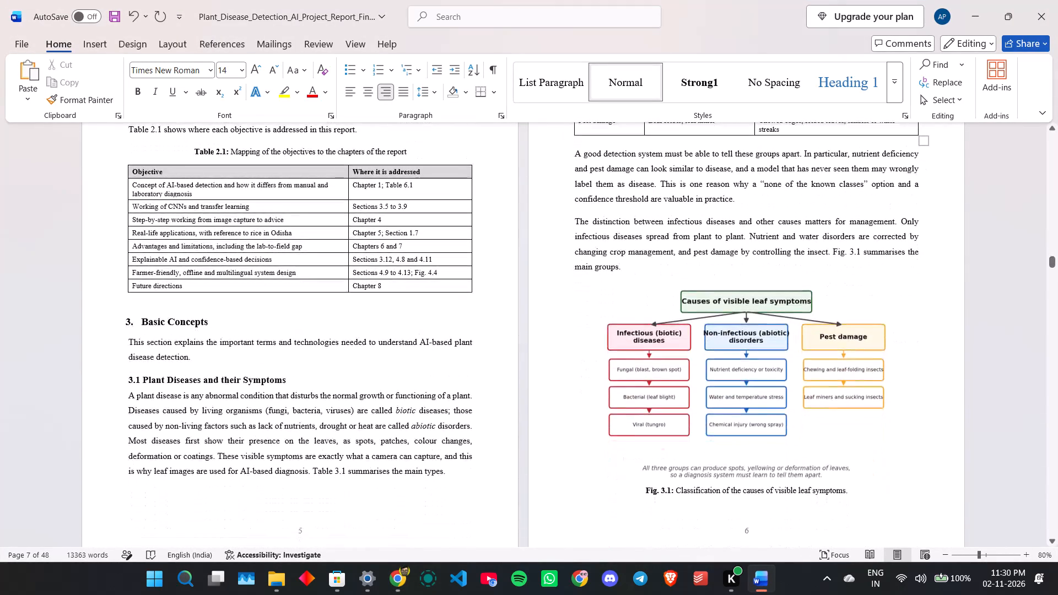
scroll(642, 375, down, 4)
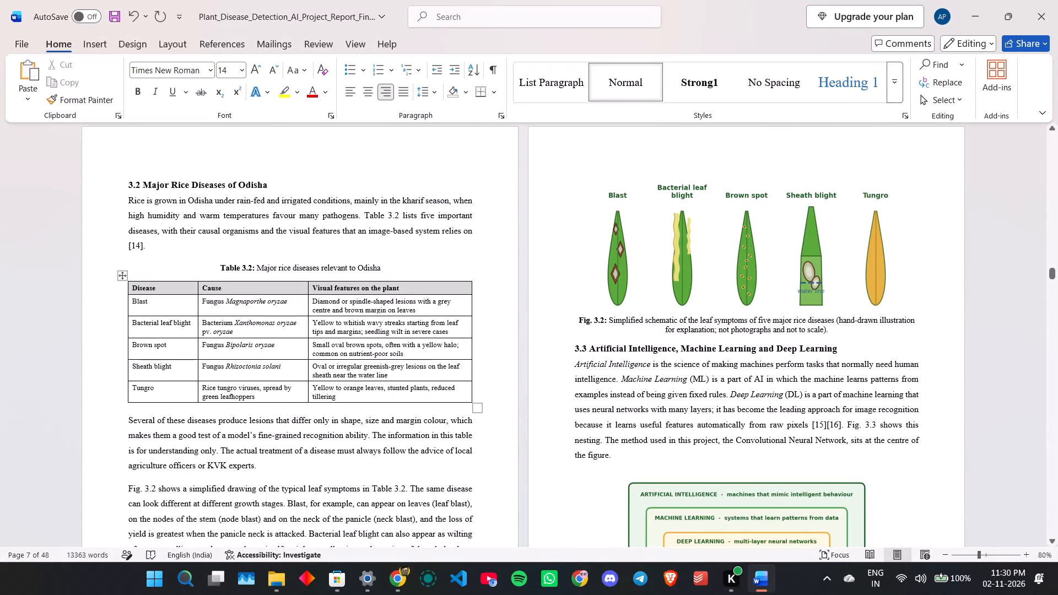
scroll(498, 435, down, 3)
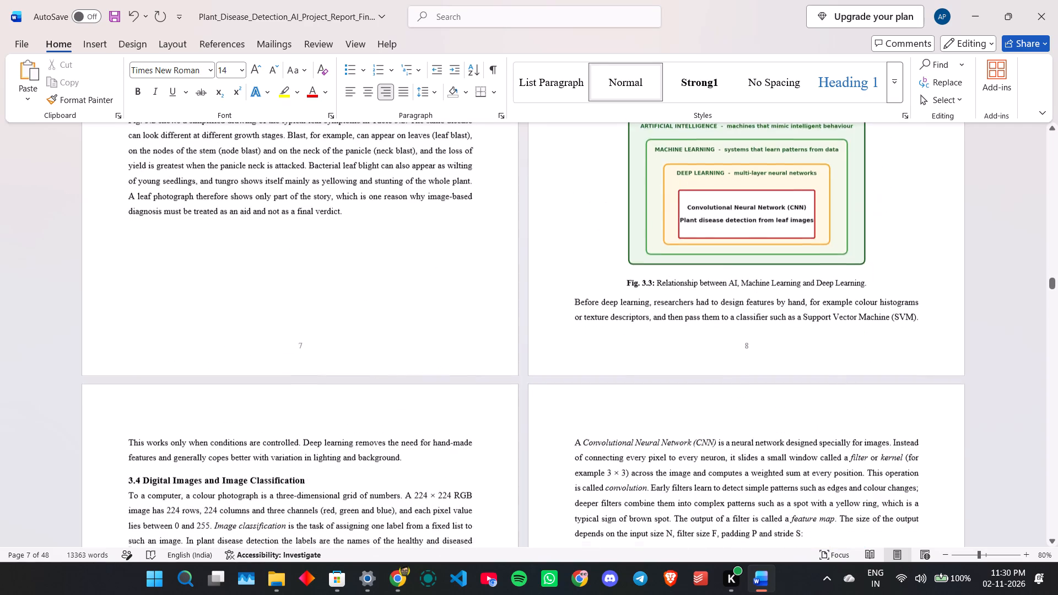
scroll(498, 435, up, 3)
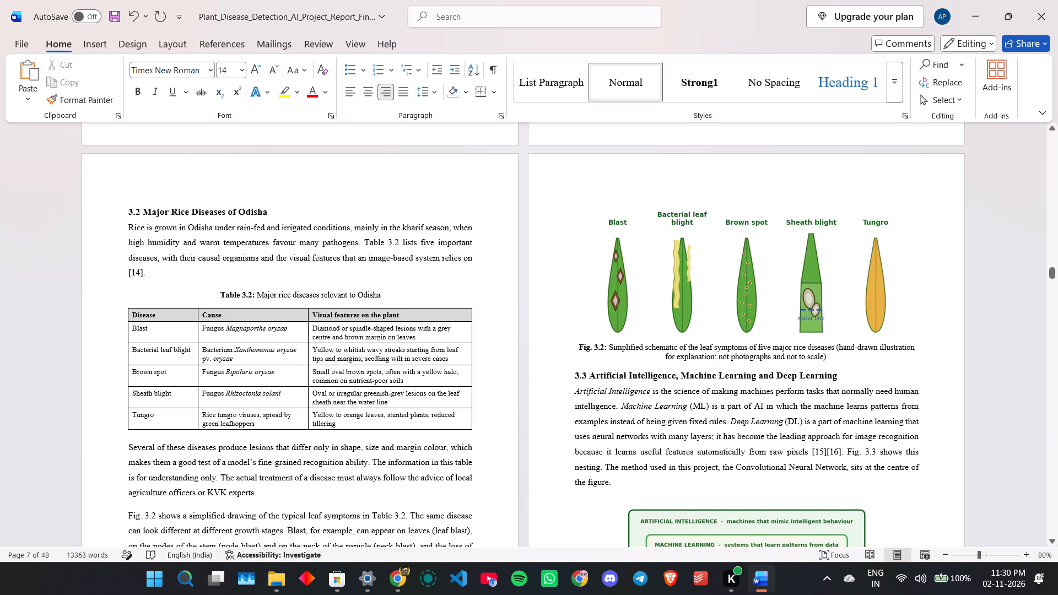
click(817, 319)
click(934, 306)
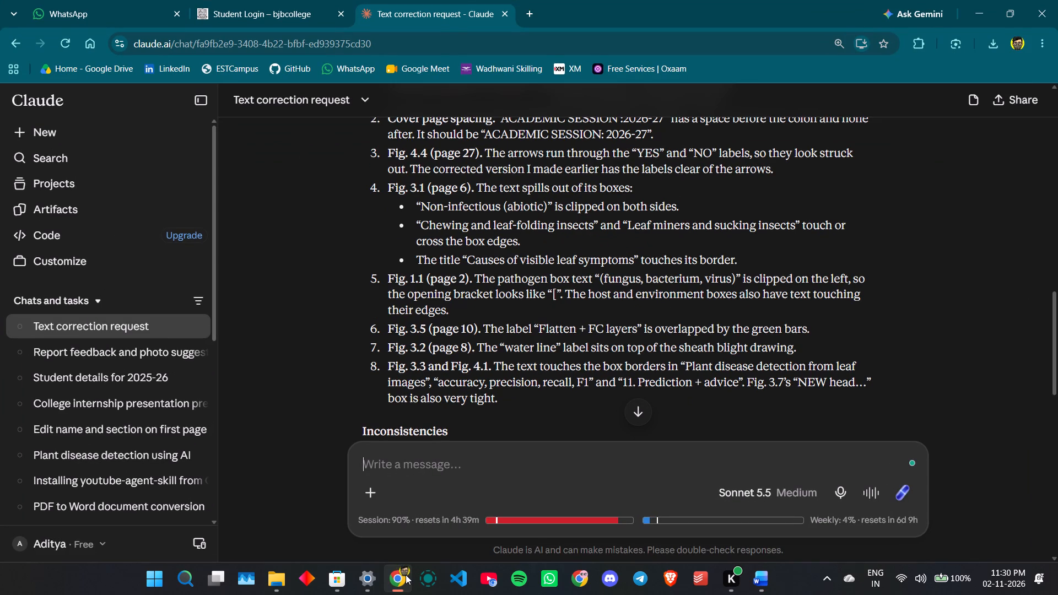
click(406, 575)
Look through the remaining report pages in Word, checking the figures from Fig. 3.4 to Fig. 4.4 and on to the references.
scroll(658, 481, down, 6)
scroll(706, 425, down, 3)
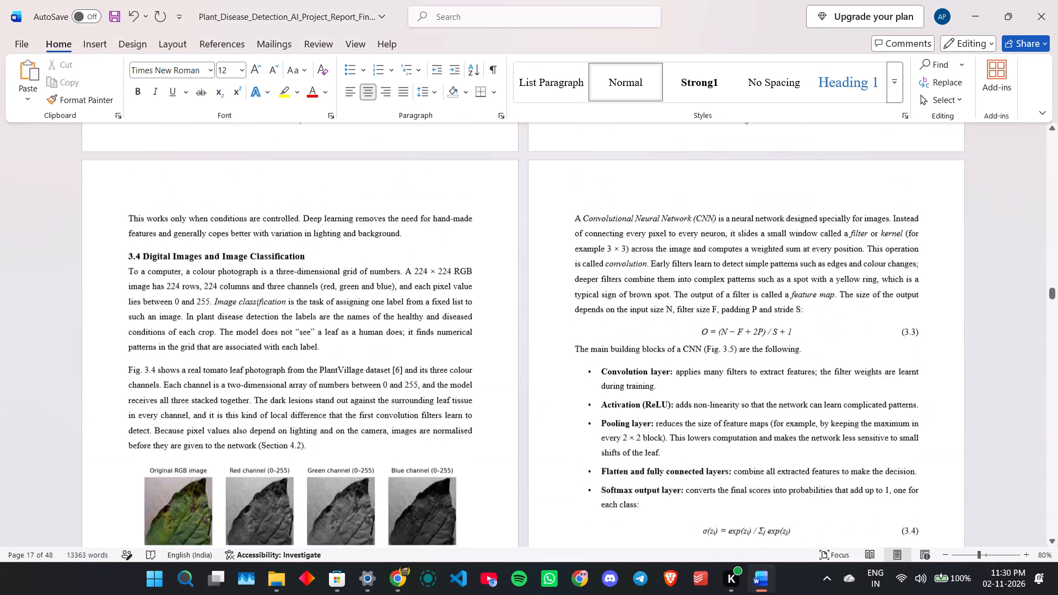
scroll(706, 425, down, 7)
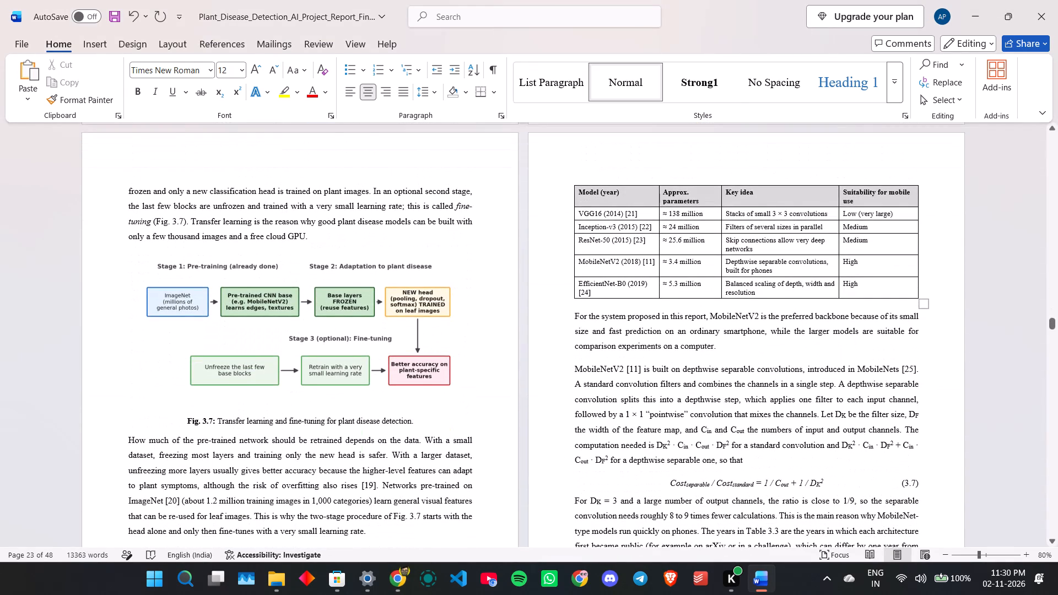
scroll(706, 425, down, 6)
scroll(706, 425, up, 4)
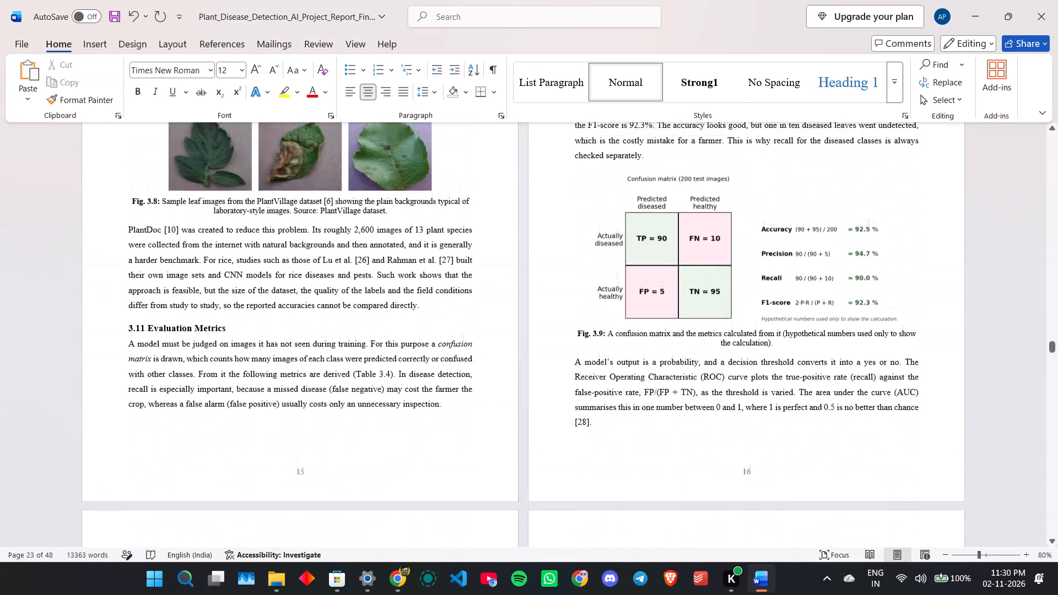
scroll(706, 425, down, 4)
scroll(706, 425, up, 1)
scroll(706, 425, down, 1)
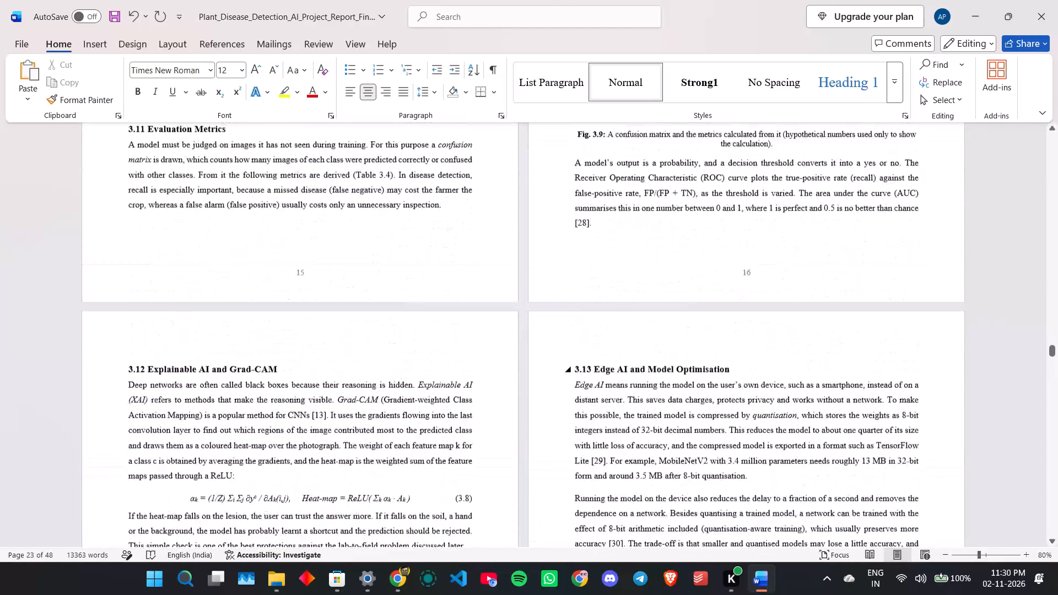
scroll(706, 425, down, 5)
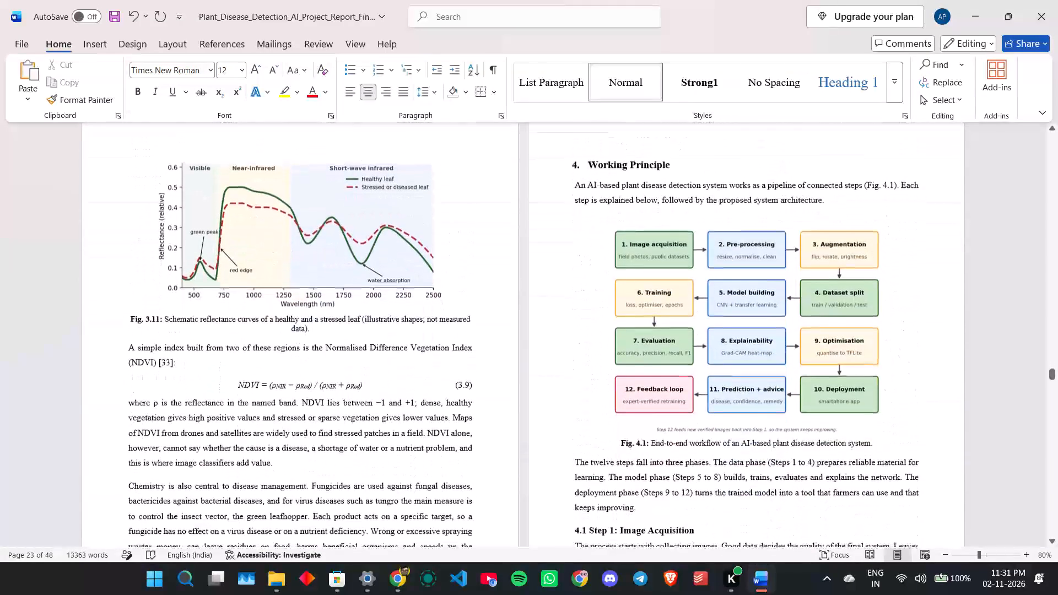
scroll(706, 425, down, 10)
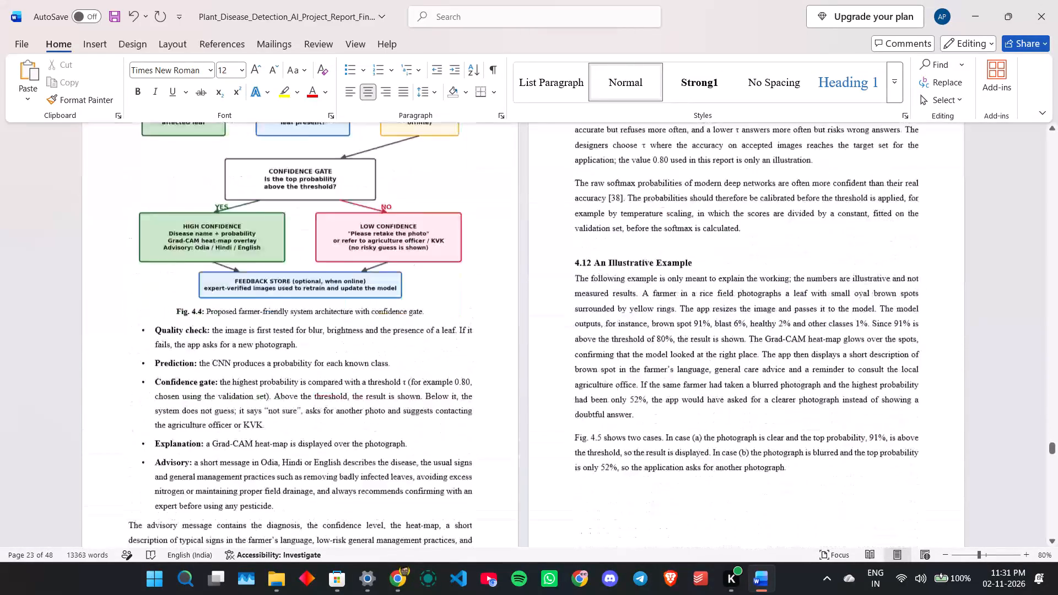
scroll(706, 425, down, 10)
Save the plant disease report.
click(115, 14)
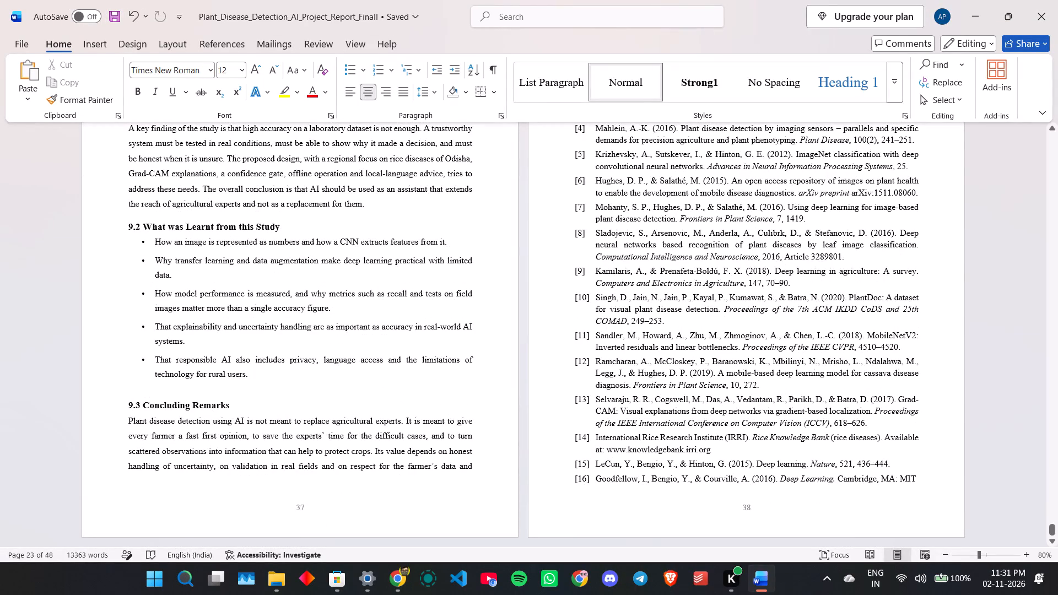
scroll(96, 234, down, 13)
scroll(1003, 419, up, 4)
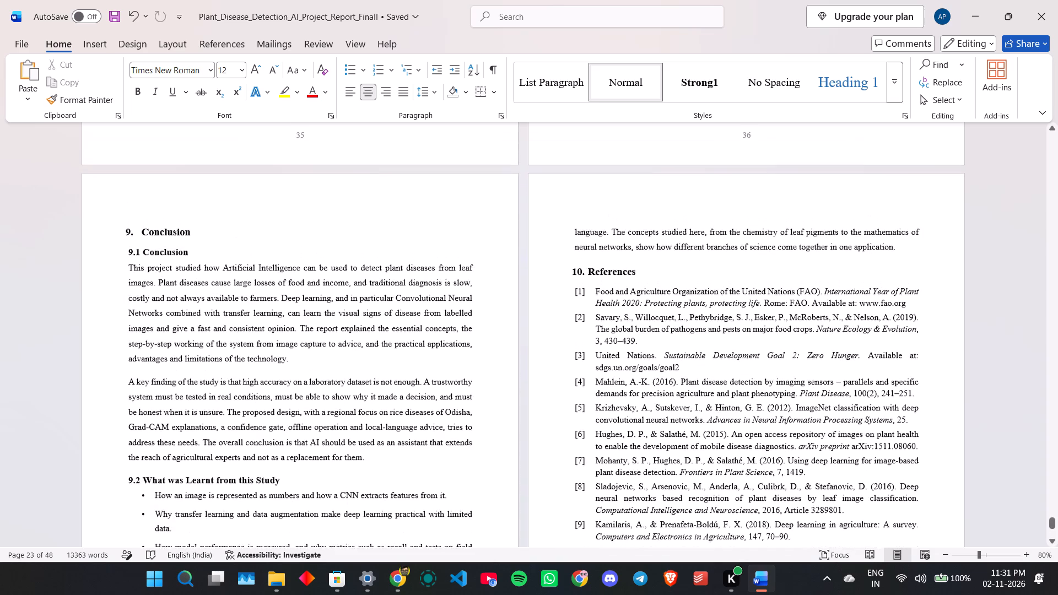
Review the report backwards from the Conclusion through Future Scope and Limitations, checking Table 8.1, Fig. 7.1 and Table 7.1.
scroll(1003, 419, up, 4)
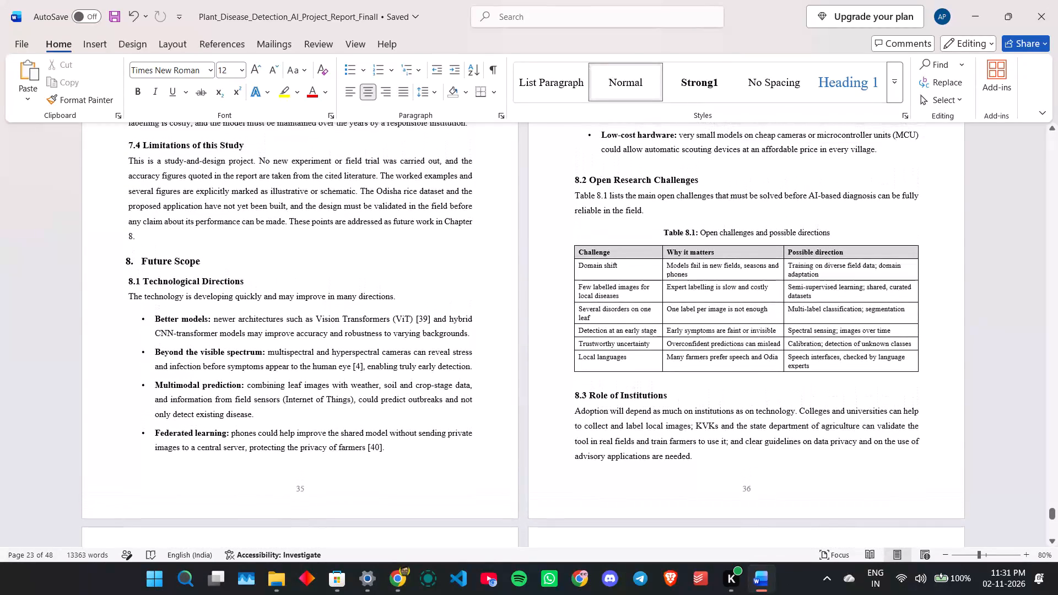
scroll(1003, 419, up, 1)
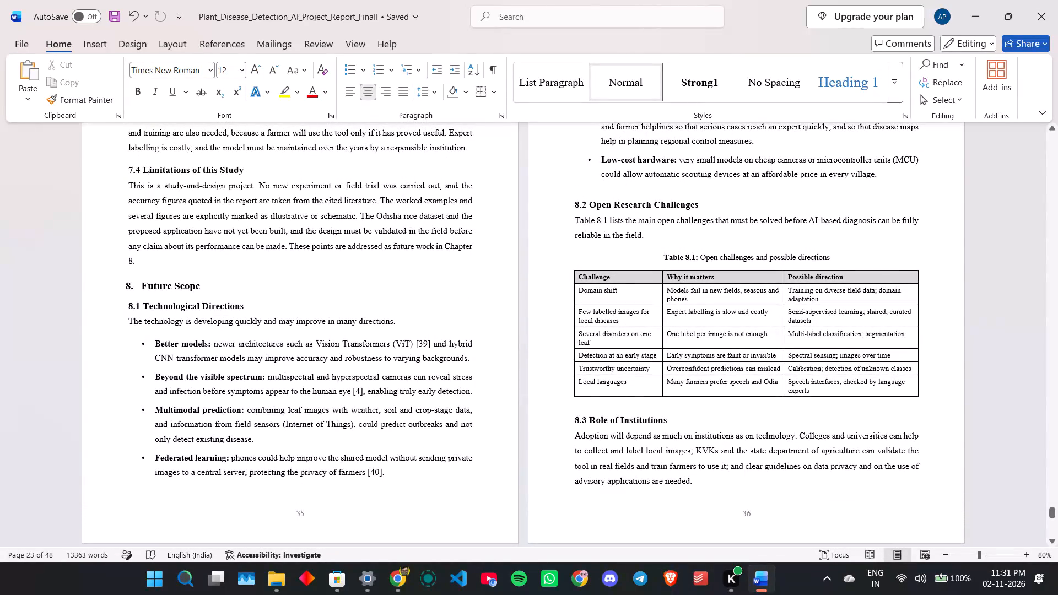
scroll(1002, 369, up, 2)
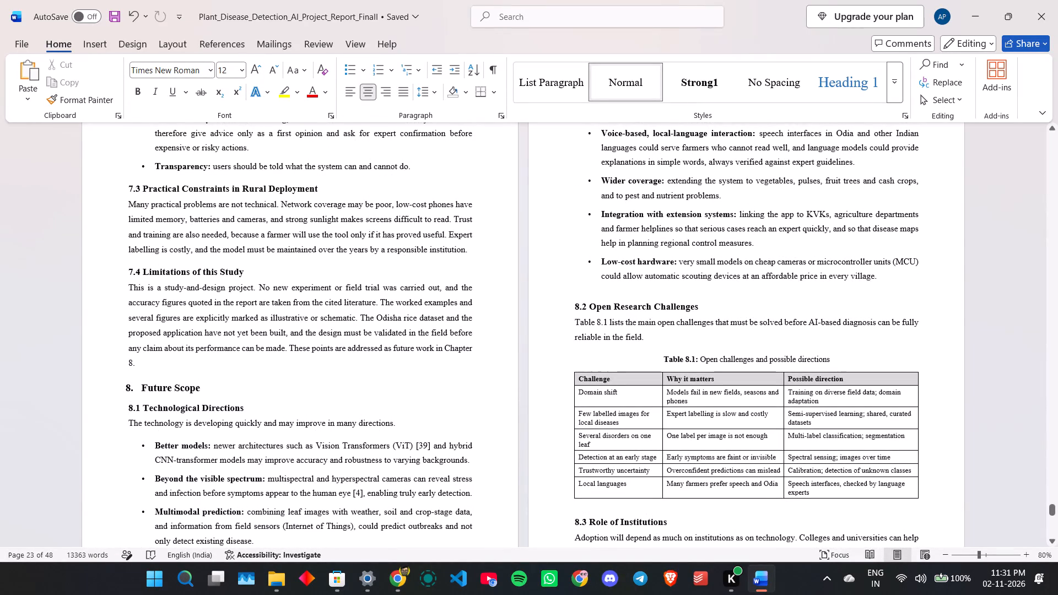
scroll(1002, 369, up, 2)
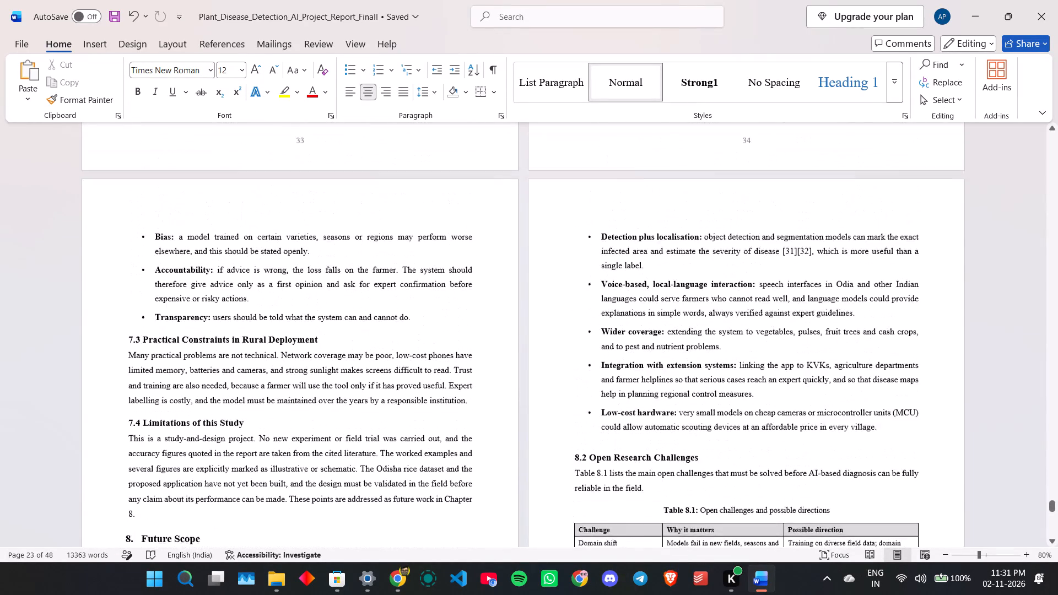
scroll(1002, 369, up, 4)
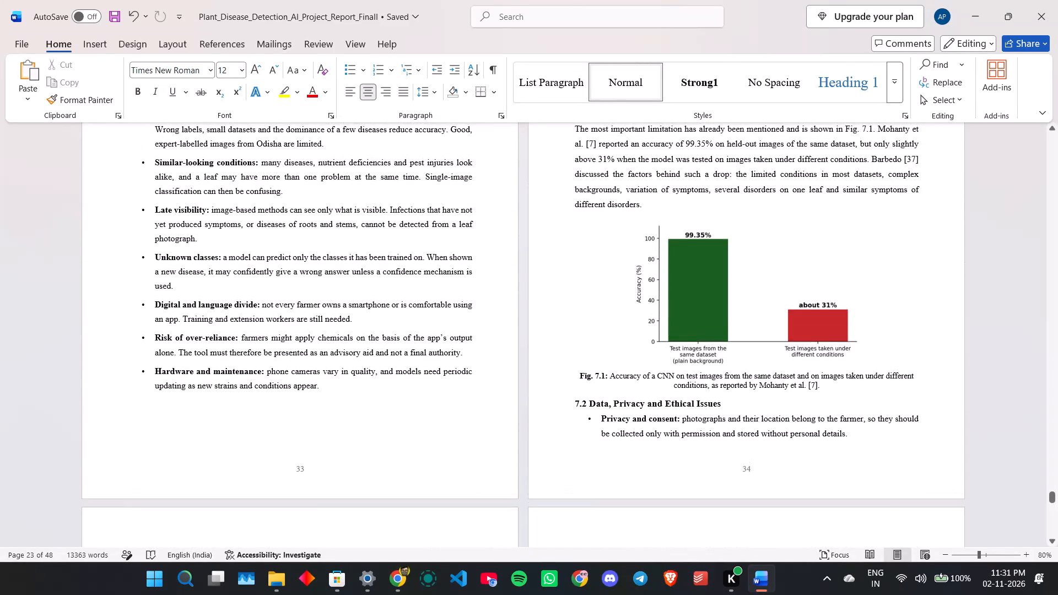
scroll(1002, 369, up, 2)
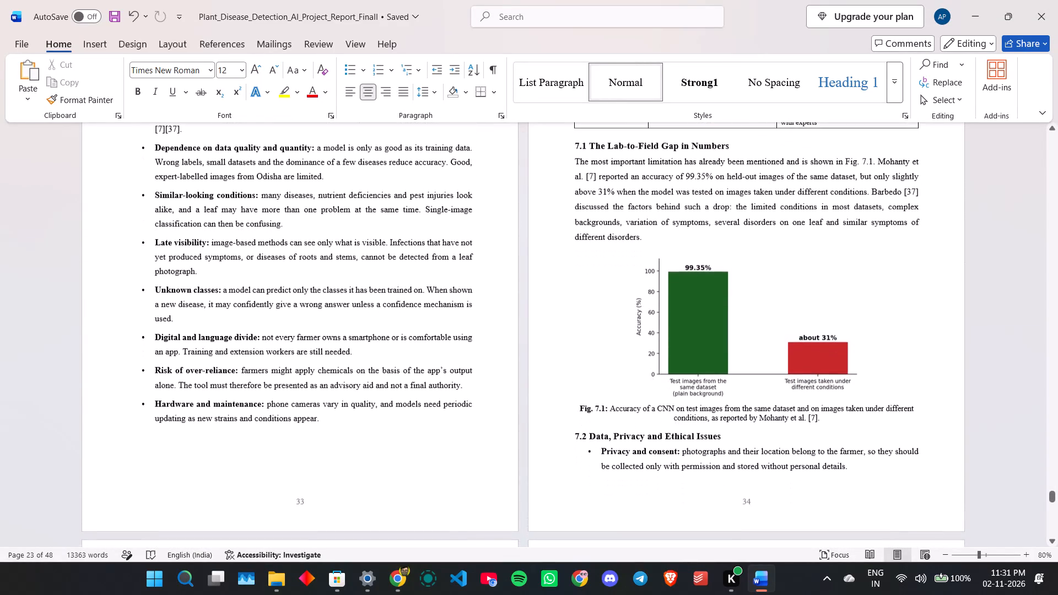
scroll(1002, 369, up, 2)
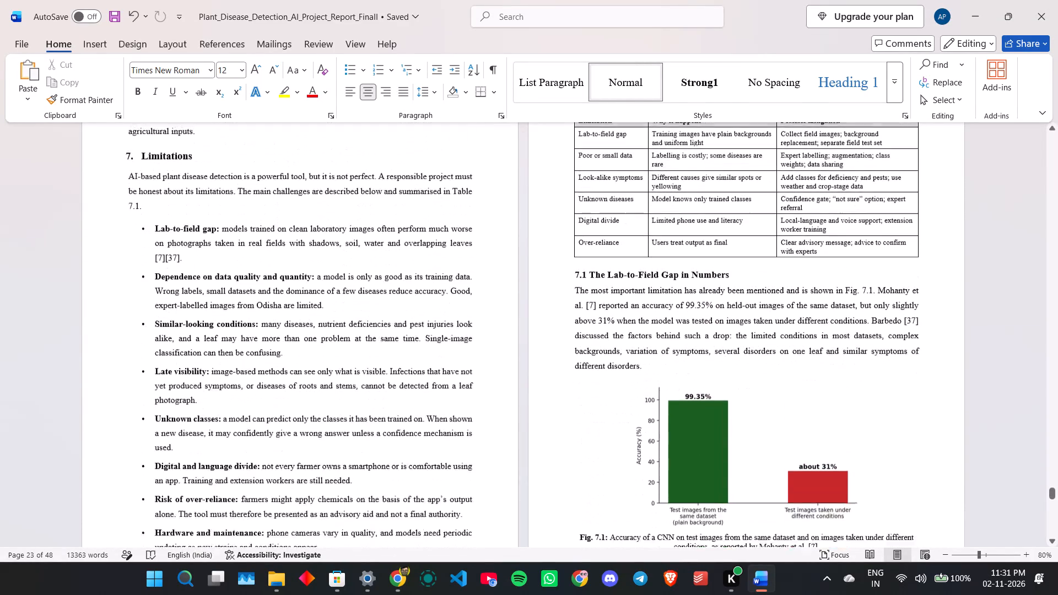
scroll(1002, 369, up, 2)
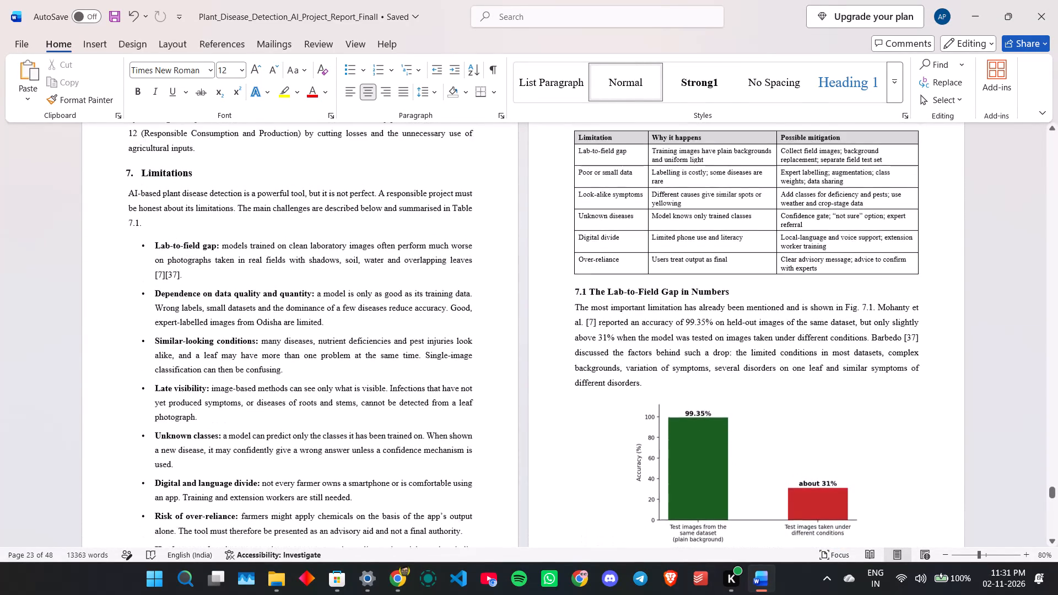
Review the Advantages and Applications chapters, checking the layout of Table 6.1 and Table 5.1 across the pages.
scroll(1002, 369, up, 5)
scroll(1002, 369, down, 2)
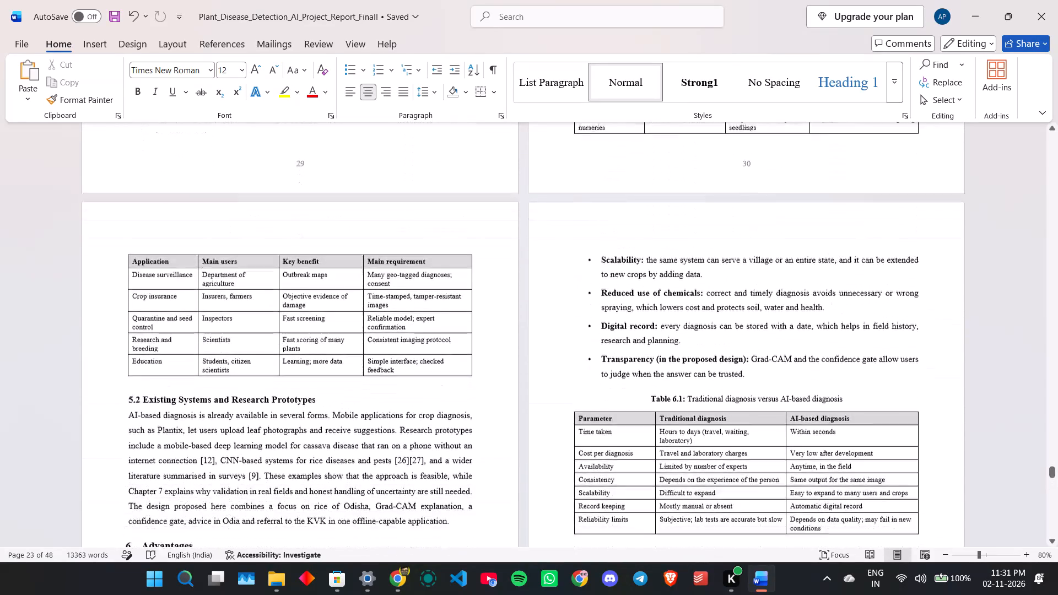
scroll(1002, 369, down, 5)
scroll(1002, 369, up, 1)
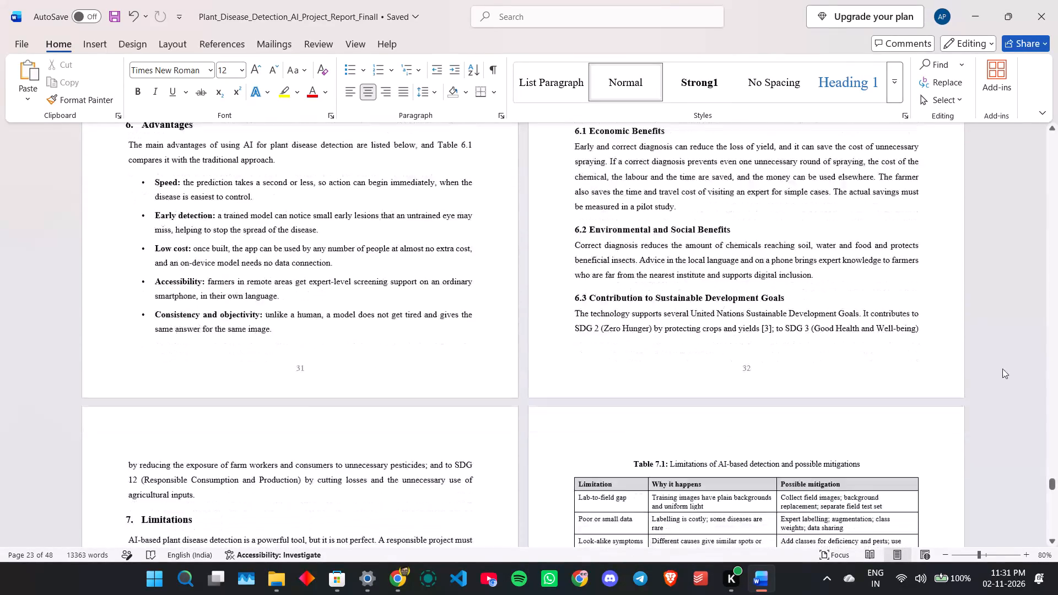
scroll(1002, 369, up, 2)
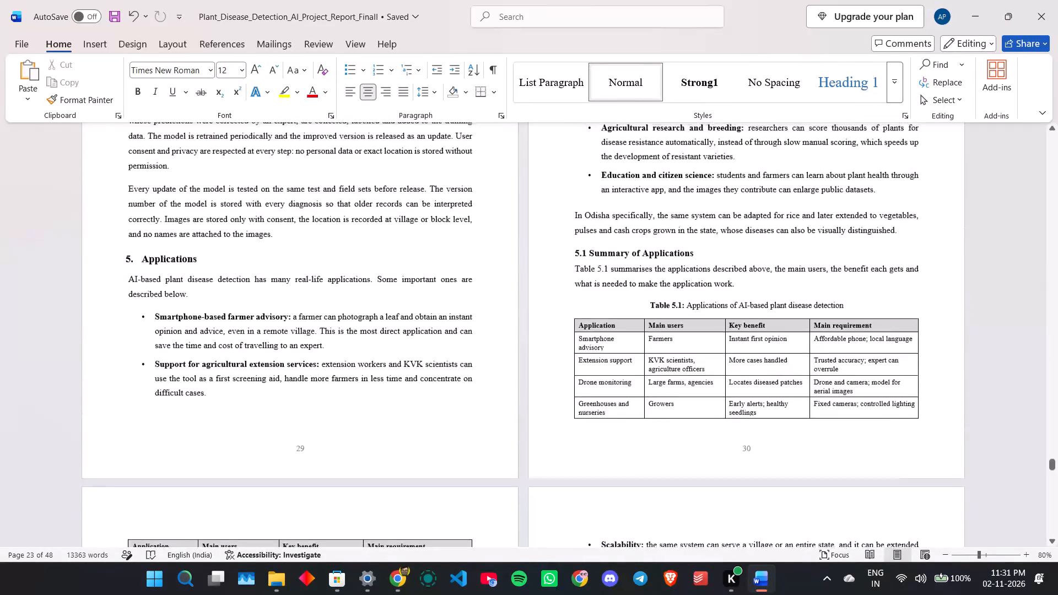
scroll(1002, 369, up, 1)
scroll(1002, 369, down, 1)
scroll(1002, 369, up, 1)
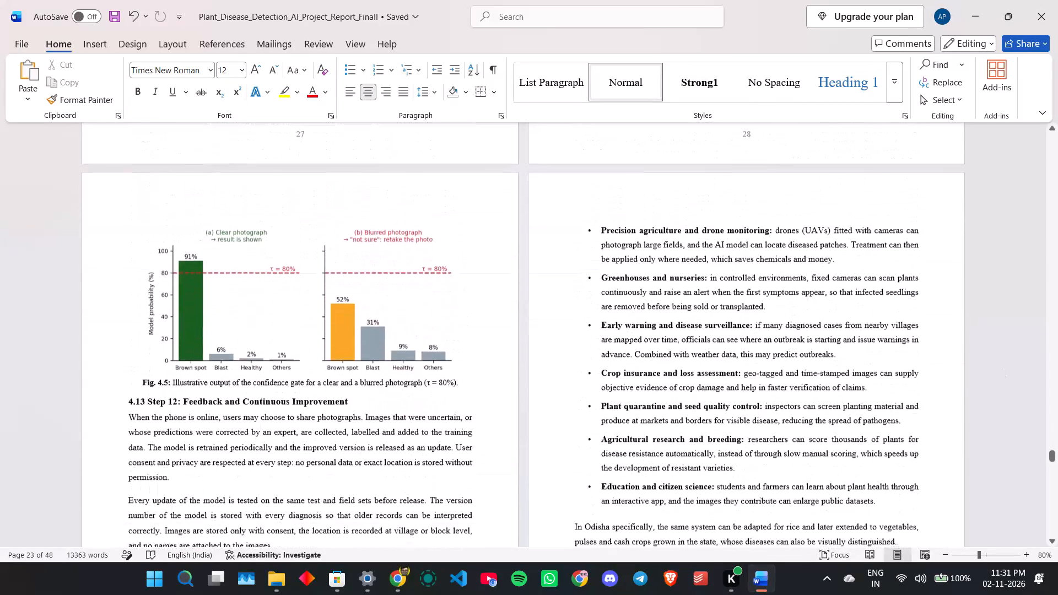
scroll(1002, 369, up, 1)
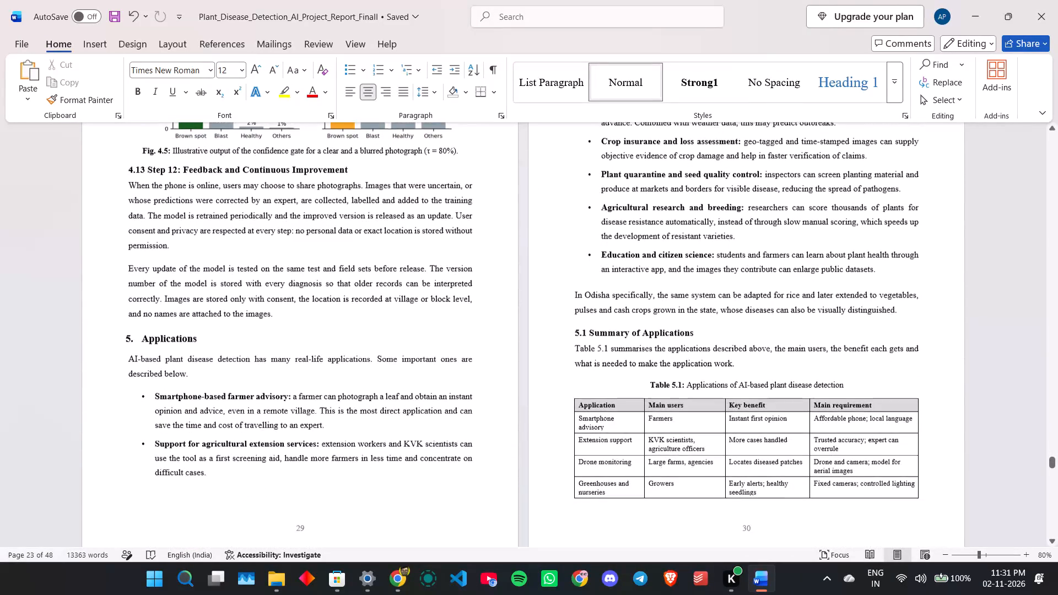
Review sections 4.12 back to 4.8, checking Fig. 4.4, Fig. 4.3 and Table 4.2.
scroll(1002, 369, up, 2)
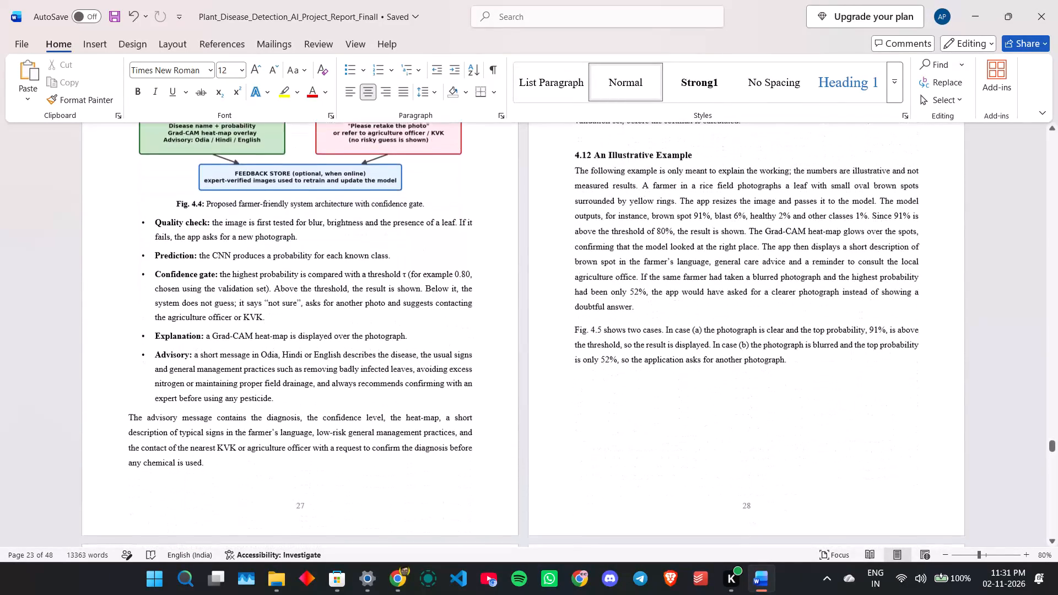
scroll(1002, 369, up, 3)
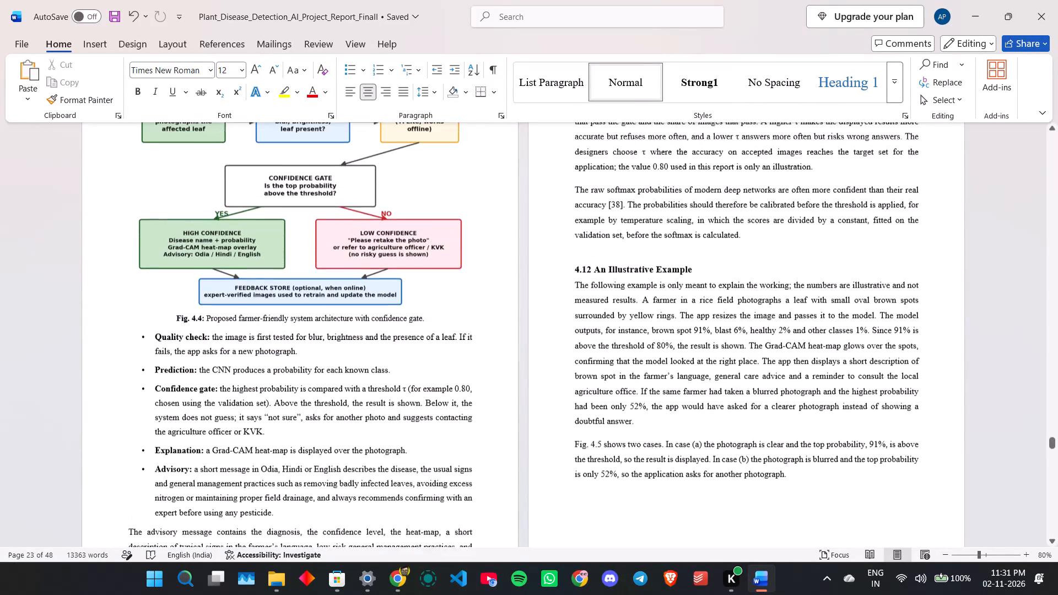
scroll(1002, 369, up, 4)
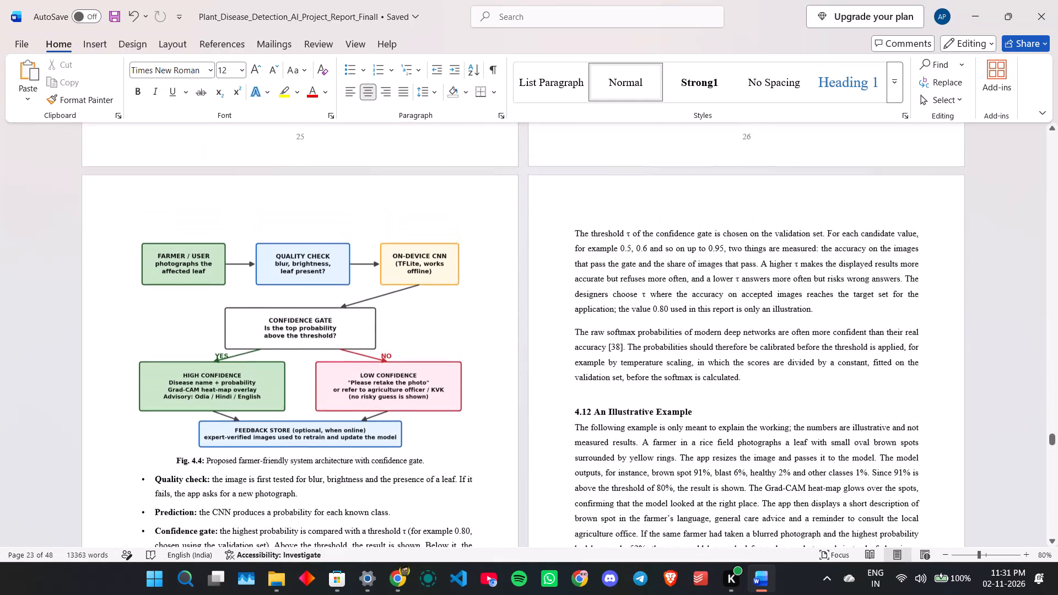
scroll(1002, 369, up, 4)
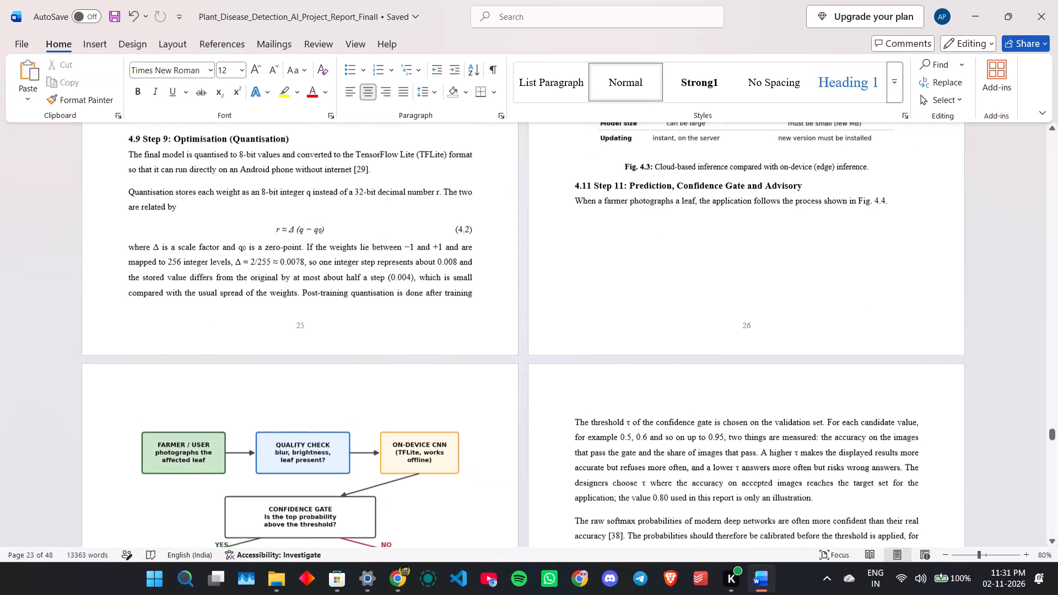
scroll(1002, 369, up, 1)
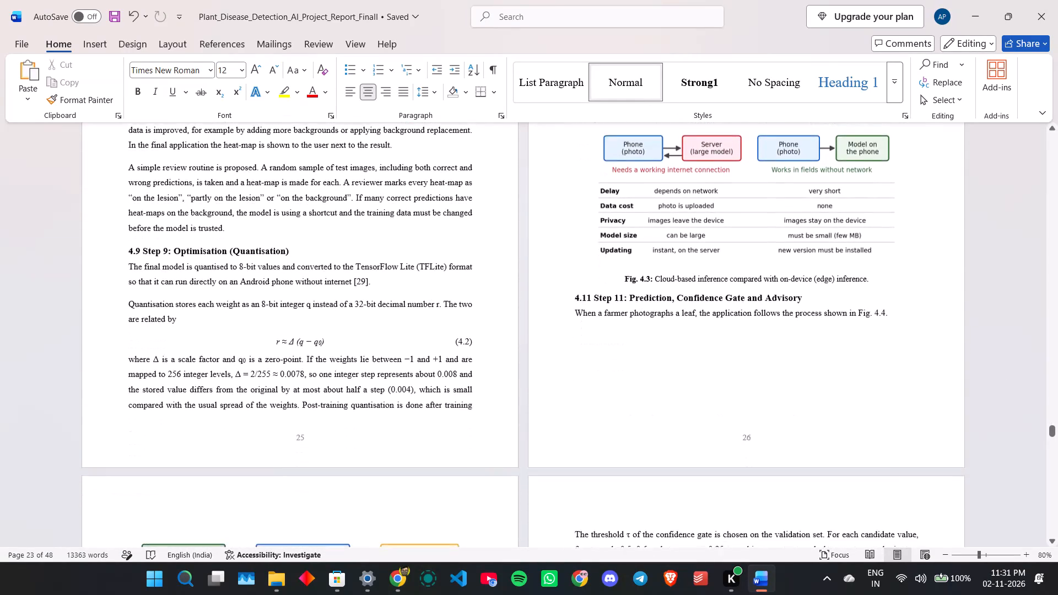
scroll(1002, 369, up, 2)
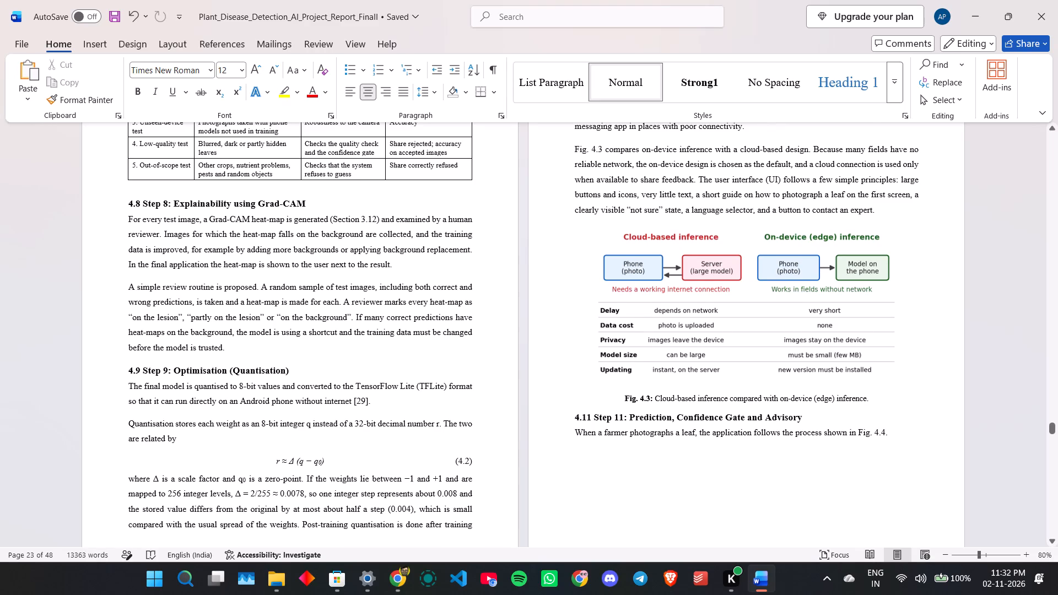
scroll(1011, 411, up, 1)
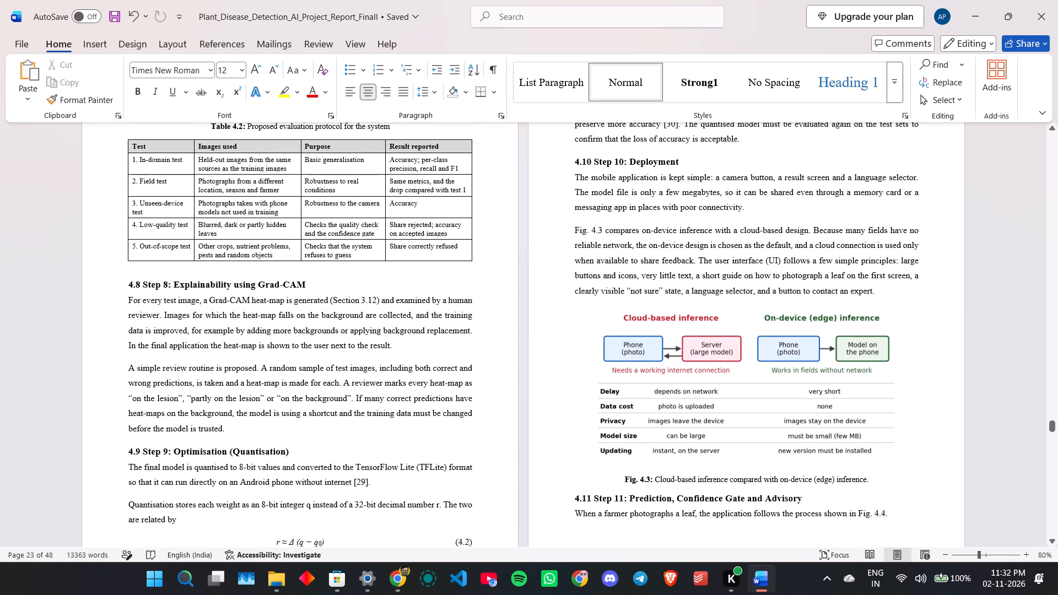
scroll(1011, 411, up, 2)
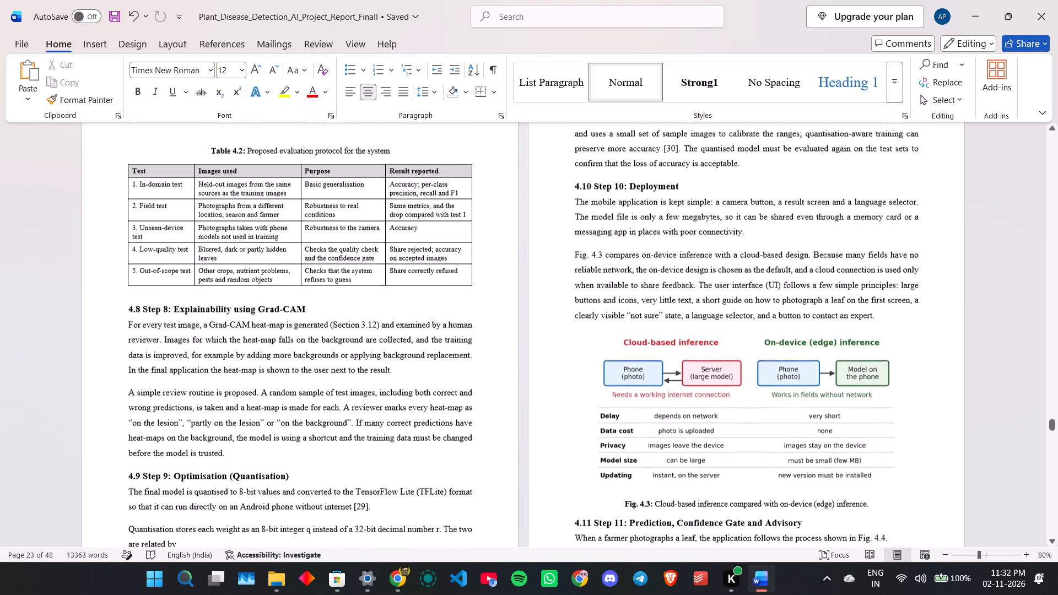
Review sections 4.7 back to 4.2, checking the Keras code listing, Fig. 4.2 and Table 4.1.
scroll(998, 386, up, 6)
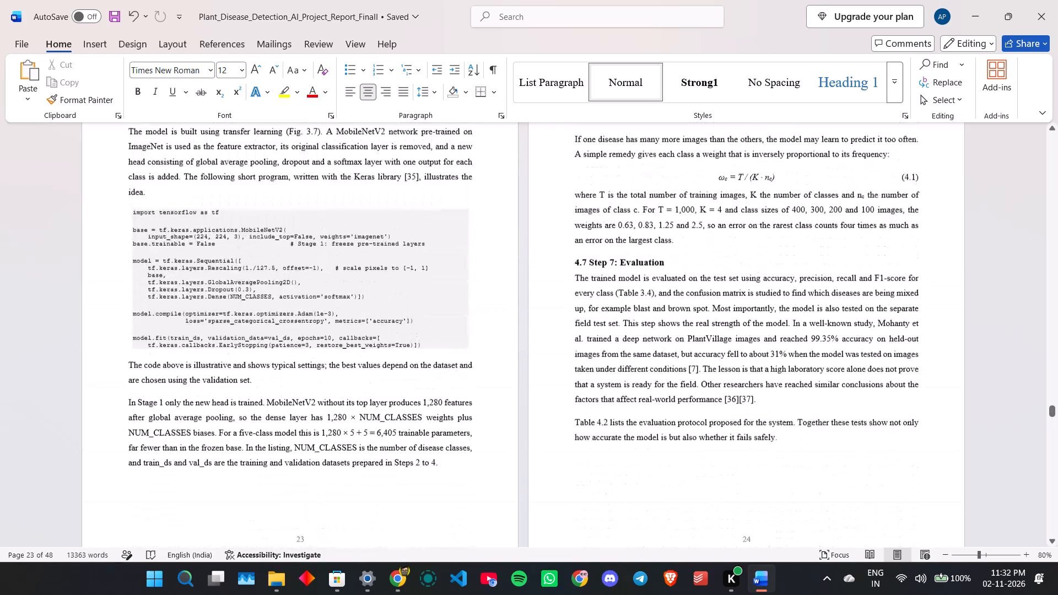
scroll(998, 386, up, 1)
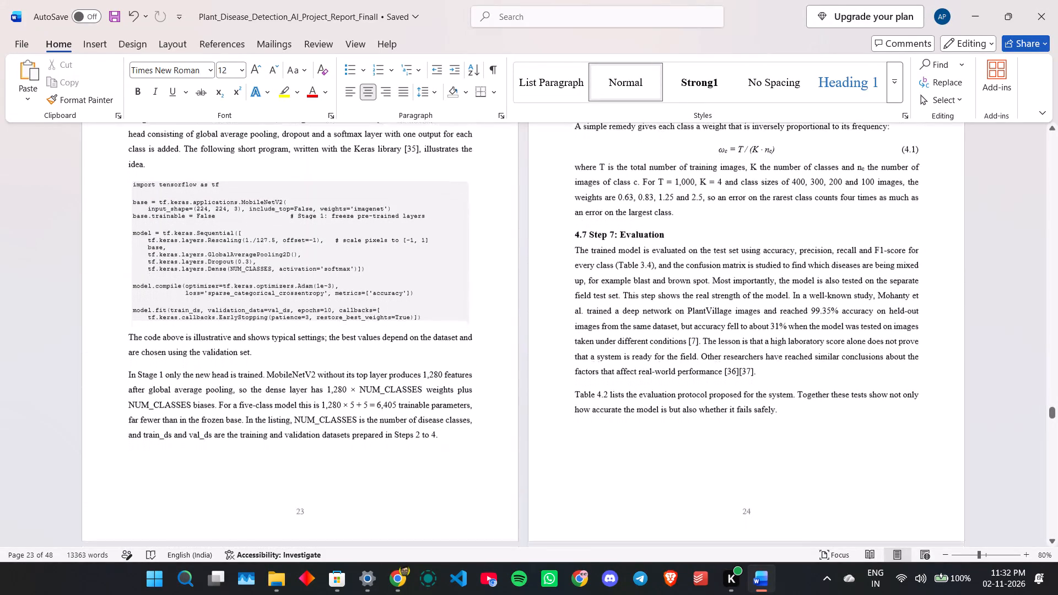
scroll(998, 386, up, 1)
scroll(1014, 445, up, 3)
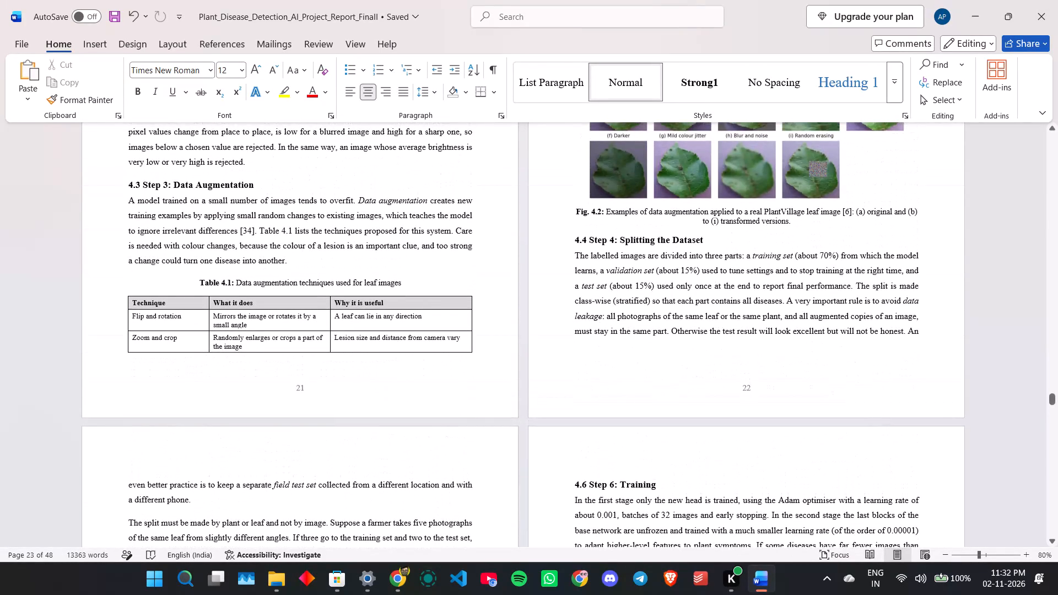
scroll(1014, 445, up, 2)
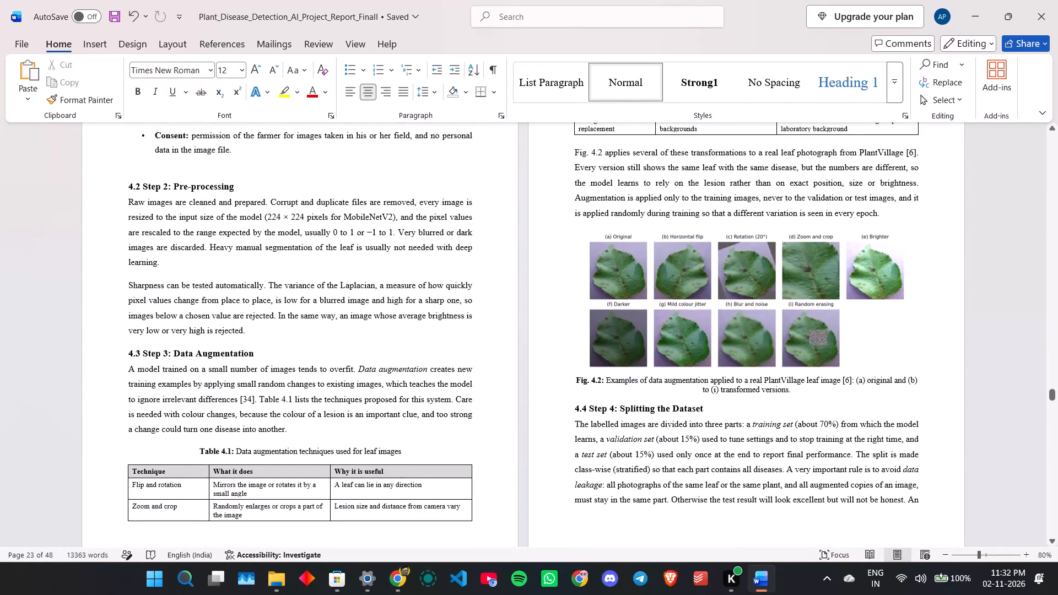
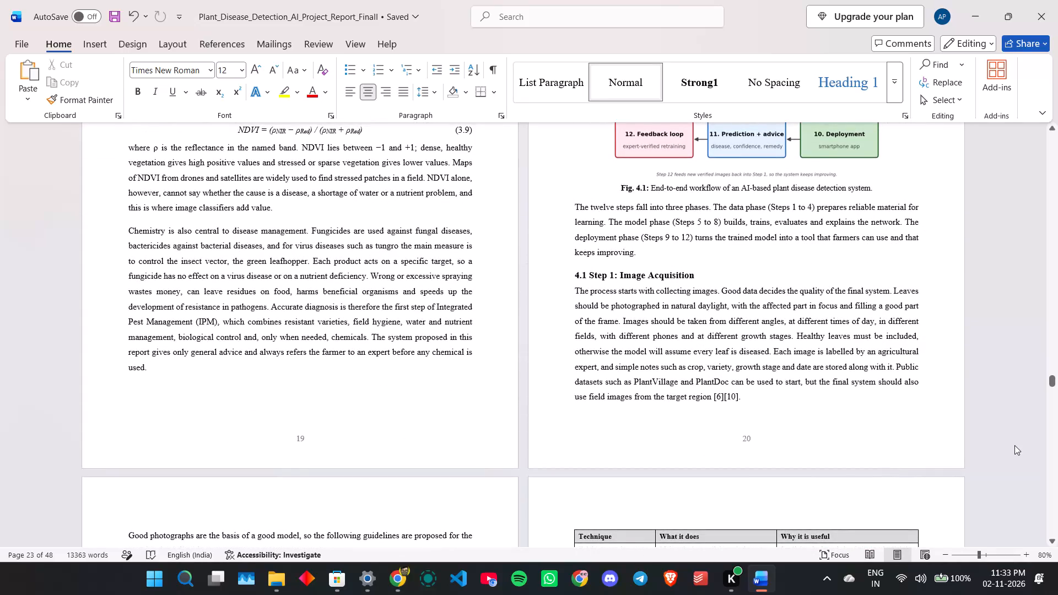
Review the report backwards from section 4.1 through the Chapter 3 figures and equations to the title page and certificate.
scroll(1014, 445, up, 1)
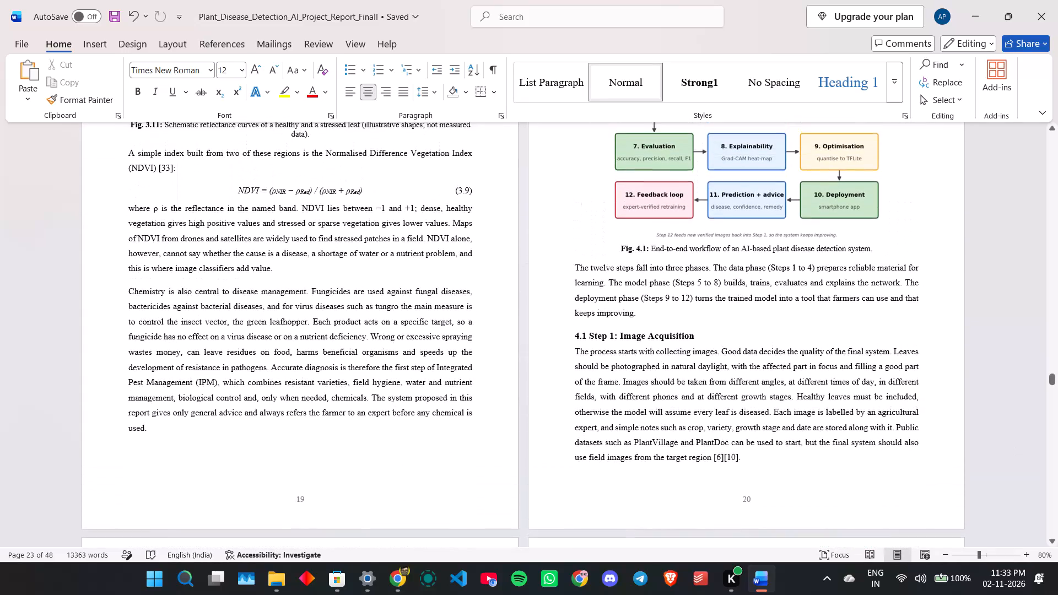
scroll(974, 393, up, 8)
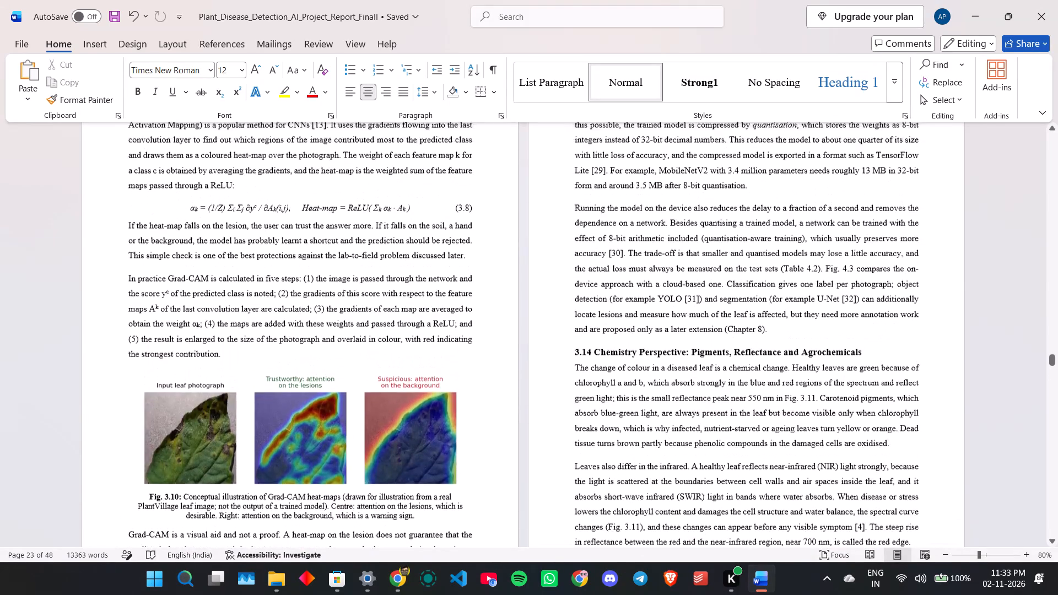
scroll(974, 393, up, 20)
scroll(974, 393, up, 12)
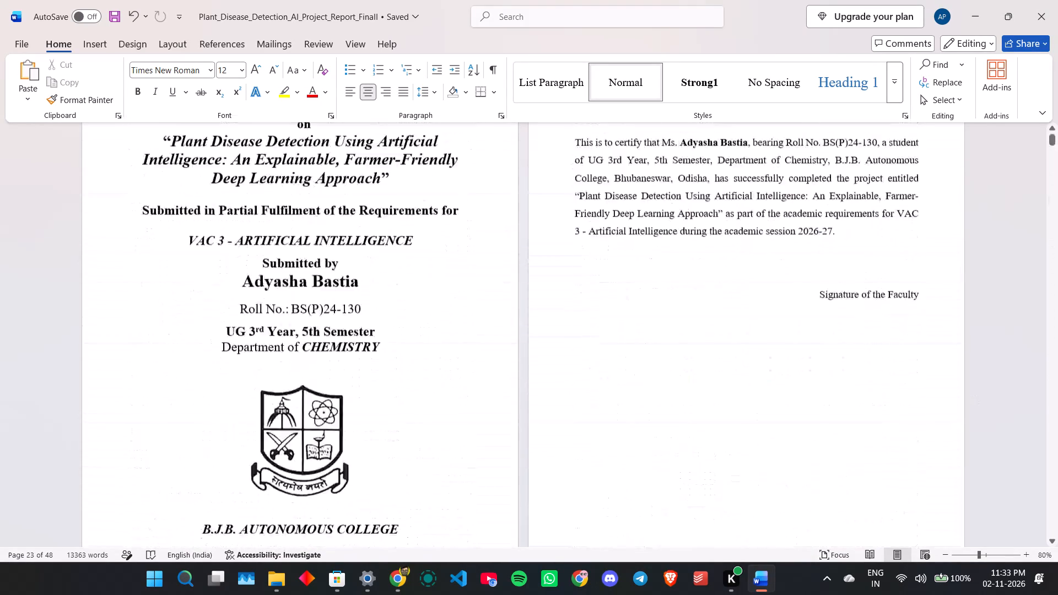
scroll(974, 393, up, 10)
scroll(974, 393, down, 2)
scroll(974, 393, up, 7)
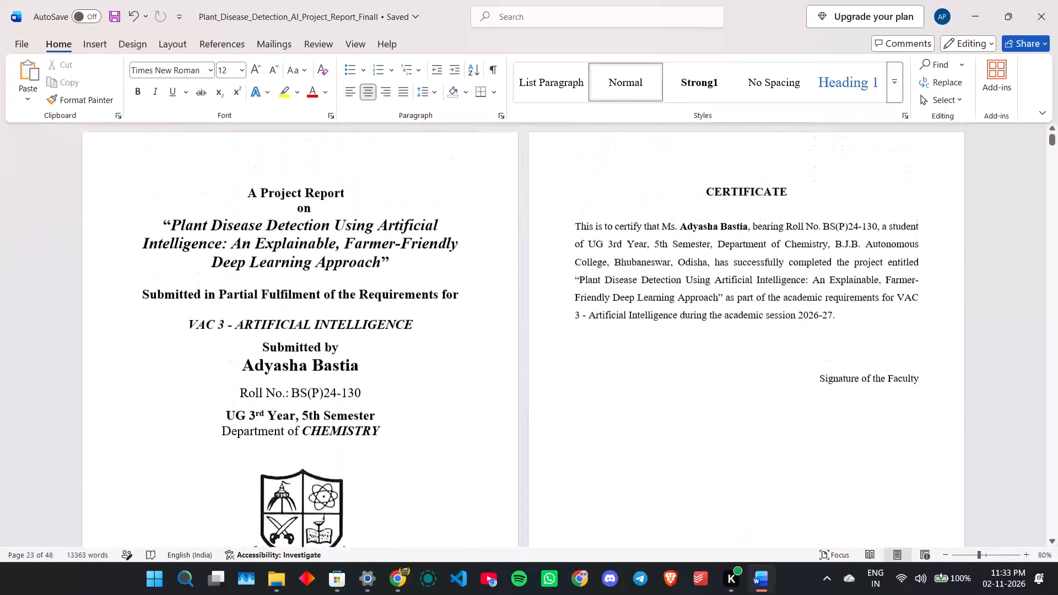
Review the front matter from the Declaration and Acknowledgement through the Abstract, List of Figures and Abbreviations to the Table of Contents.
scroll(974, 393, down, 5)
scroll(974, 393, up, 1)
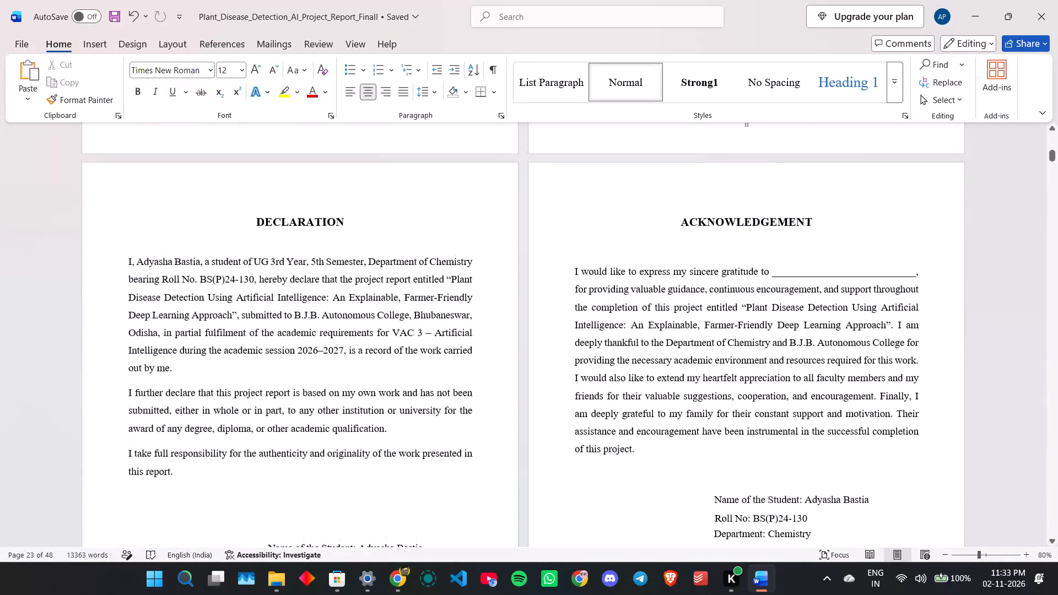
scroll(974, 393, down, 8)
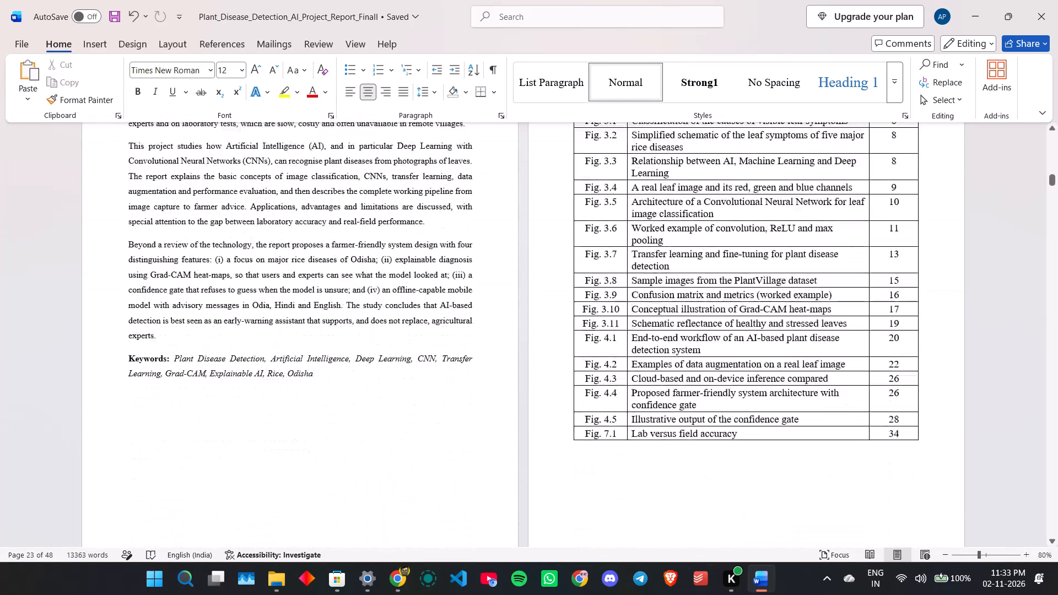
scroll(974, 393, down, 8)
scroll(974, 393, up, 5)
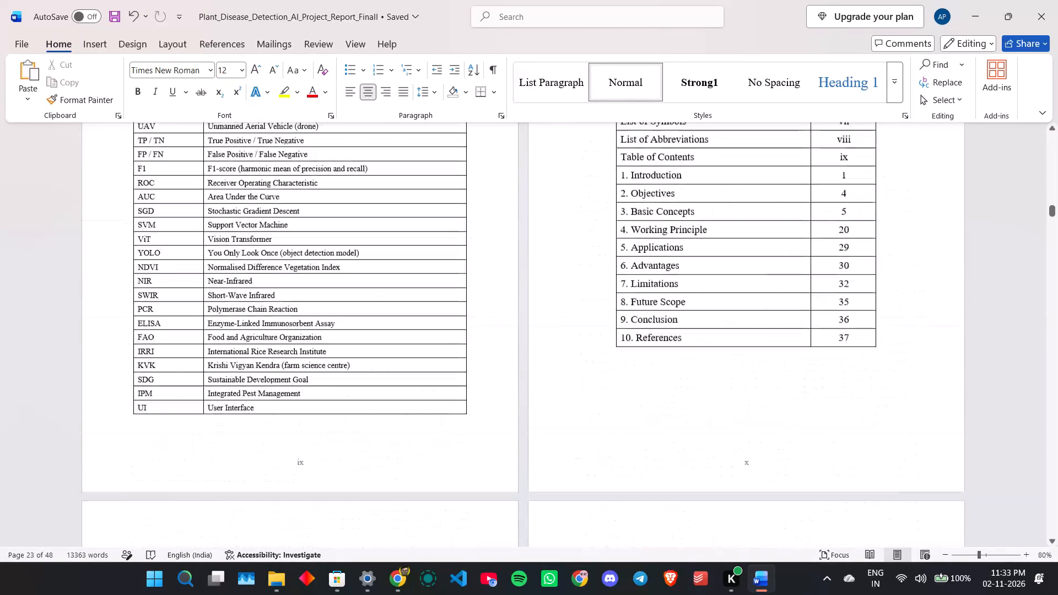
Review the Introduction, Objectives and opening Basic Concepts sections, checking Fig. 1.1, Fig. 3.1, Table 3.2 and Fig. 3.2.
scroll(974, 393, down, 6)
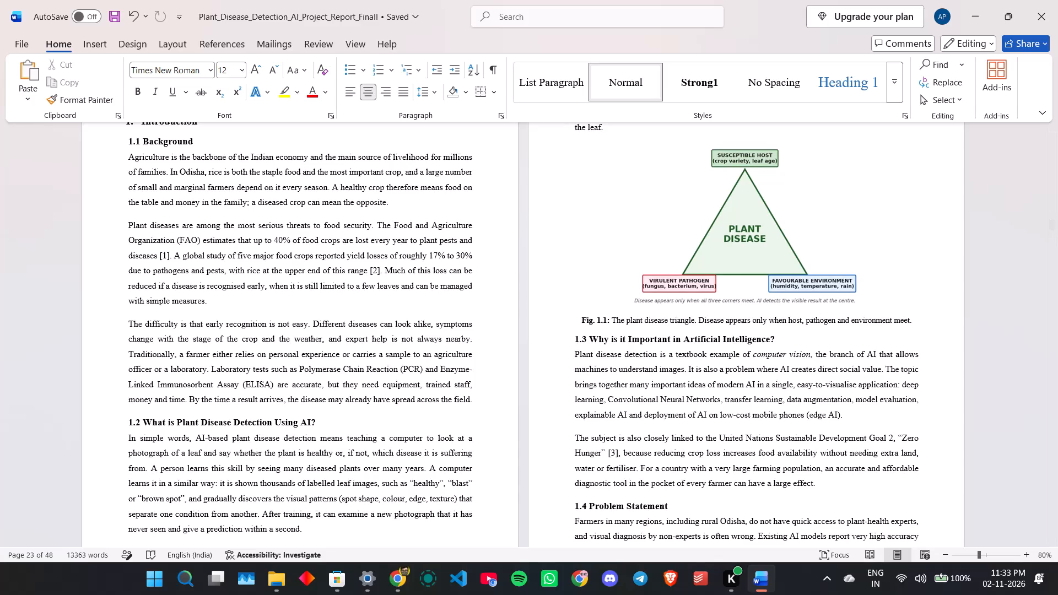
scroll(974, 393, down, 3)
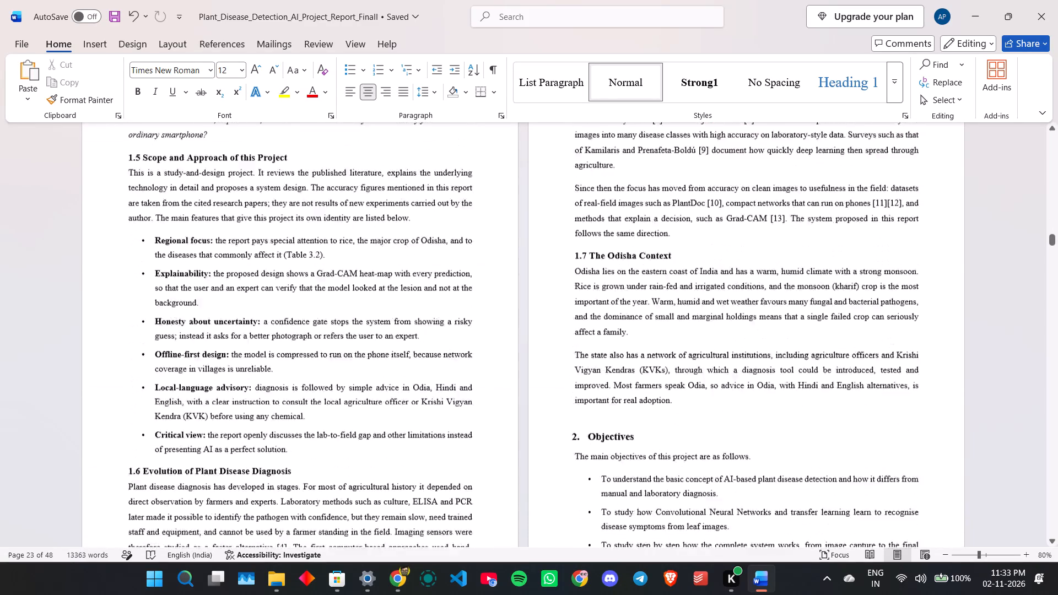
scroll(974, 393, down, 6)
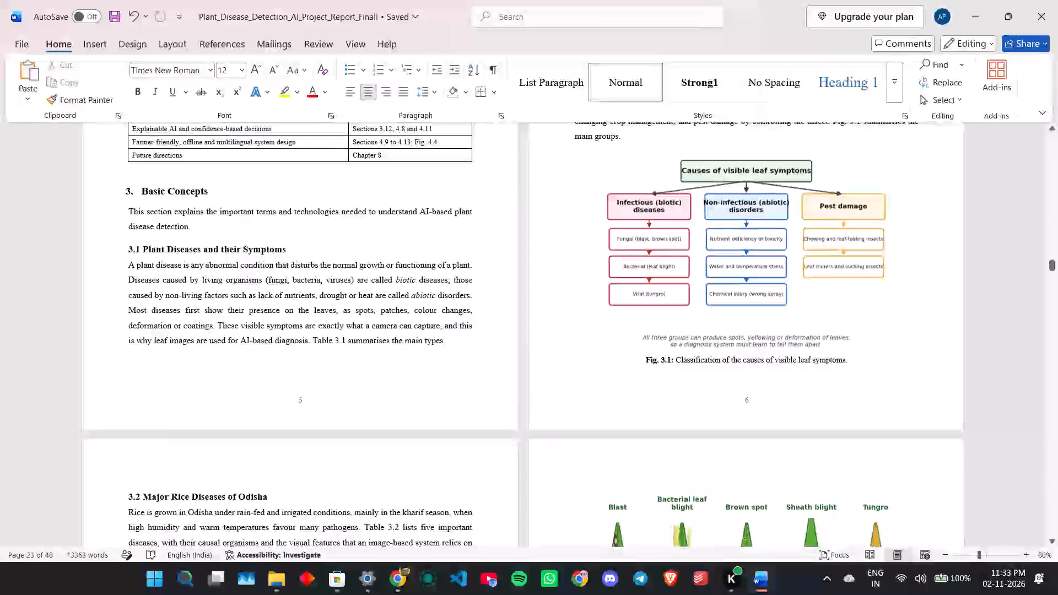
scroll(974, 393, down, 4)
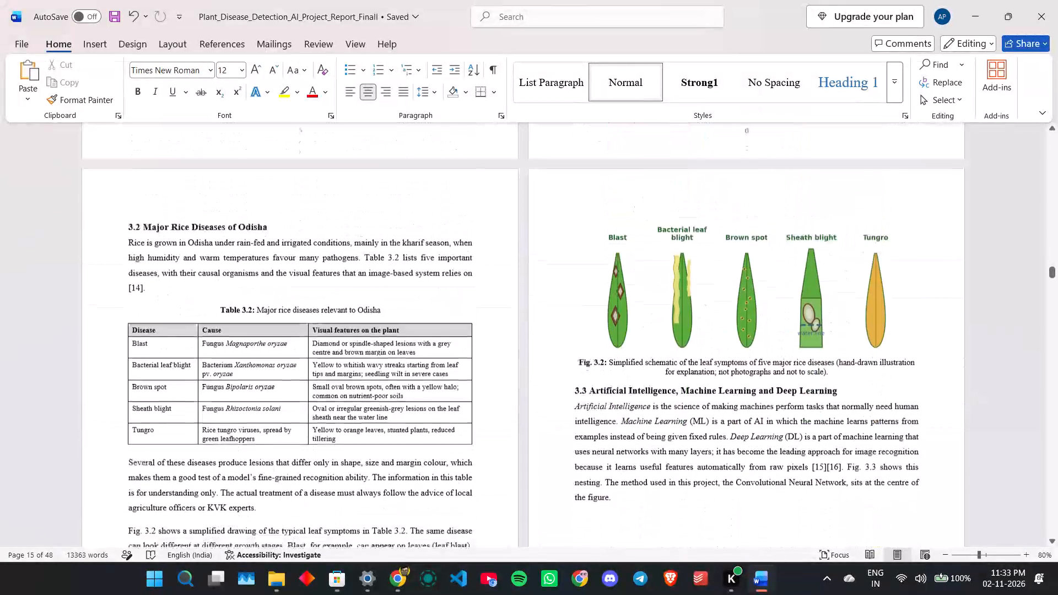
scroll(974, 393, up, 1)
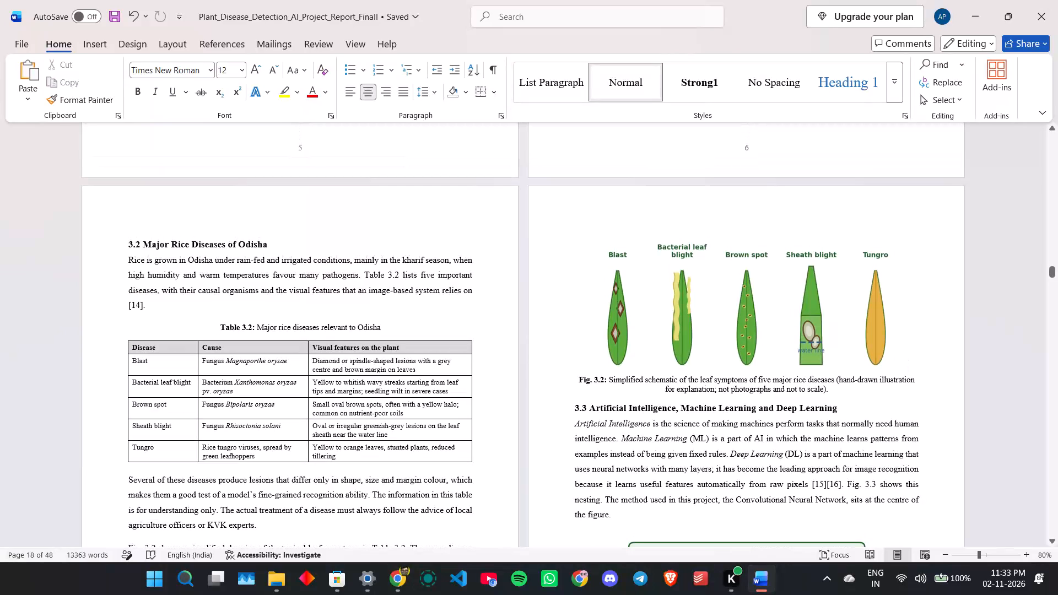
scroll(974, 393, down, 1)
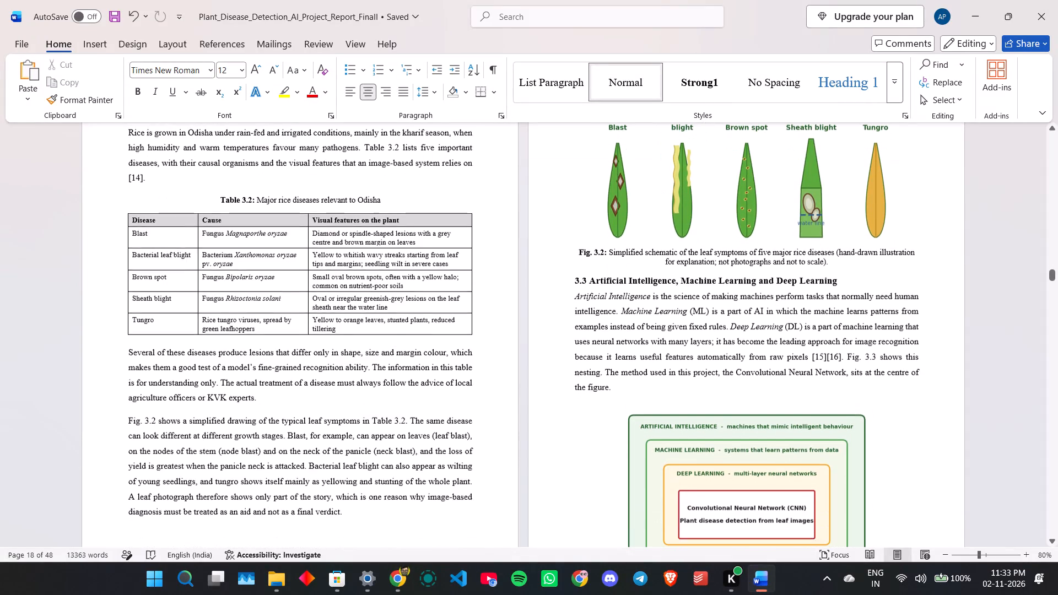
Review sections 3.3 to 3.11, checking the figures from Fig. 3.3 to Fig. 3.9 and the evaluation metrics in Table 3.4.
scroll(974, 393, down, 5)
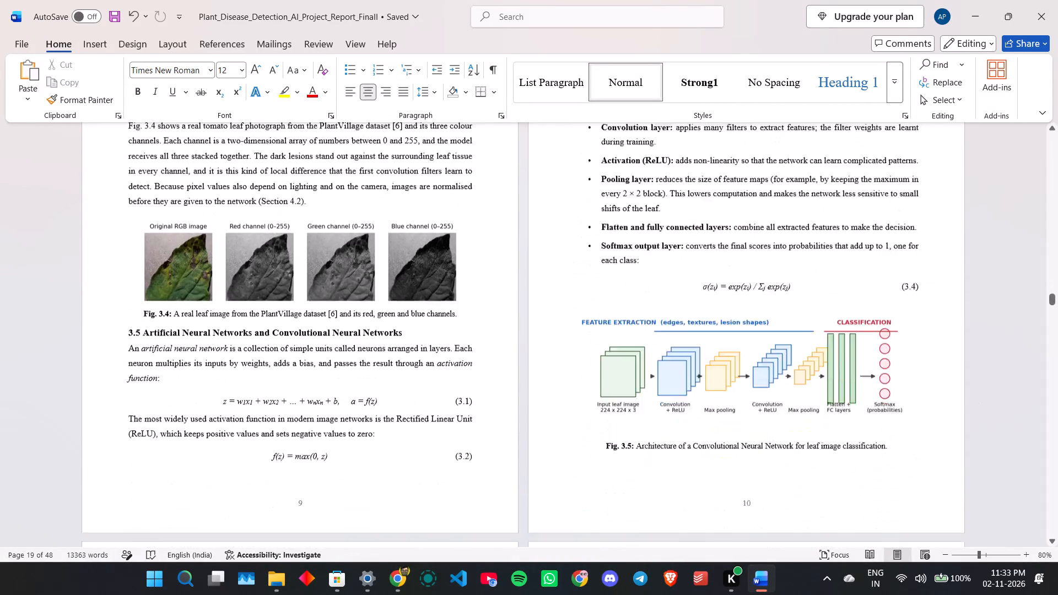
scroll(974, 393, down, 4)
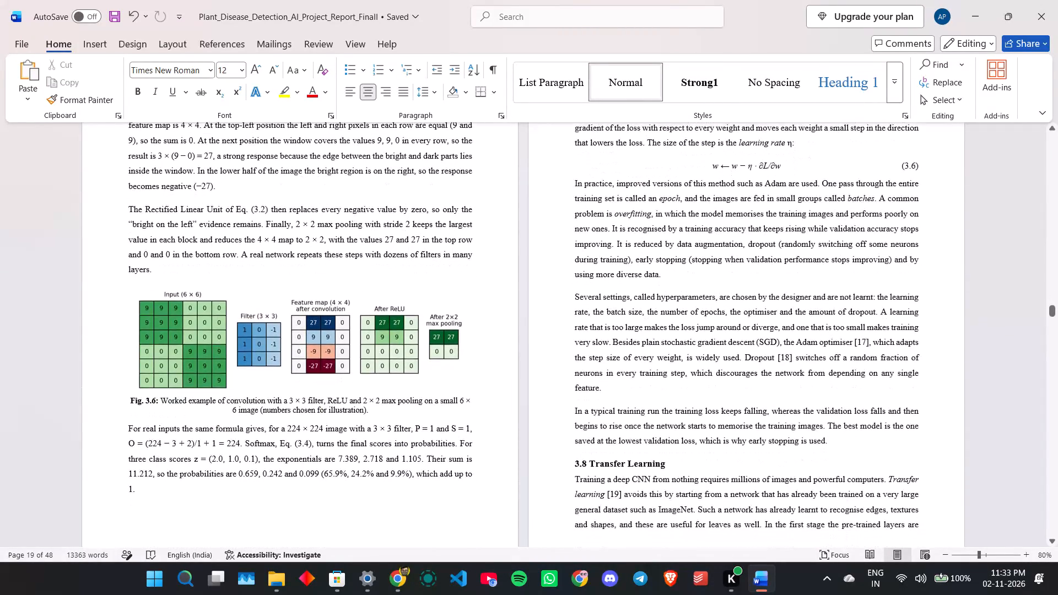
scroll(974, 393, down, 3)
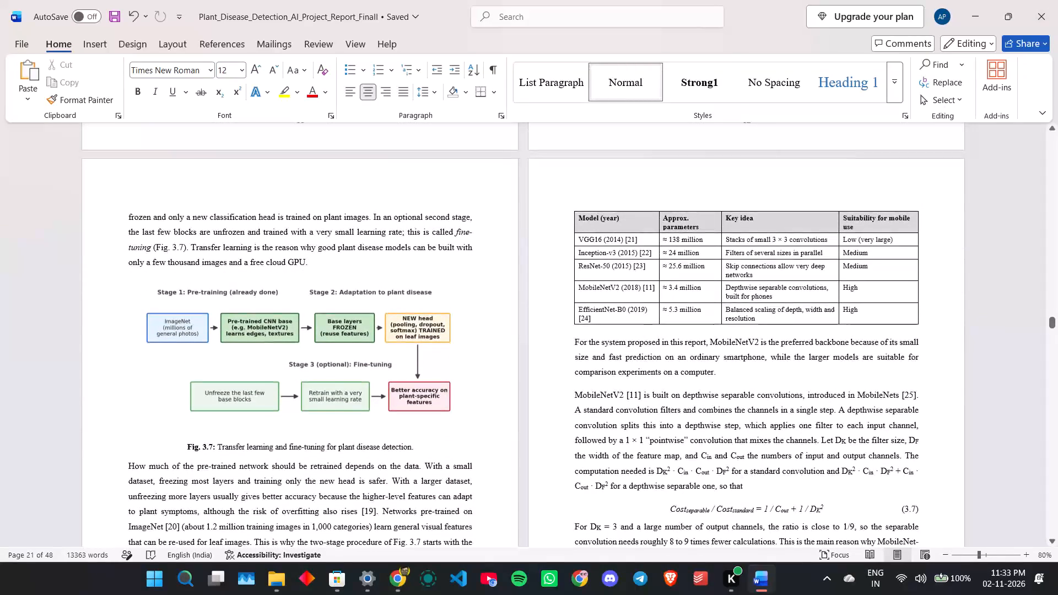
scroll(974, 393, down, 4)
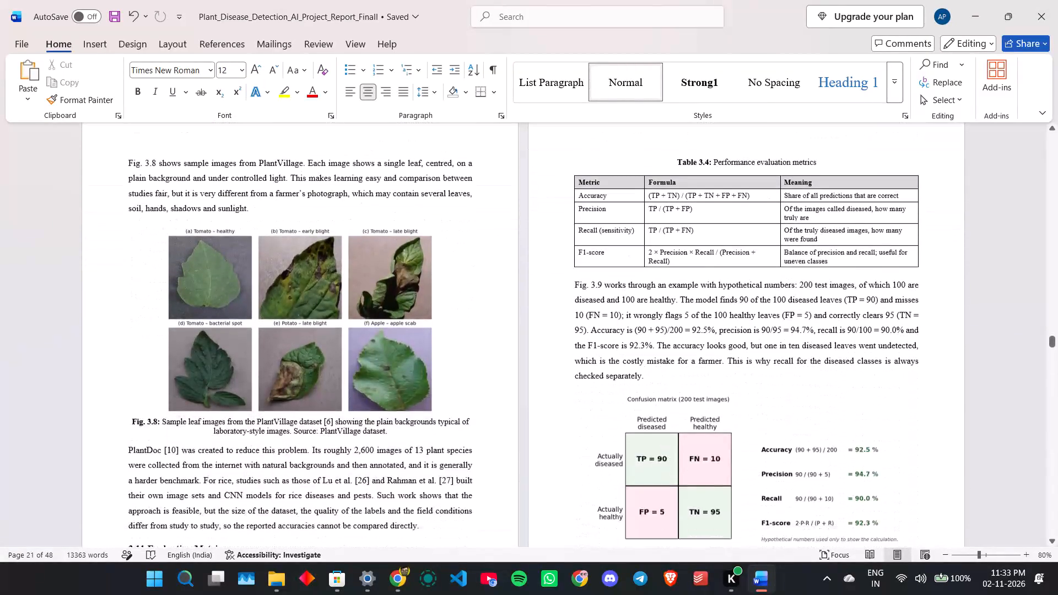
scroll(974, 393, down, 6)
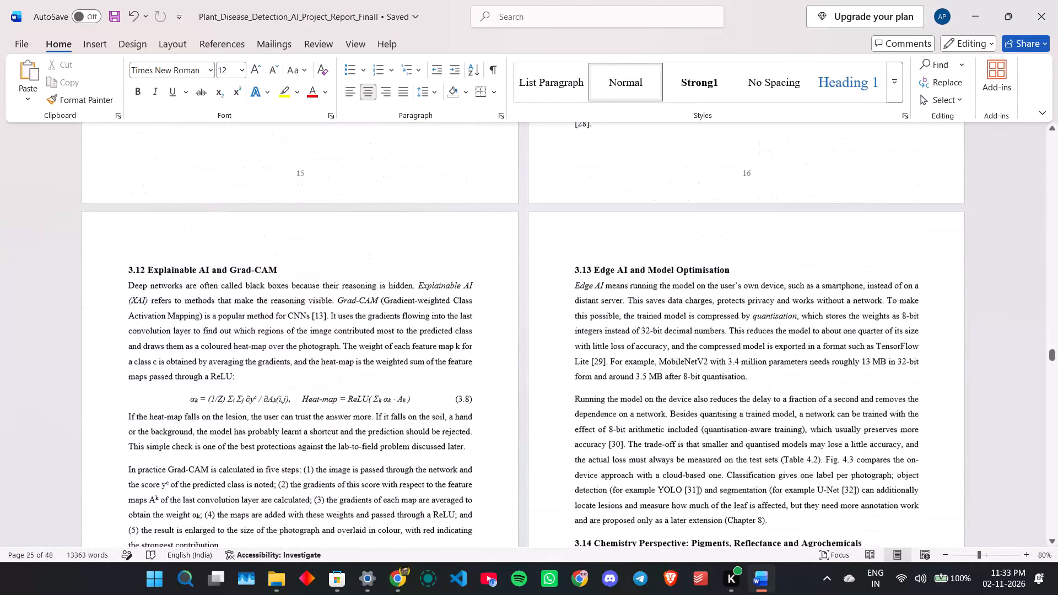
Review sections 3.12 to 3.14 and the start of Chapter 4, checking Fig. 3.10, Fig. 3.11 and Fig. 4.1.
scroll(974, 393, down, 1)
scroll(974, 393, up, 1)
scroll(974, 393, down, 1)
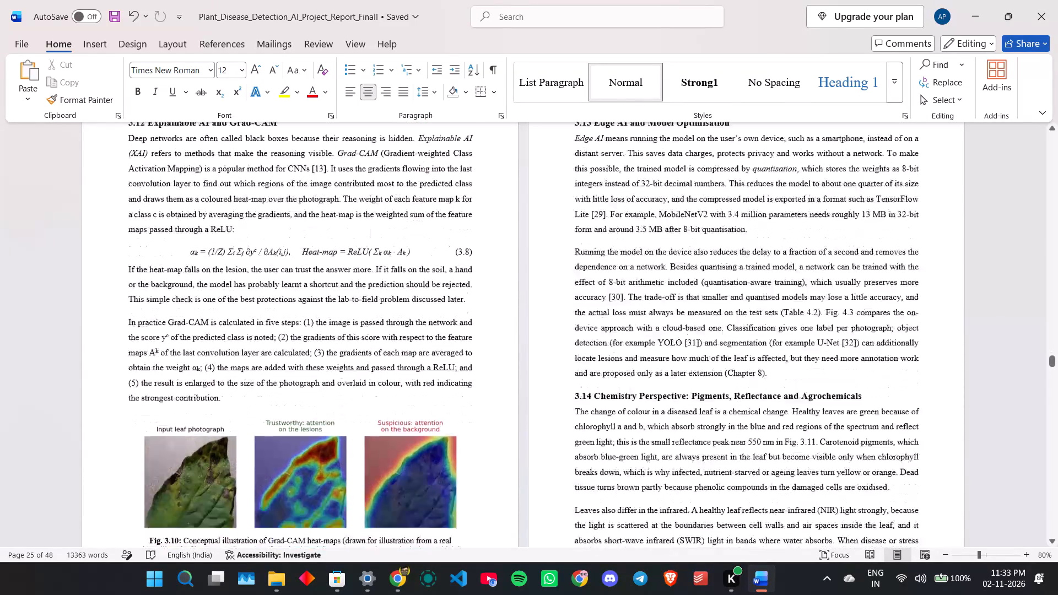
scroll(974, 393, down, 3)
scroll(974, 393, up, 2)
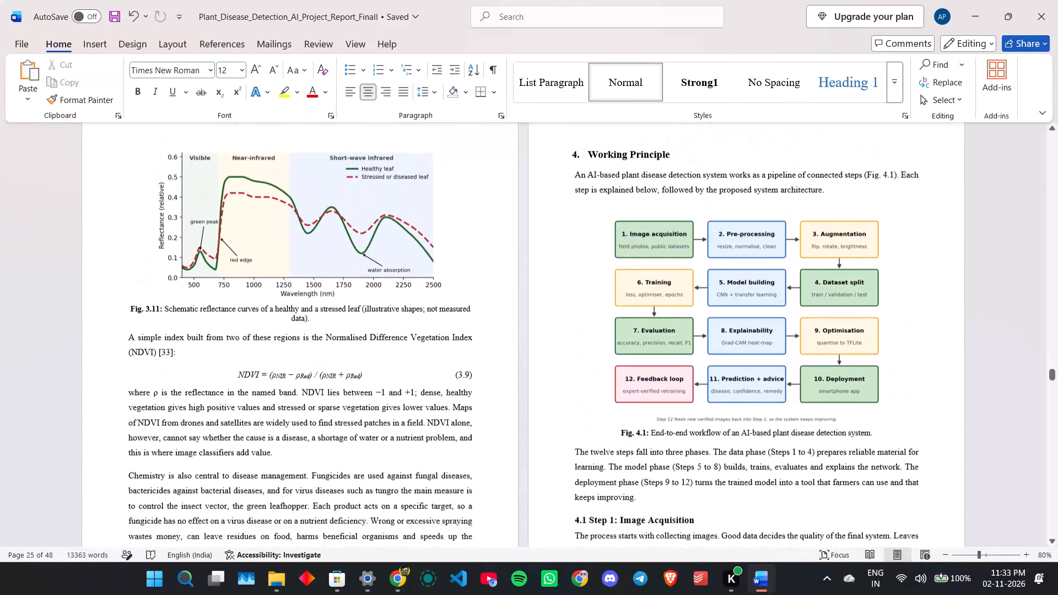
scroll(974, 393, up, 1)
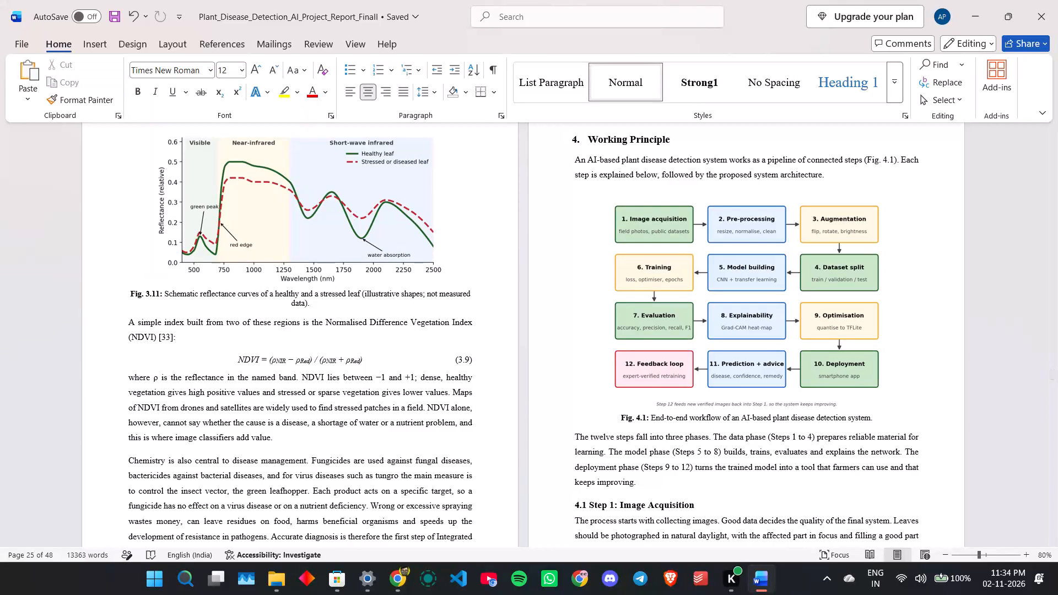
Review sections 4.1 to 4.10, checking Table 4.1, Fig. 4.2, Table 4.2 and Fig. 4.3.
scroll(974, 393, down, 4)
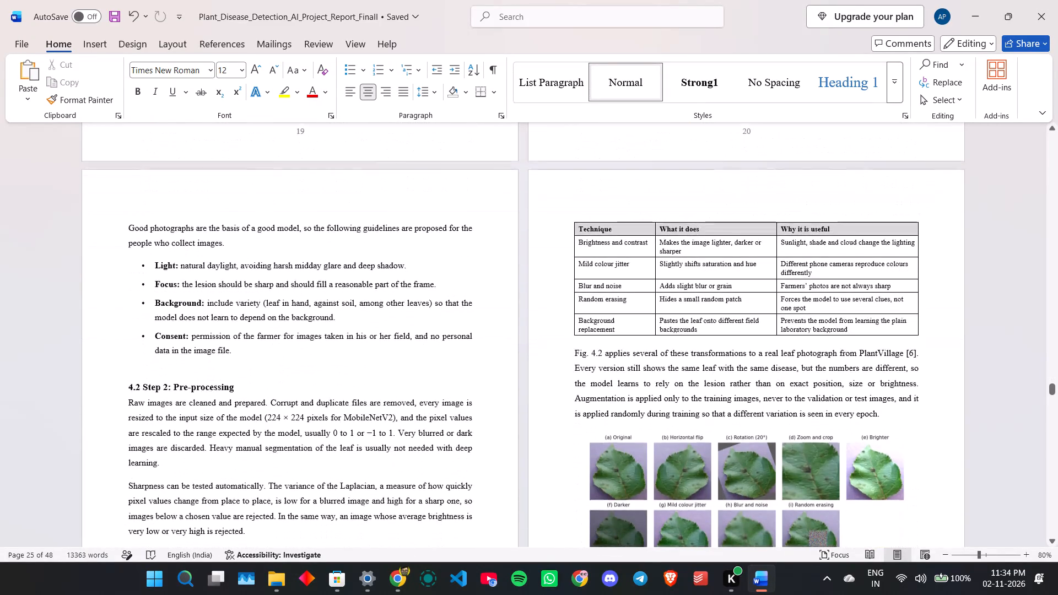
scroll(974, 393, down, 1)
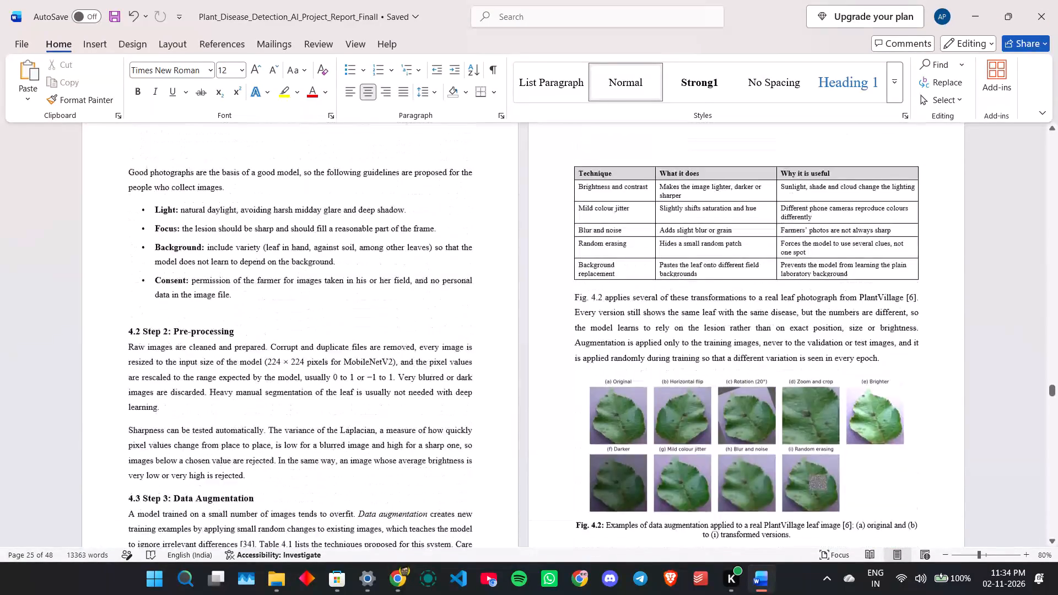
scroll(974, 393, down, 1)
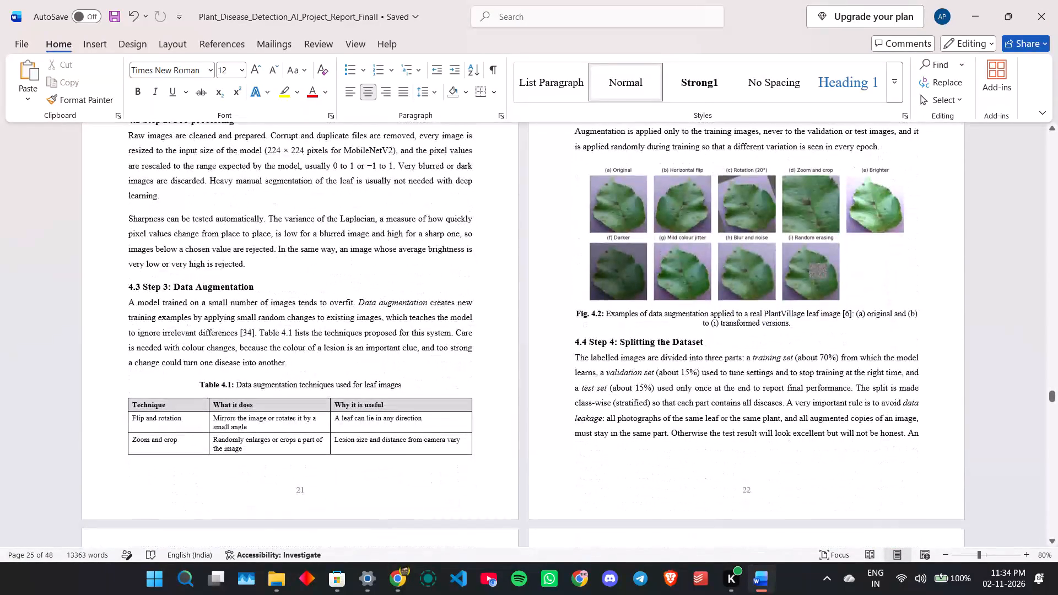
scroll(974, 393, down, 3)
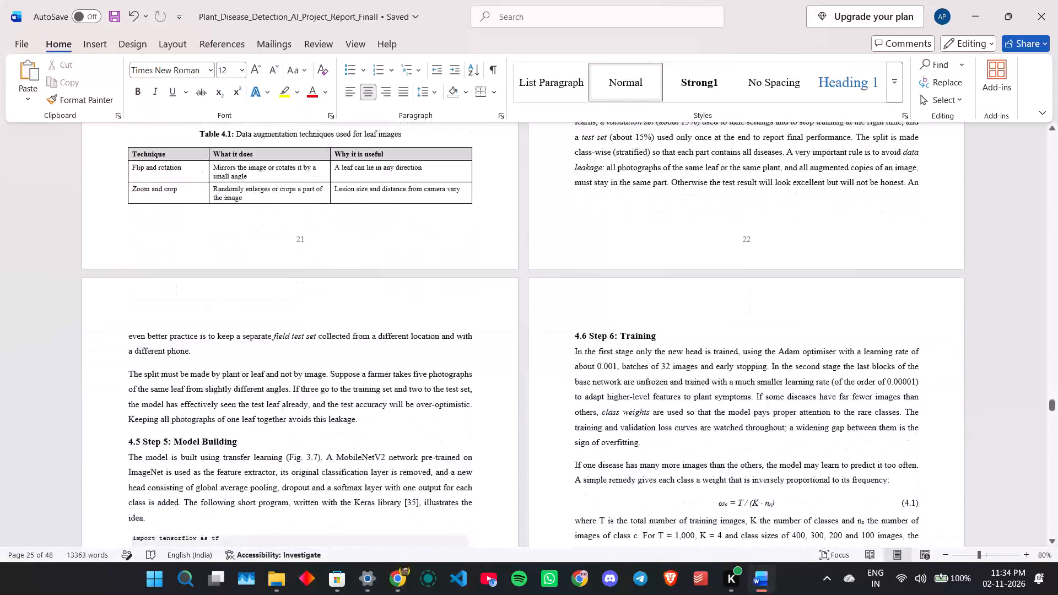
scroll(974, 393, down, 4)
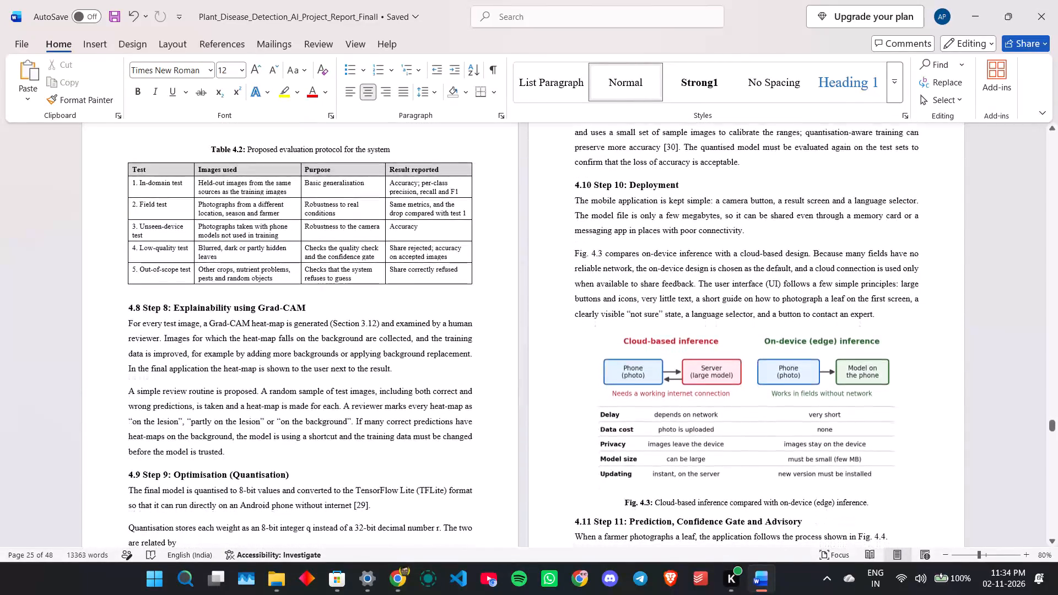
Review the report from Fig. 4.4 and section 4.12 through Applications and Advantages to Limitations, checking Table 5.1, Table 6.1 and Fig. 7.1.
scroll(974, 393, down, 5)
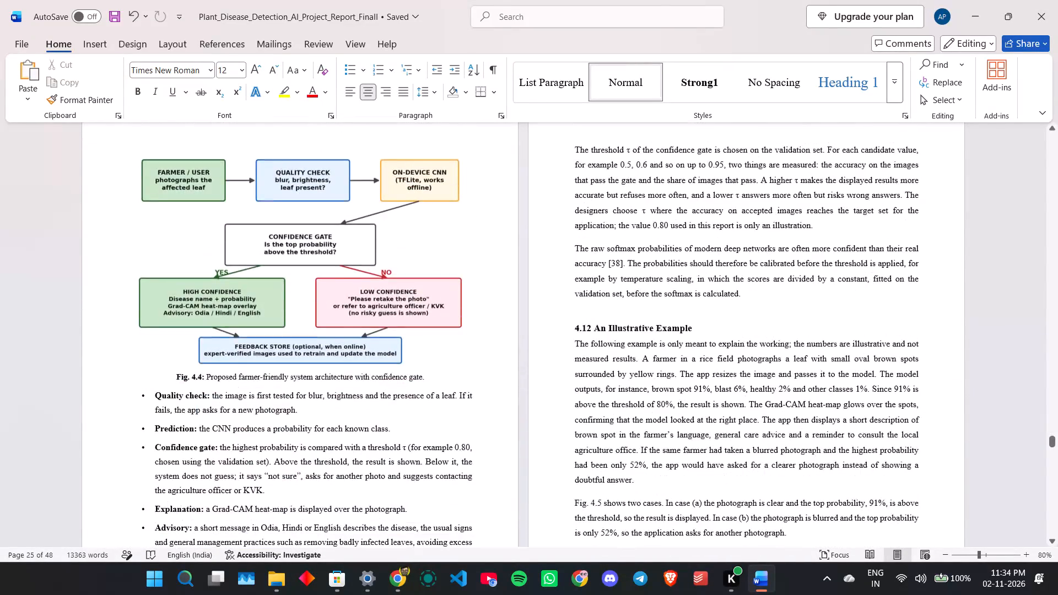
scroll(974, 393, down, 9)
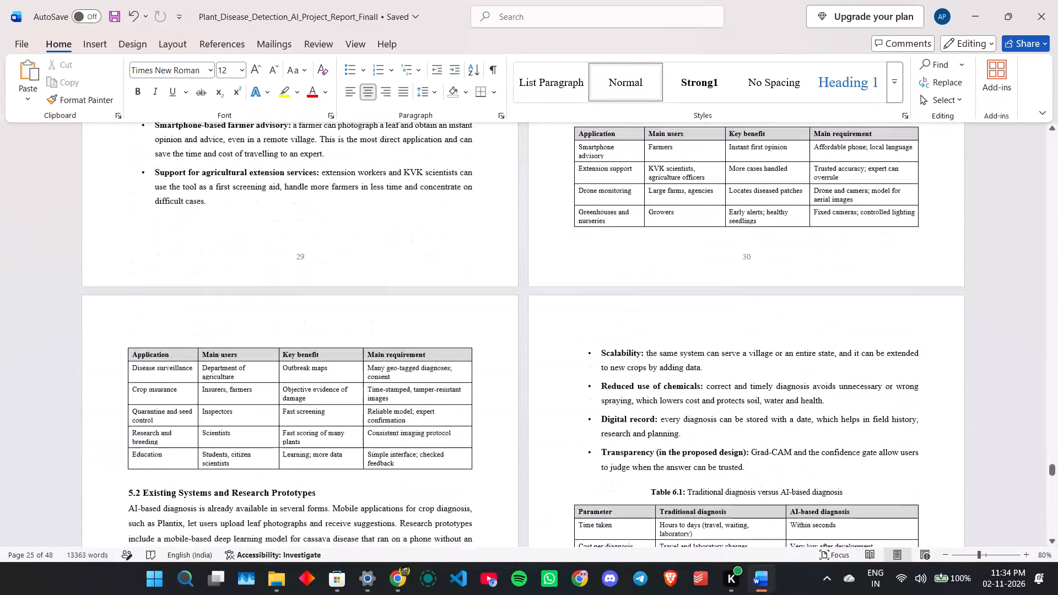
scroll(974, 393, down, 17)
scroll(974, 393, up, 15)
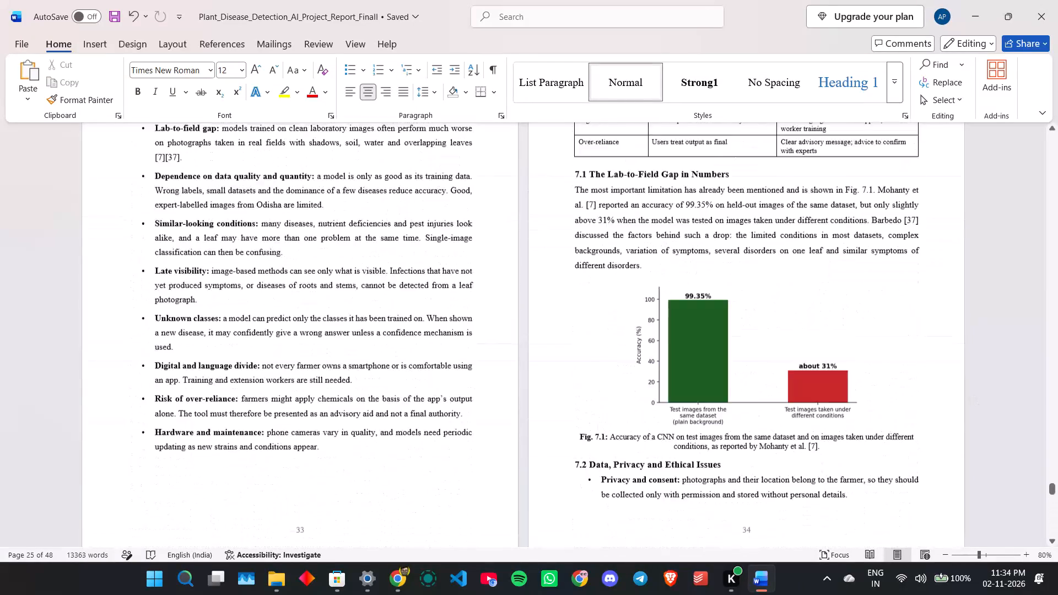
Recheck the Abstract, List of Figures, Abbreviations and Table of Contents, and the following pages up to Table 2.1 and Fig. 3.1.
scroll(974, 393, up, 16)
scroll(974, 393, down, 9)
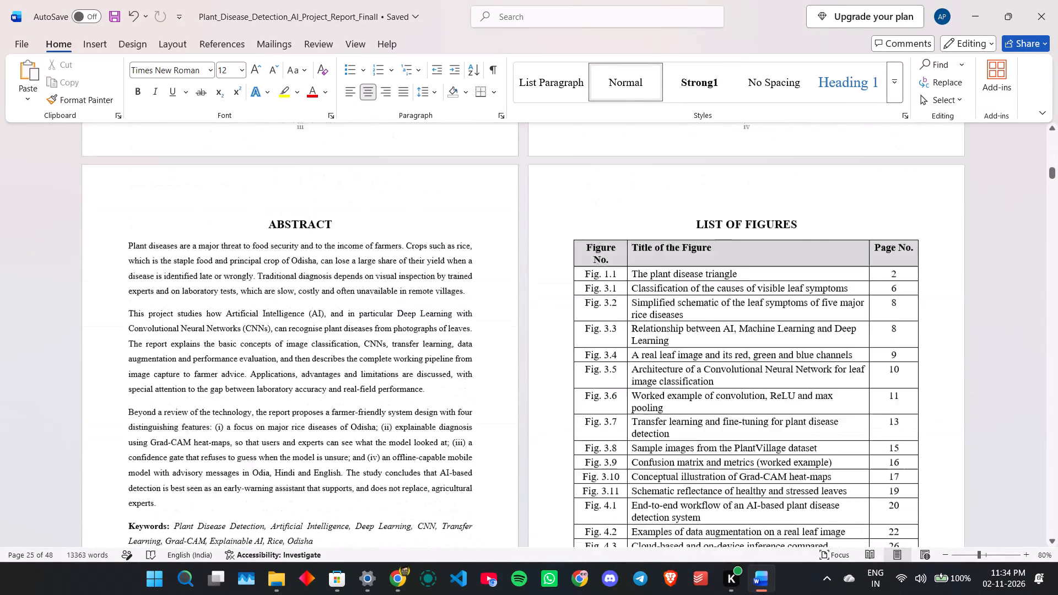
scroll(974, 393, down, 7)
scroll(974, 393, up, 3)
scroll(974, 393, down, 2)
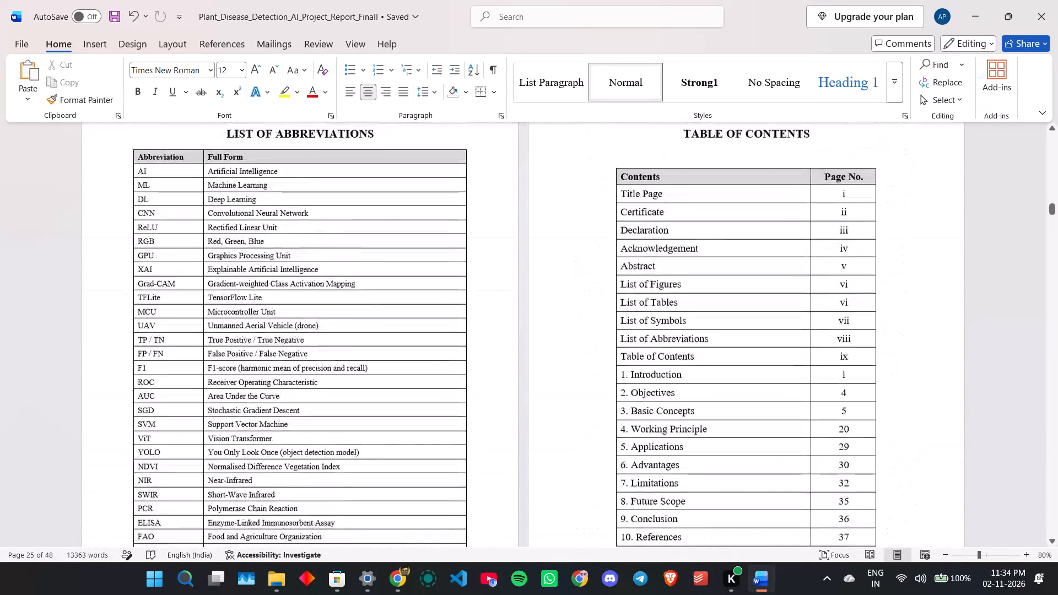
scroll(974, 393, down, 7)
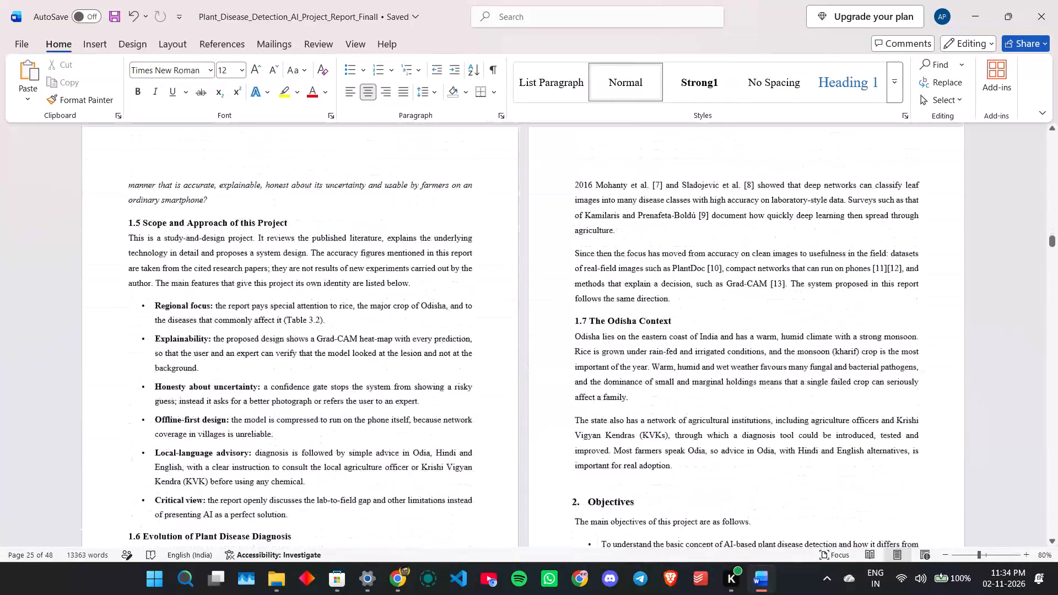
scroll(974, 393, down, 8)
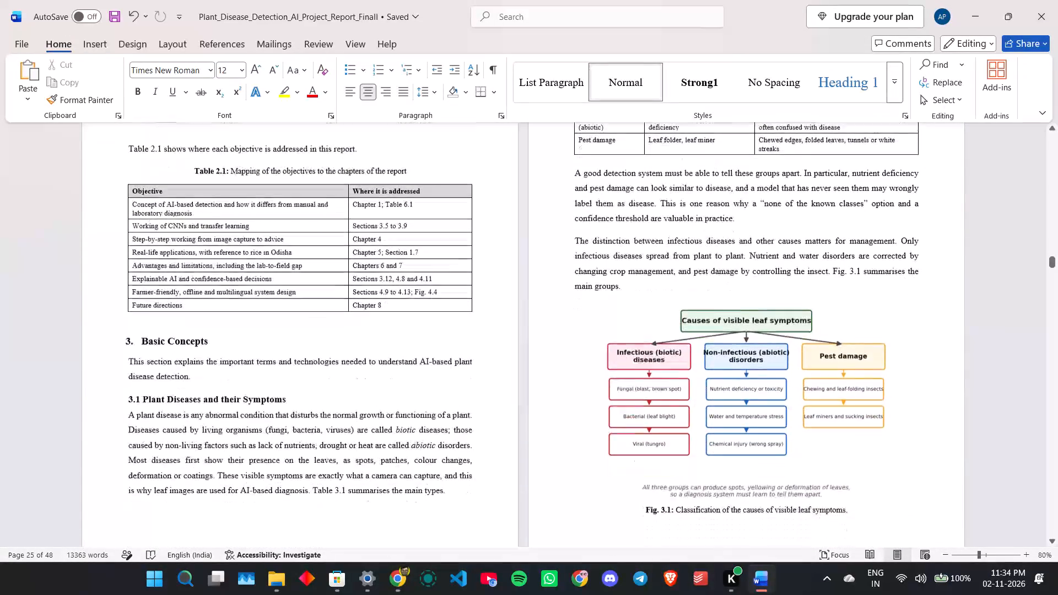
scroll(974, 393, down, 3)
click(792, 282)
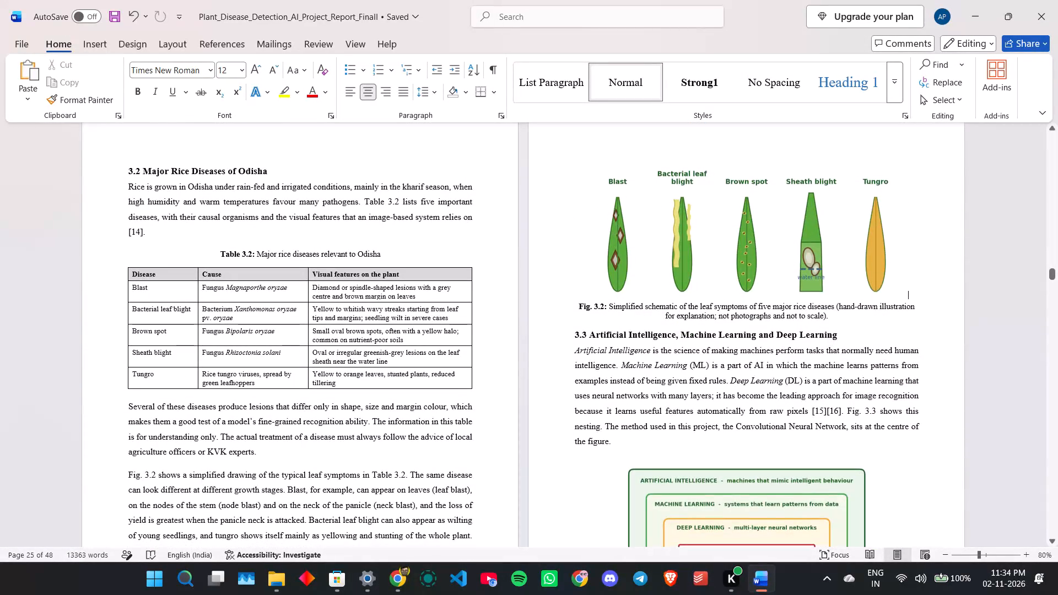
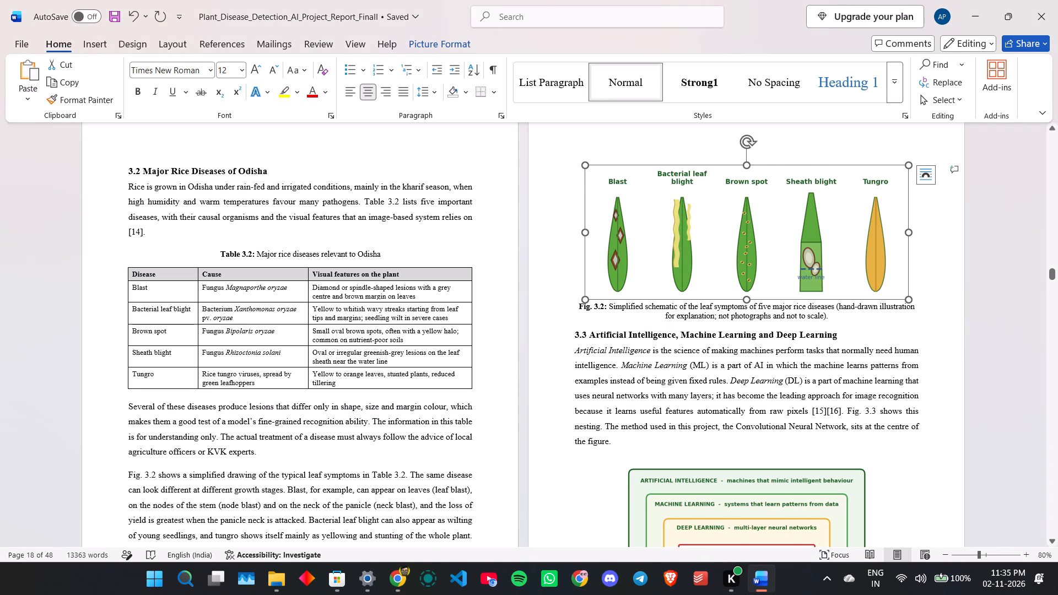
key(Delete)
Insert the picture rice_leaf_symptoms_fixed from the Downloads folder in the empty spot above the Fig. 3.2 caption.
scroll(784, 297, up, 11)
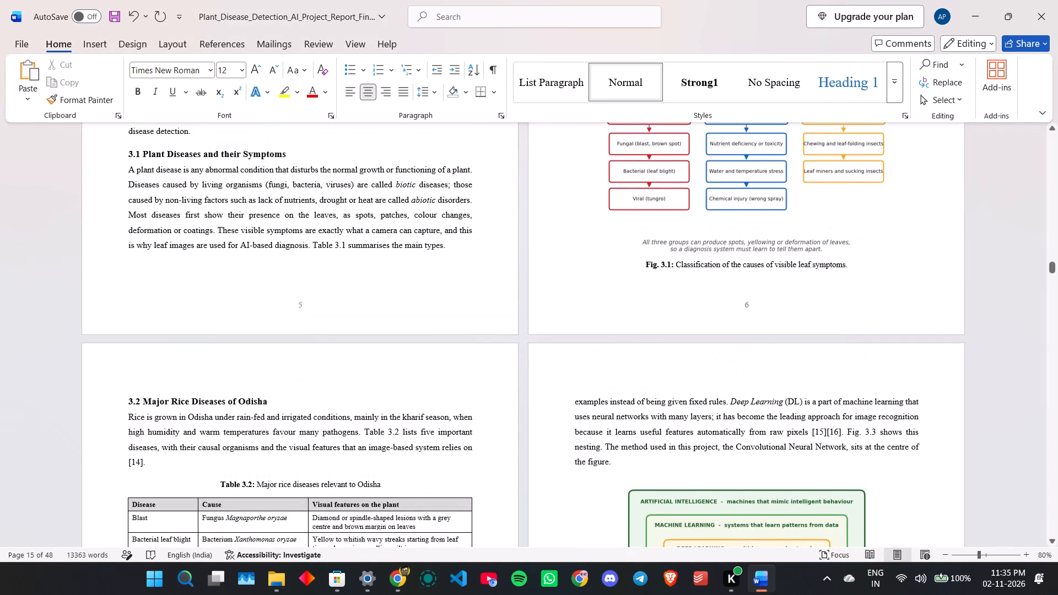
scroll(383, 267, up, 7)
scroll(386, 269, down, 9)
scroll(408, 279, up, 1)
scroll(416, 285, down, 15)
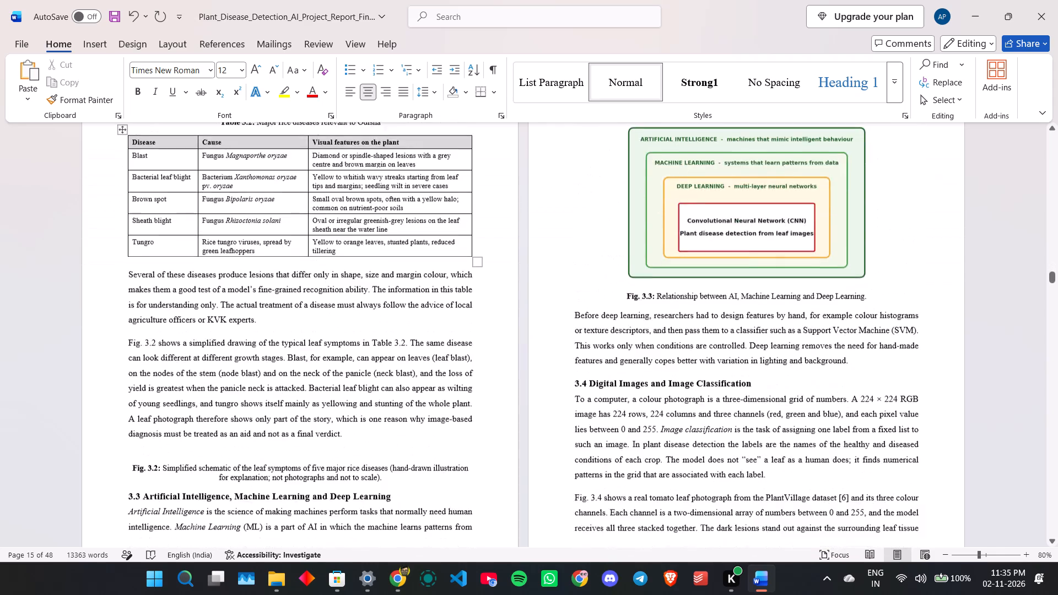
scroll(442, 340, down, 4)
click(104, 46)
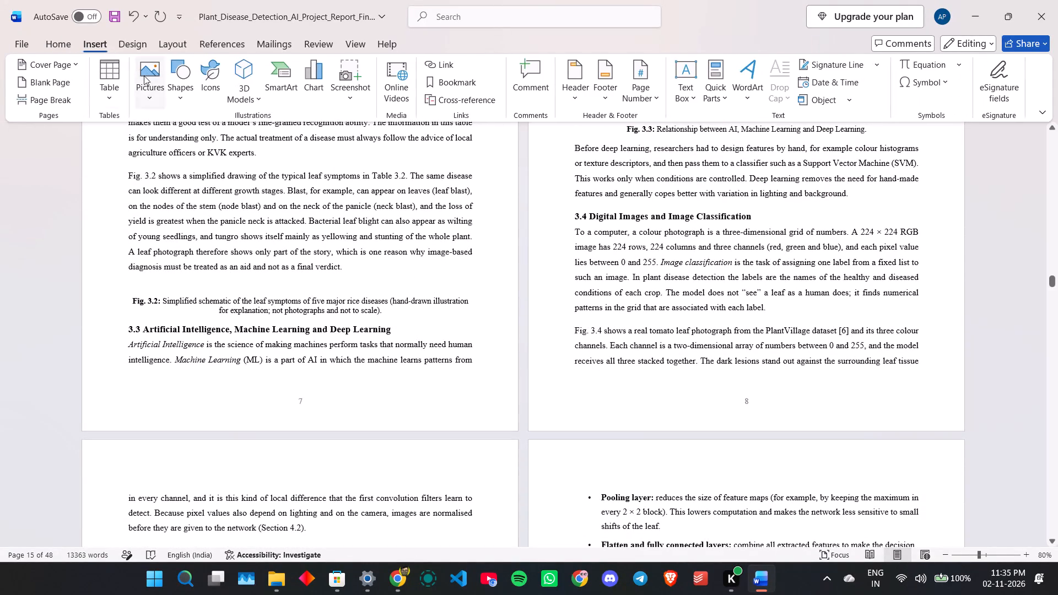
click(150, 82)
click(168, 132)
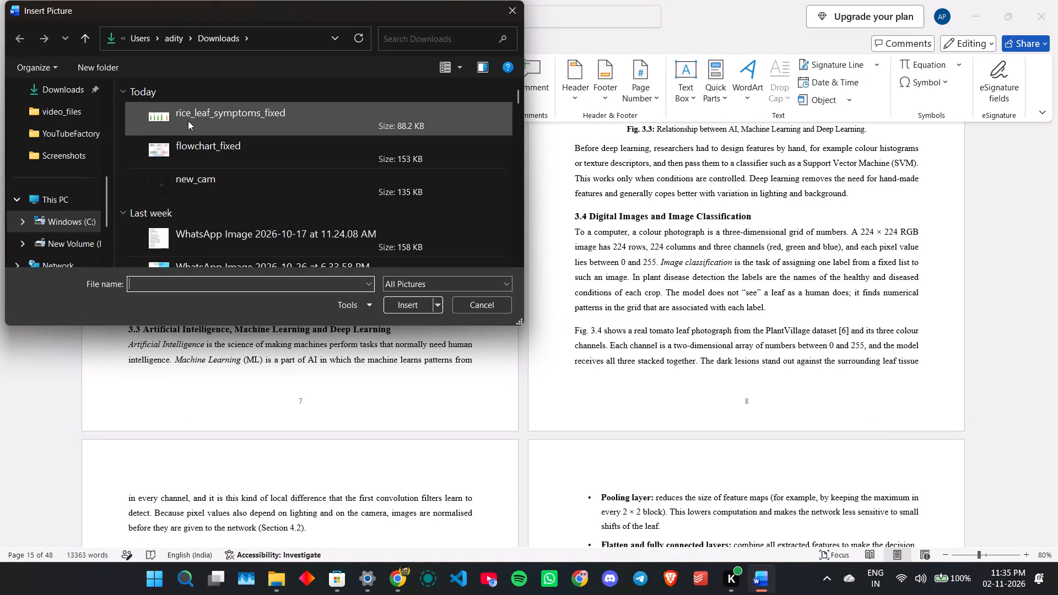
click(190, 120)
click(398, 303)
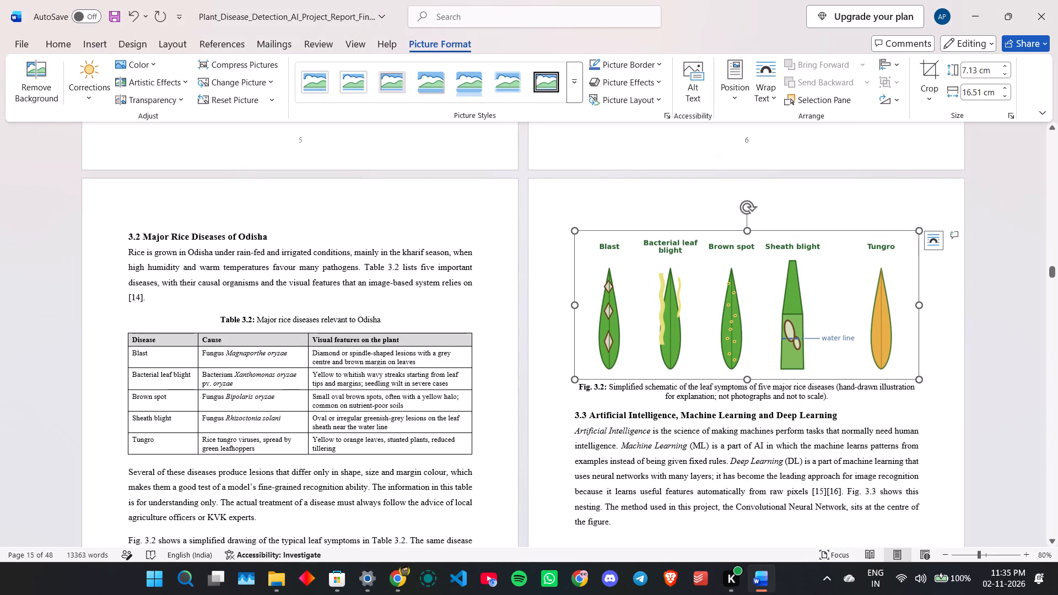
click(1013, 370)
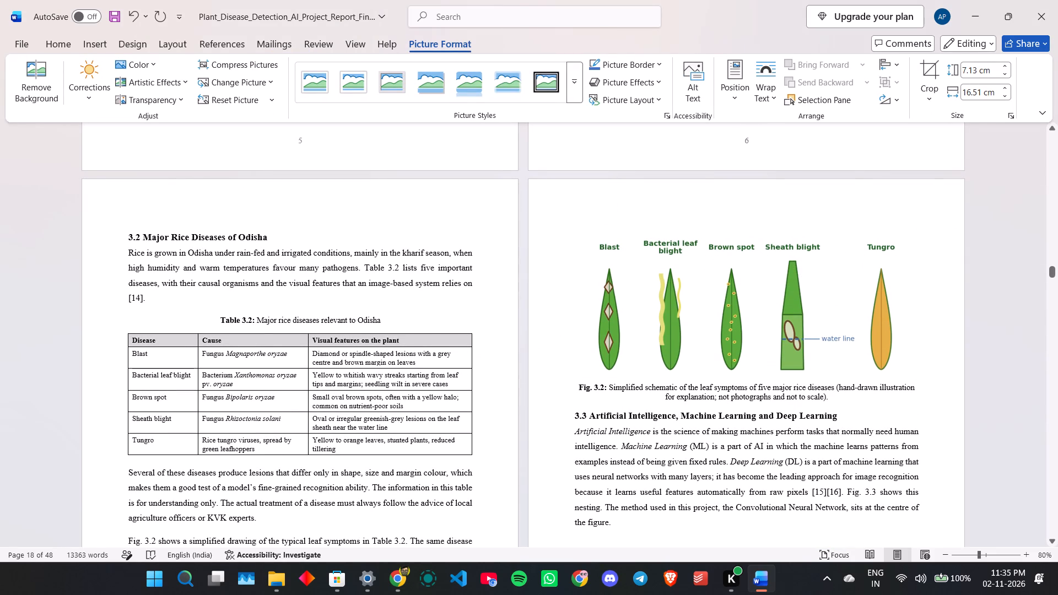
Go back through the report to its beginning and recheck the title page and the Certificate.
scroll(1004, 356, up, 4)
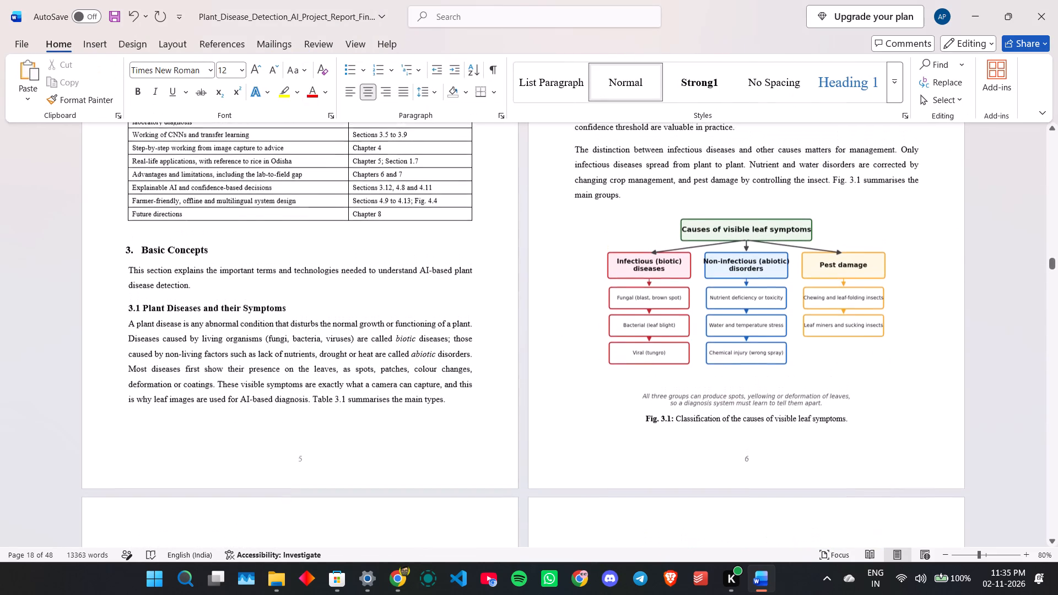
scroll(1004, 356, down, 4)
scroll(1004, 356, up, 20)
scroll(1004, 356, up, 8)
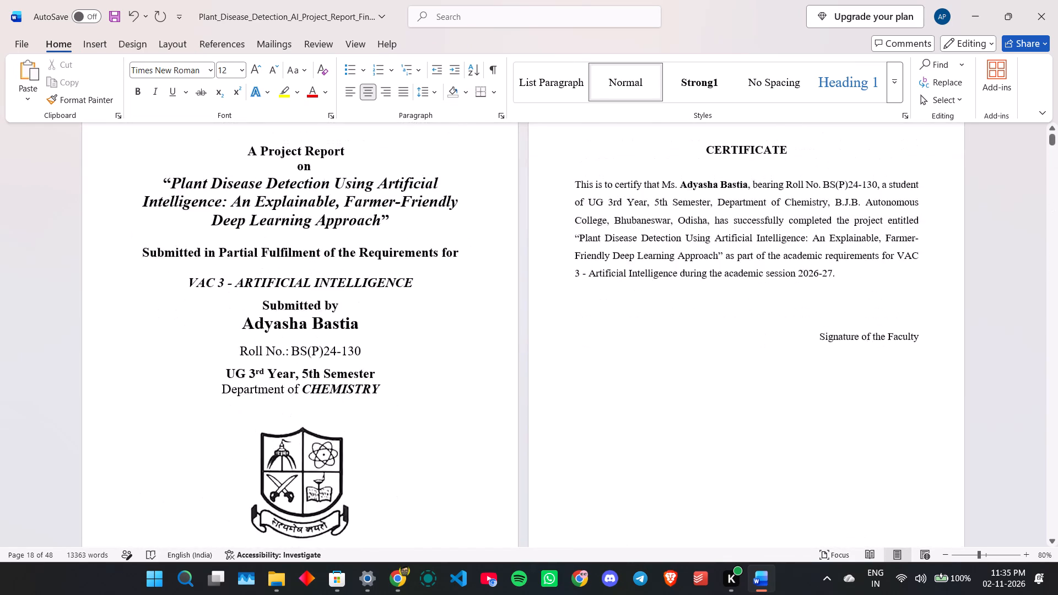
scroll(999, 348, up, 1)
middle_click(978, 351)
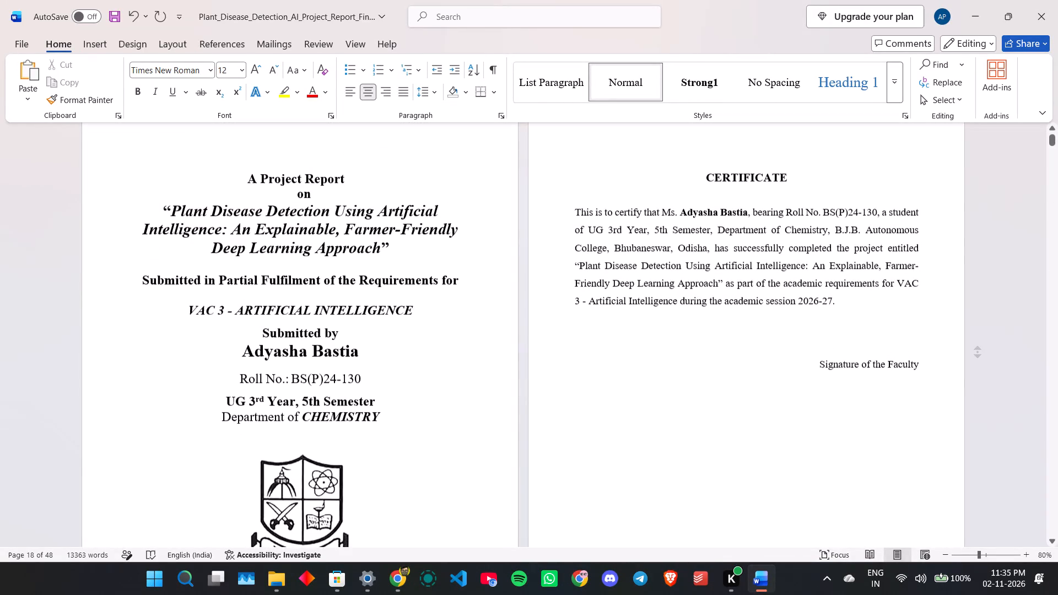
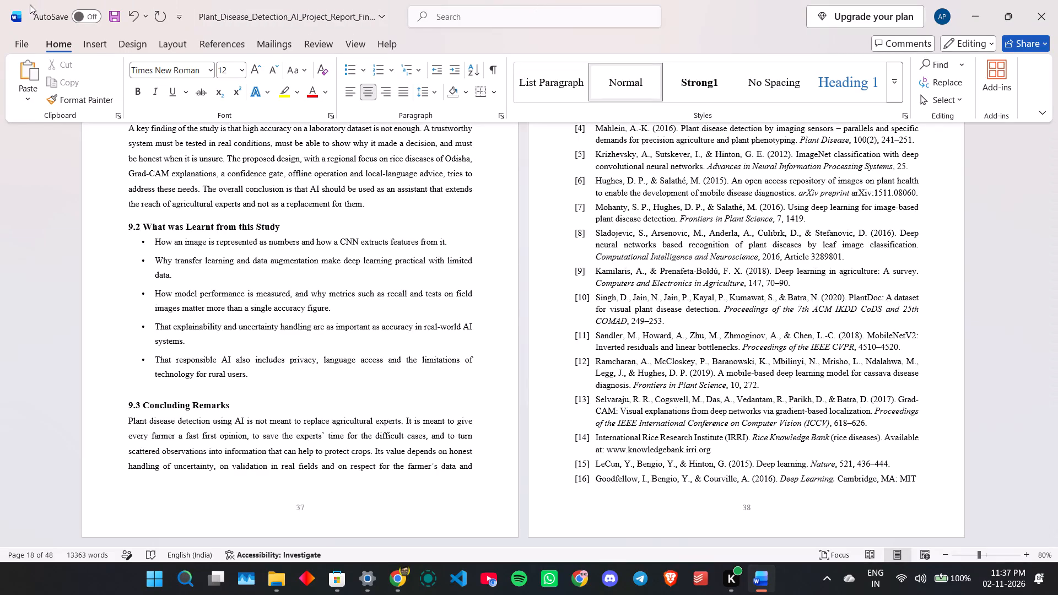
Save the changes made to the plant disease report.
click(118, 17)
Export the report as a standard-quality PDF named Plant_Disease_Detection_AI_Project_Report in the Downloads folder.
click(21, 48)
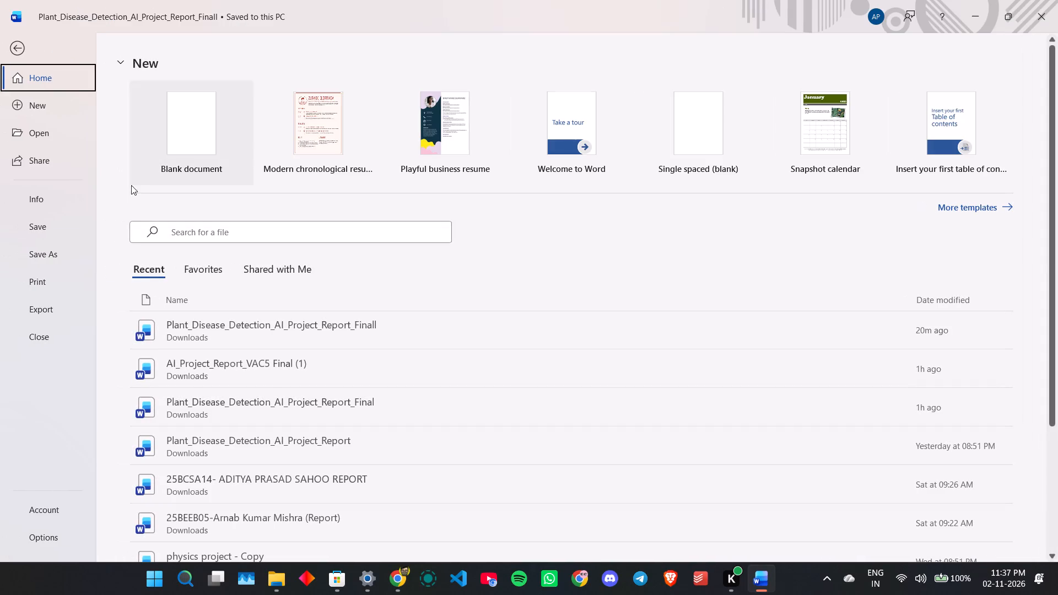
click(51, 305)
click(409, 196)
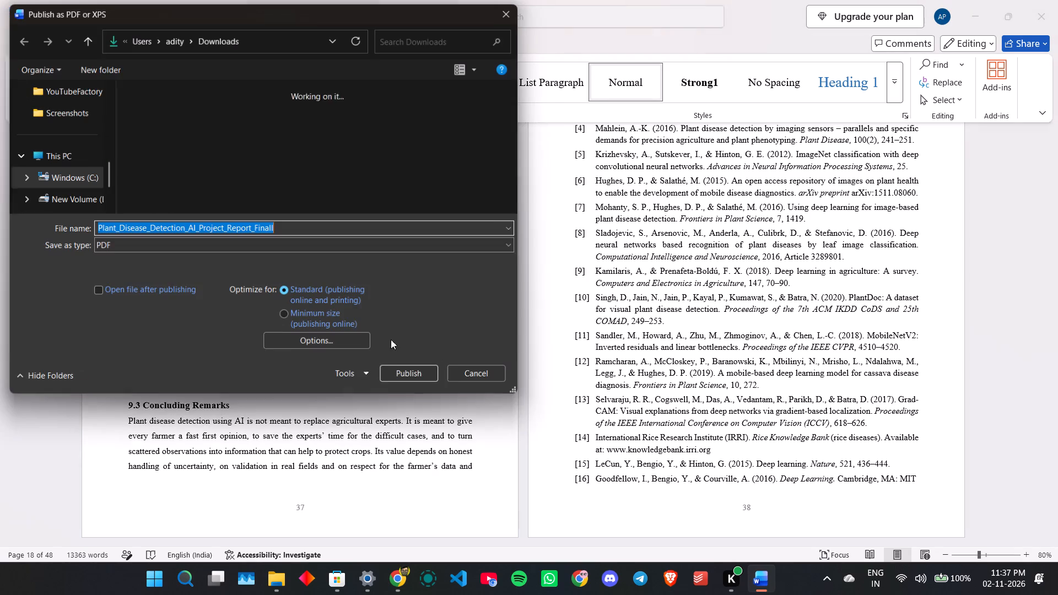
click(287, 225)
drag(284, 228, 271, 229)
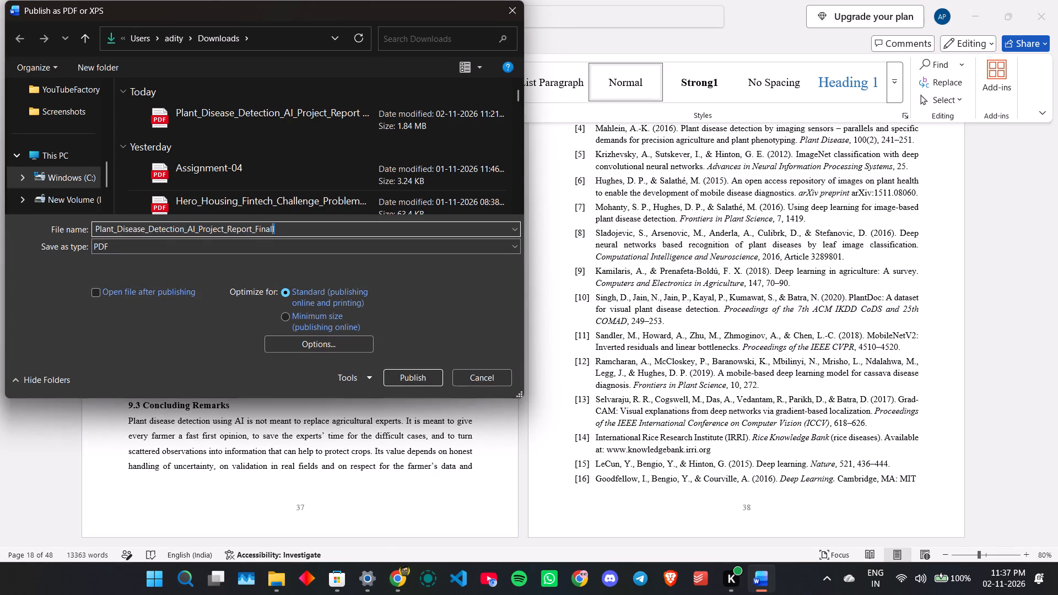
drag(271, 229, 252, 230)
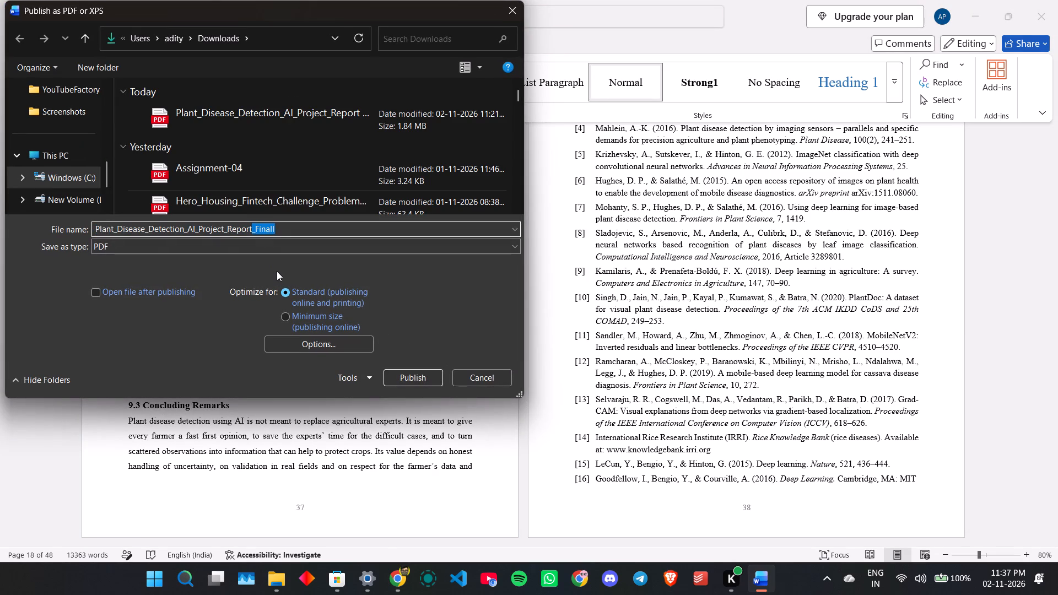
key(BackSpace)
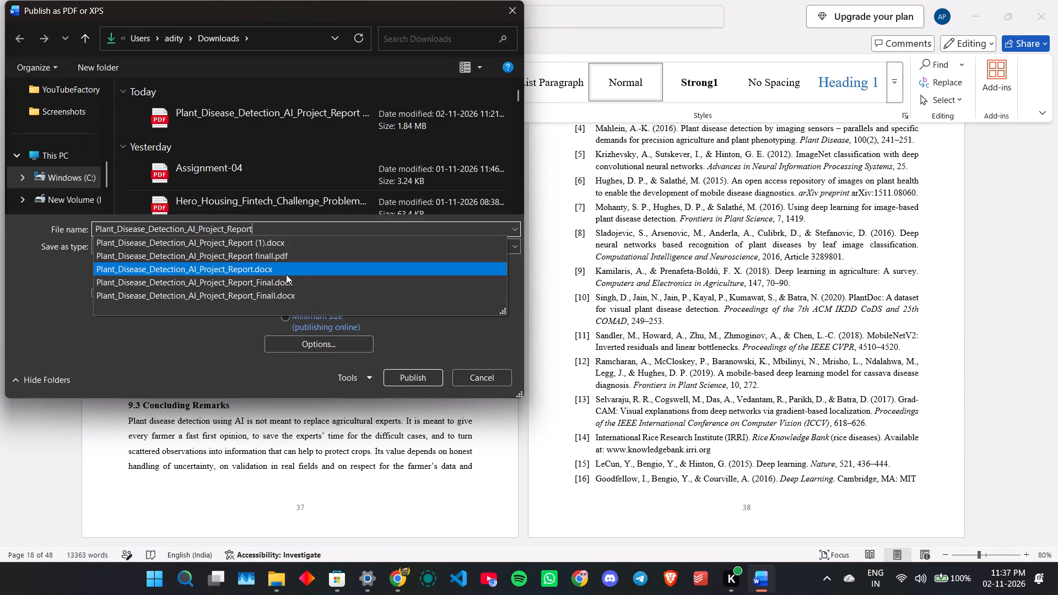
click(225, 230)
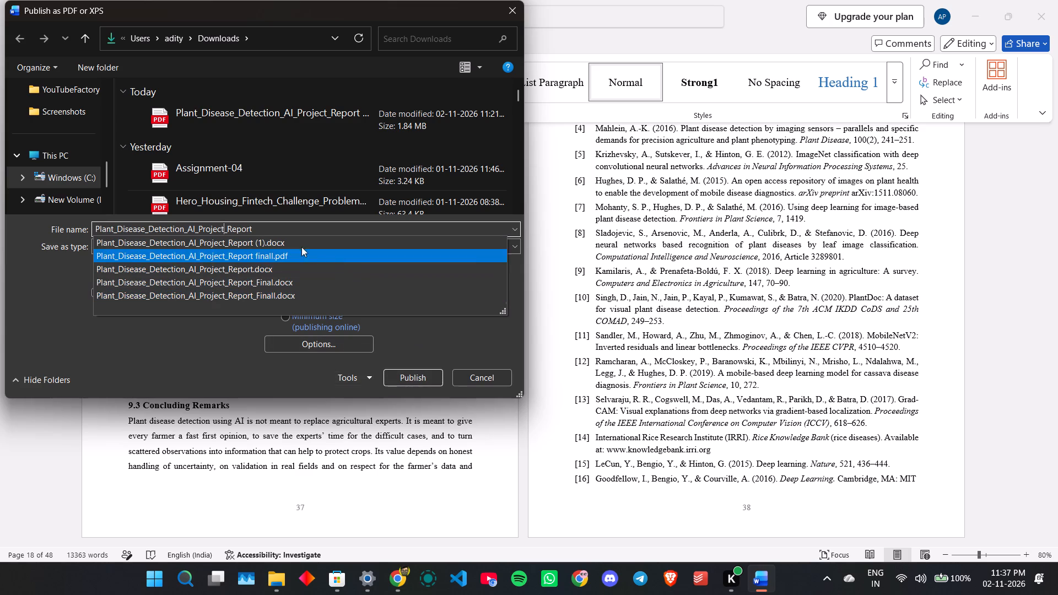
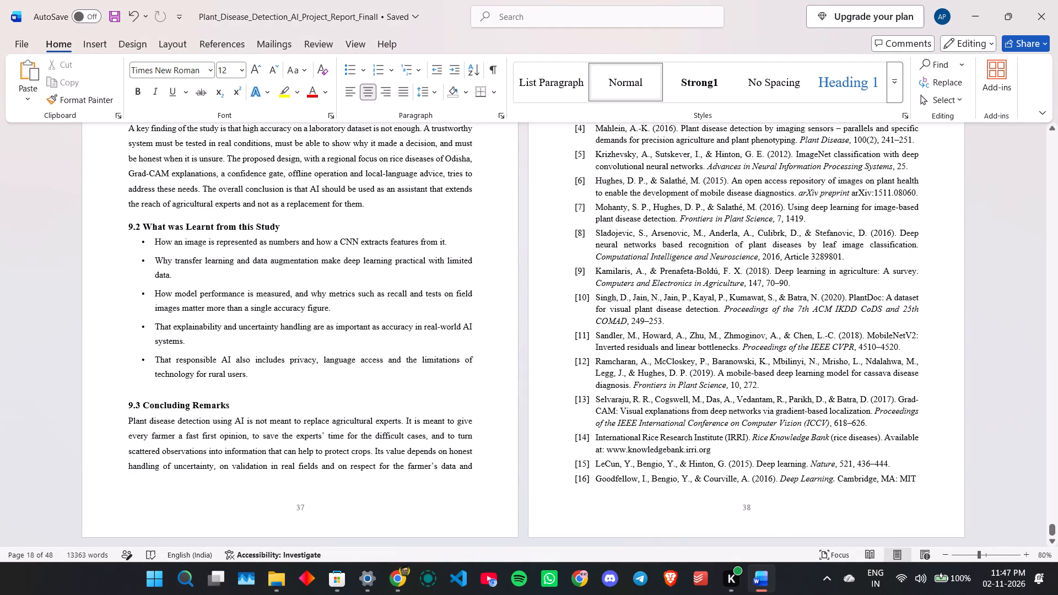
scroll(698, 485, down, 5)
drag(1049, 526, 1045, 517)
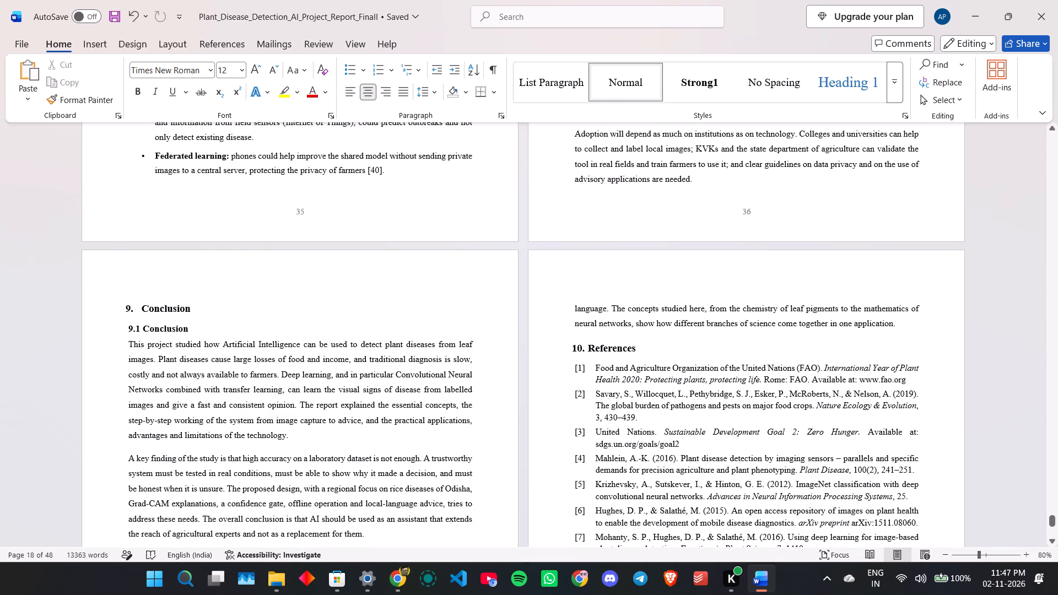
scroll(352, 384, up, 17)
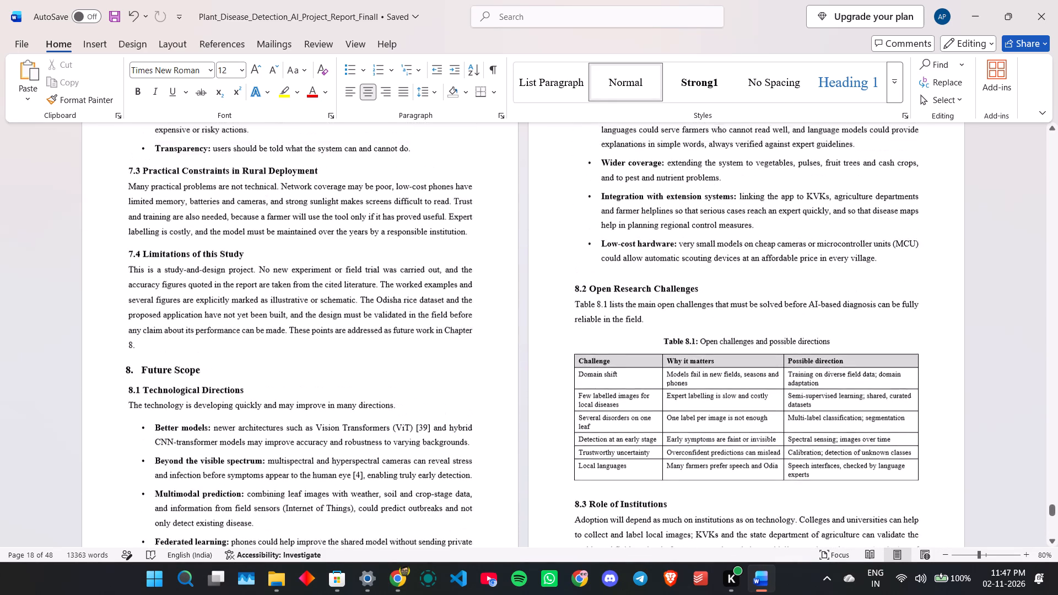
scroll(352, 384, up, 3)
scroll(484, 371, up, 4)
scroll(396, 351, down, 1)
scroll(396, 351, up, 7)
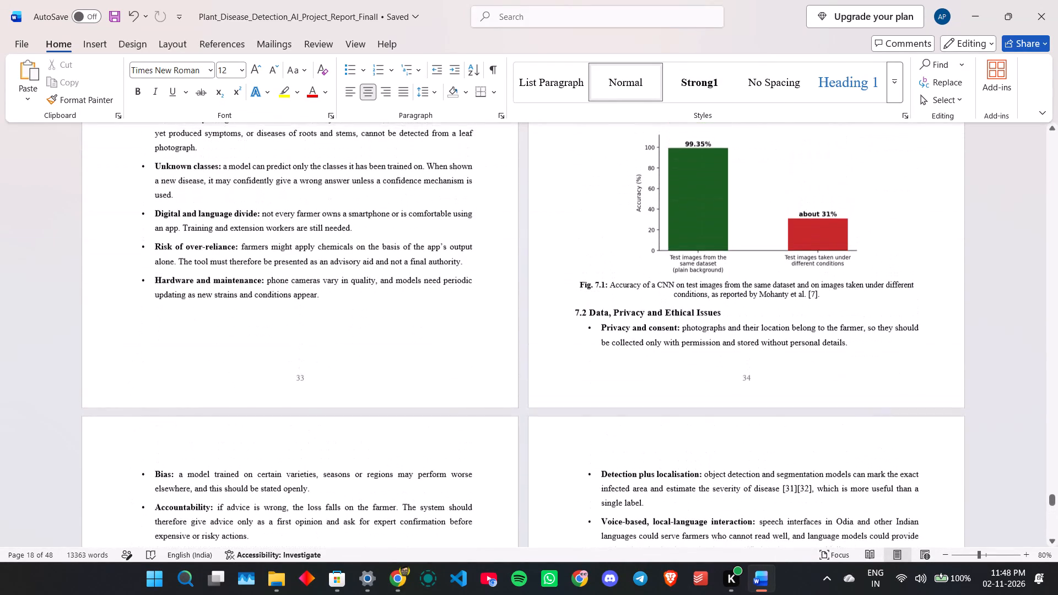
Open the AI_Project_Report_VAC5 Final (1) template from Downloads, review its section guidelines and front pages, and close it.
click(279, 581)
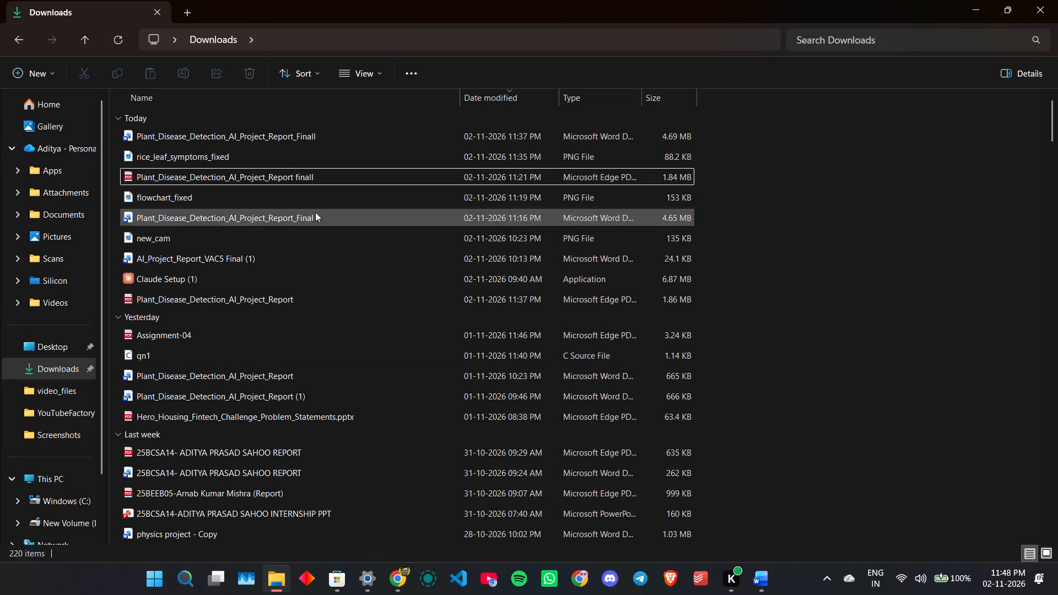
click(294, 139)
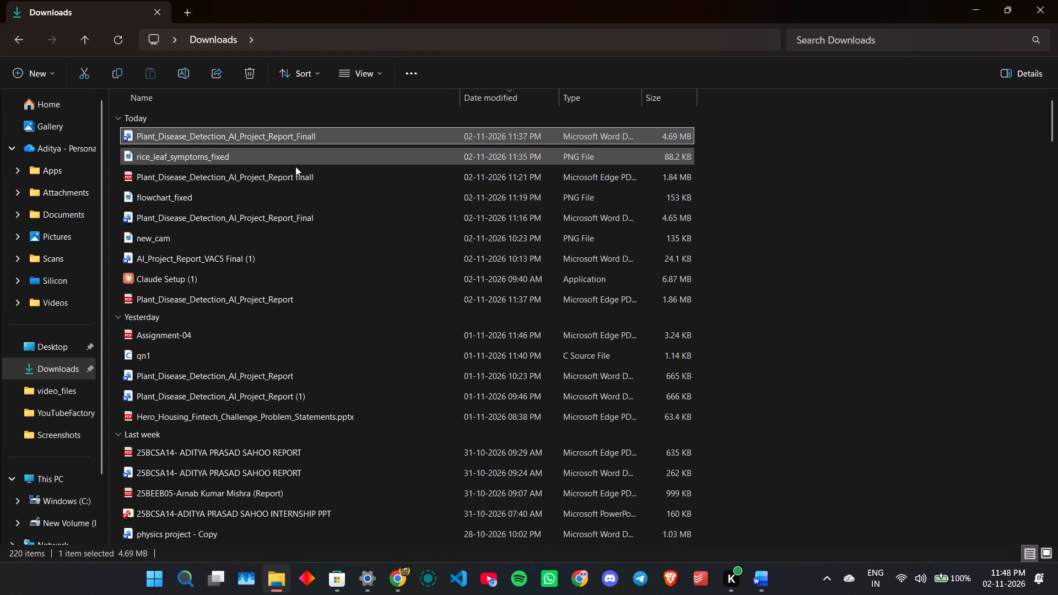
double_click(284, 256)
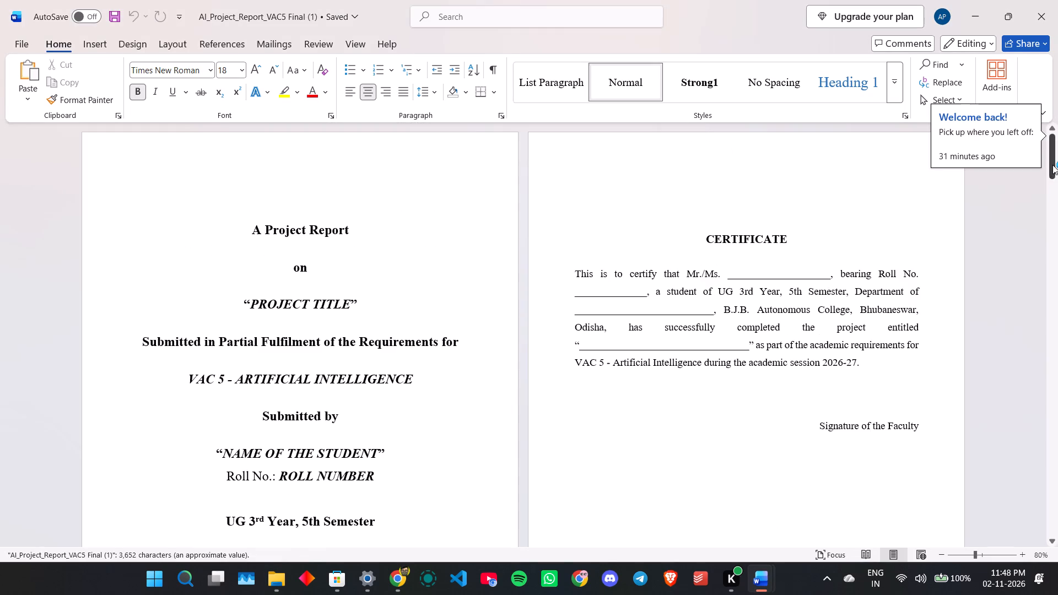
drag(1052, 165, 1057, 594)
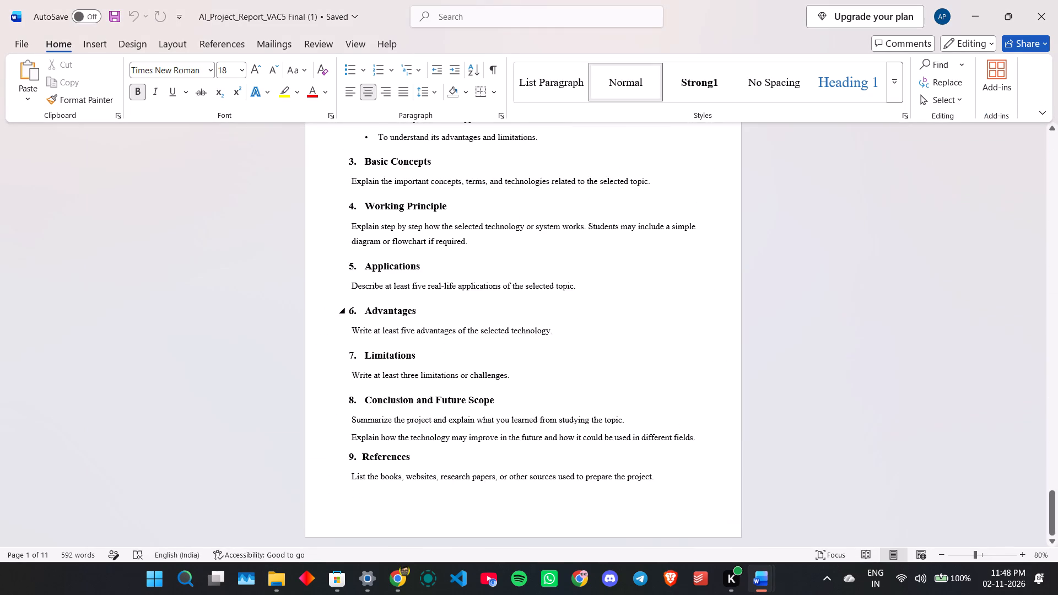
scroll(640, 339, up, 13)
scroll(662, 355, down, 6)
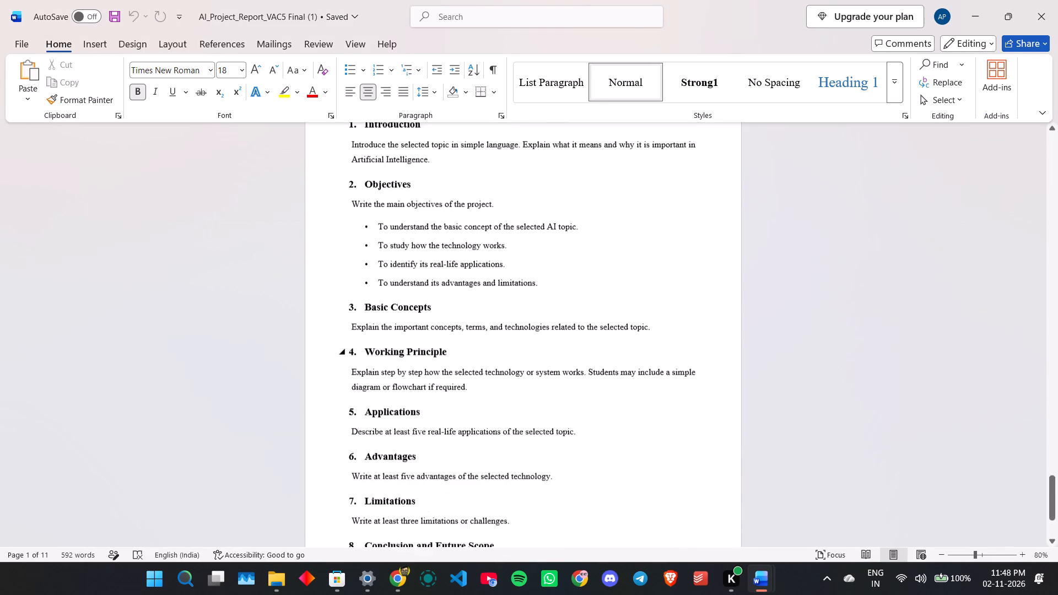
scroll(677, 351, down, 13)
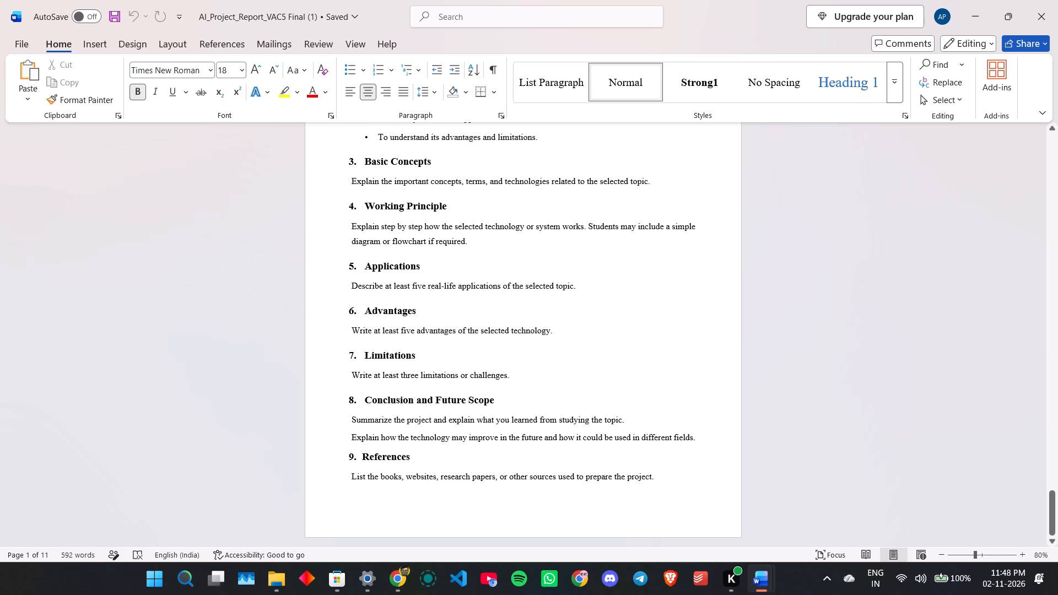
scroll(858, 360, up, 16)
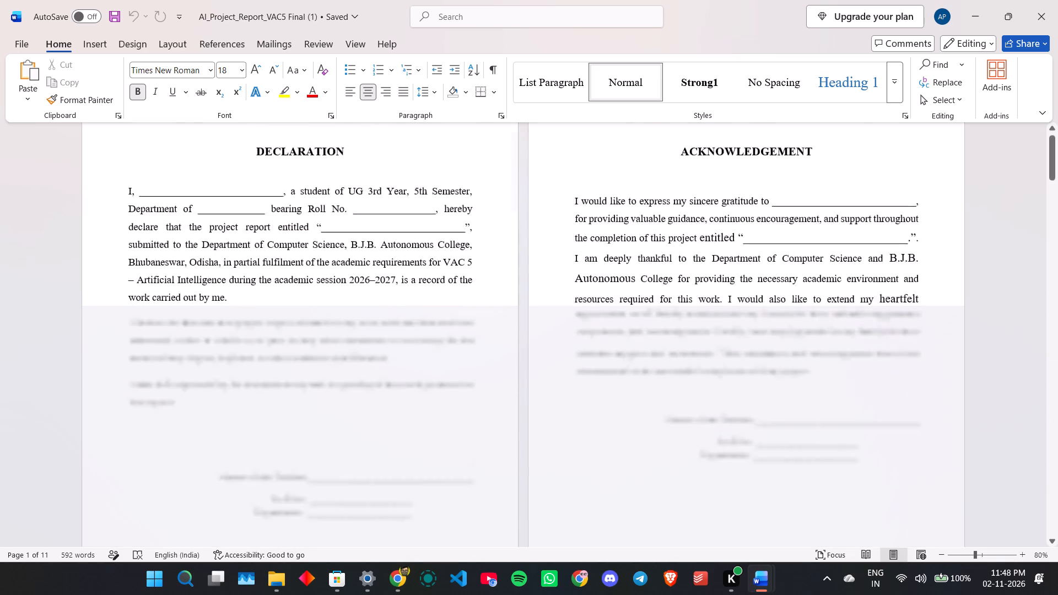
scroll(858, 360, up, 12)
click(1057, 0)
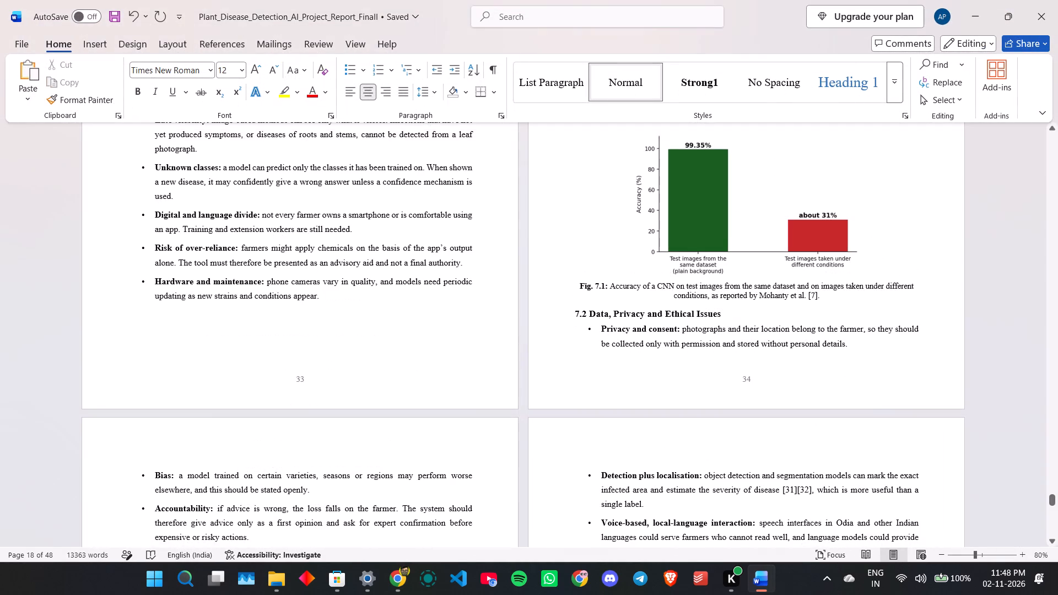
Check the Future Scope, Conclusion and References sections of the plant disease report against the template's guidelines.
scroll(414, 309, down, 20)
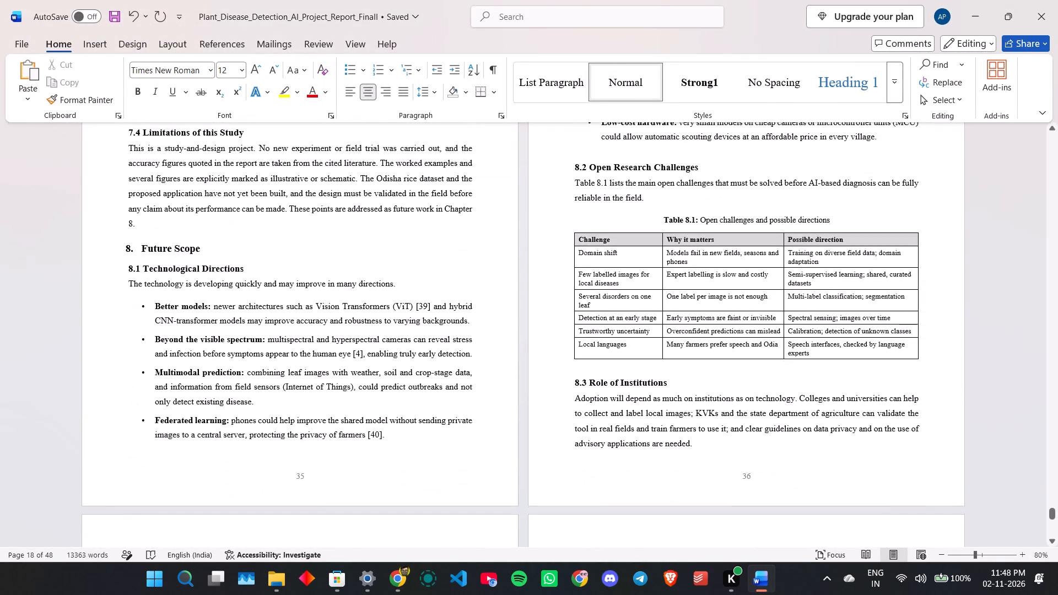
scroll(546, 341, down, 4)
scroll(546, 341, up, 1)
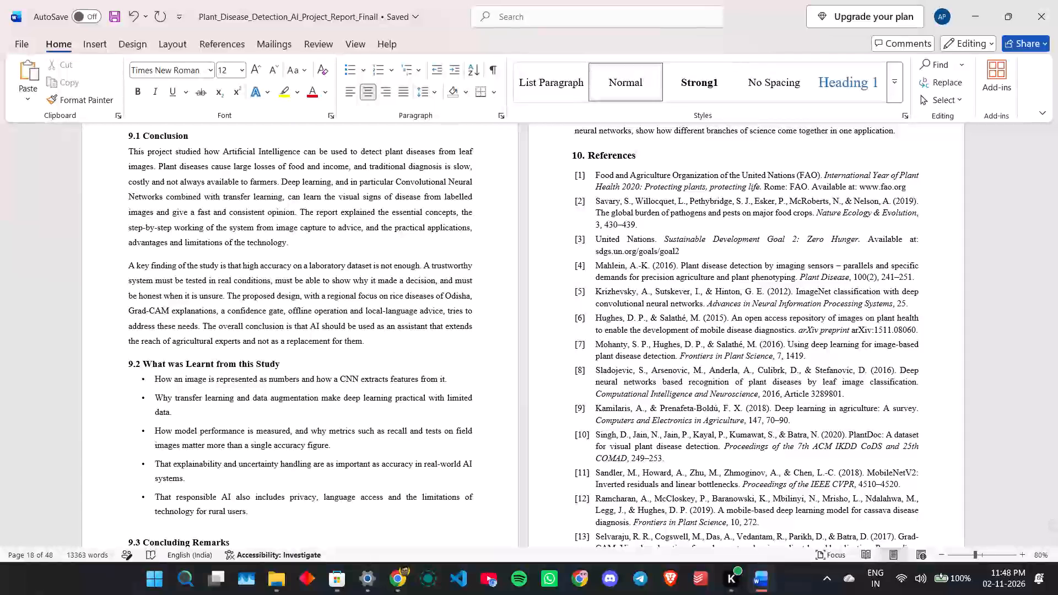
scroll(546, 341, down, 11)
Review the plant disease report's title, certificate, declaration and acknowledgement pages, and return to its Conclusion and References.
scroll(546, 341, up, 18)
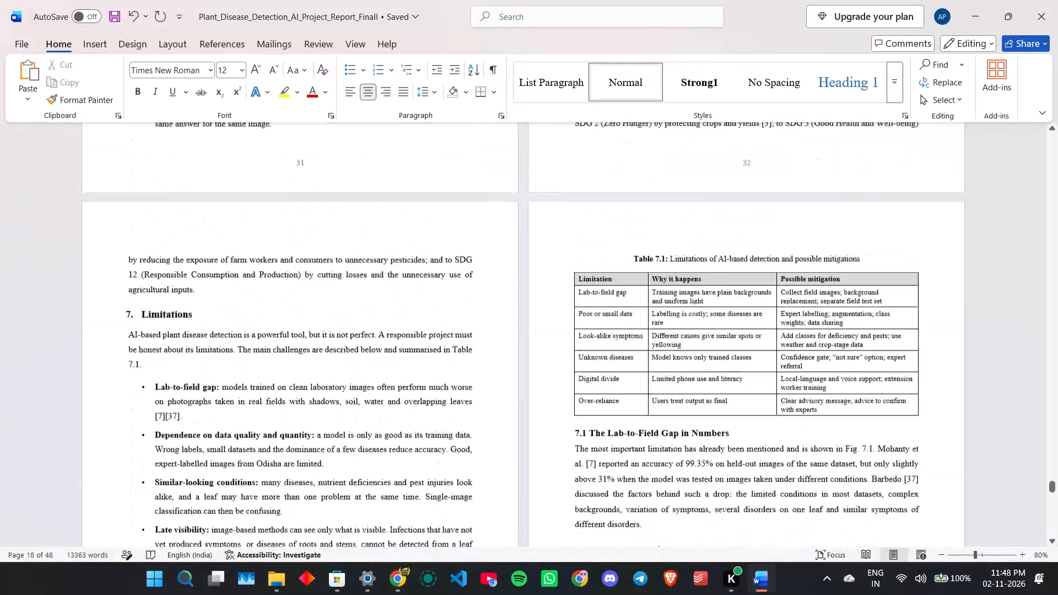
scroll(546, 341, up, 20)
scroll(546, 341, up, 20)
scroll(546, 341, up, 4)
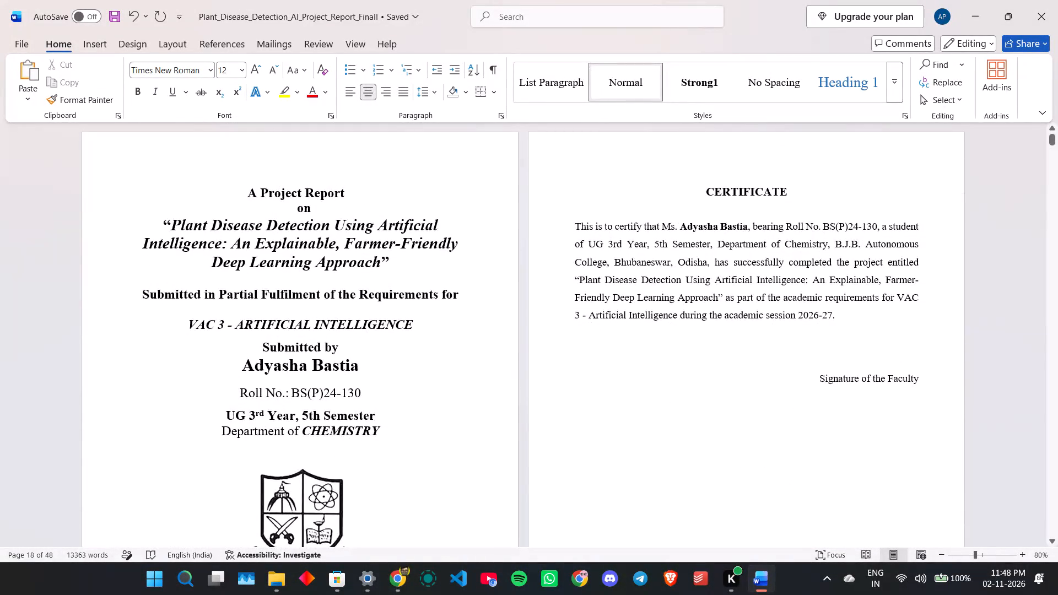
scroll(359, 322, down, 12)
scroll(586, 369, down, 14)
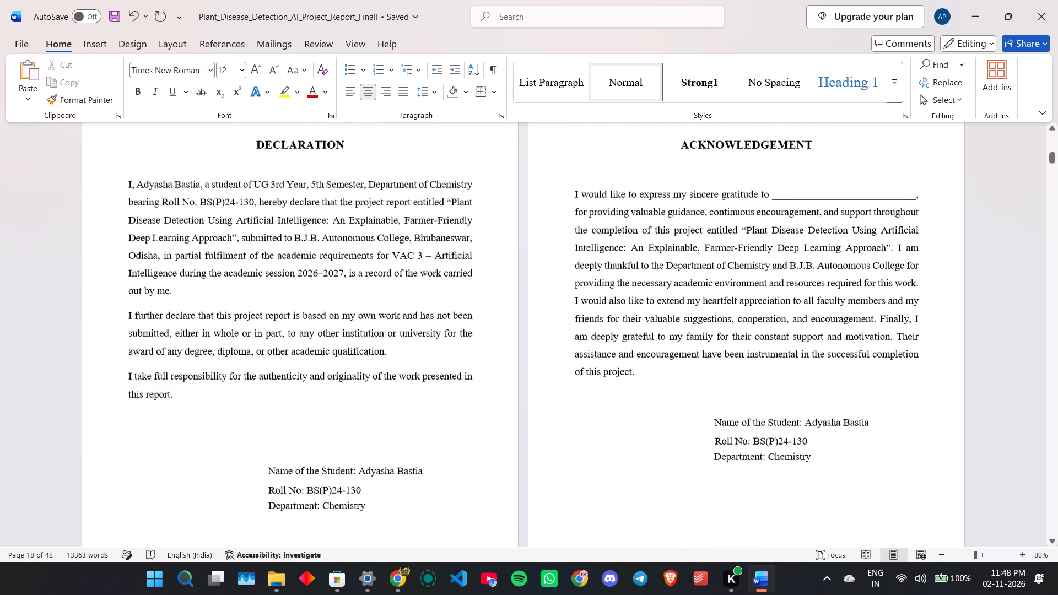
scroll(580, 360, down, 1)
scroll(634, 361, up, 3)
scroll(685, 348, down, 12)
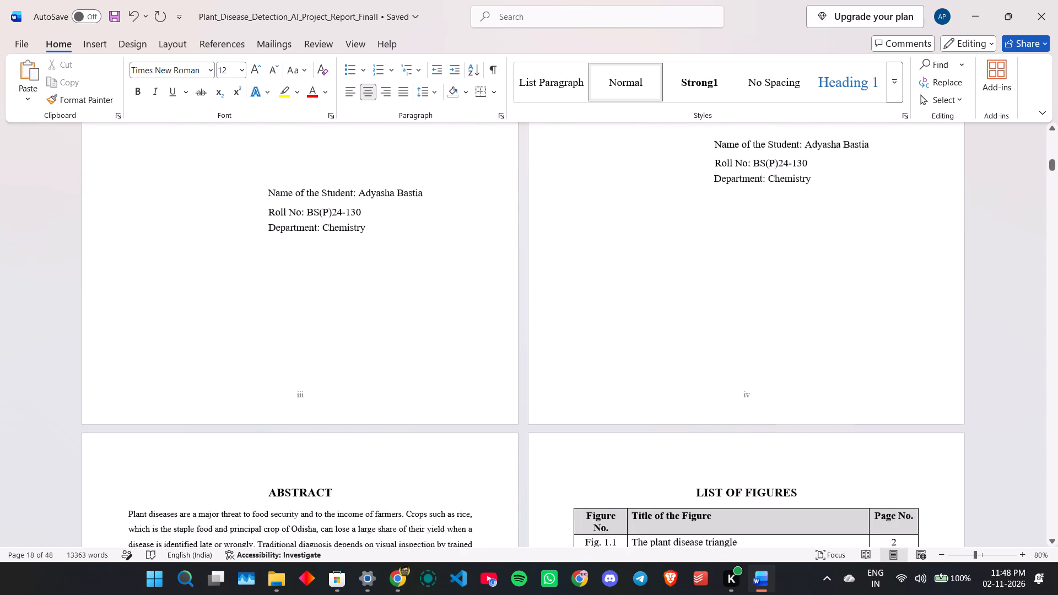
scroll(715, 358, down, 6)
scroll(748, 362, down, 19)
scroll(796, 368, down, 9)
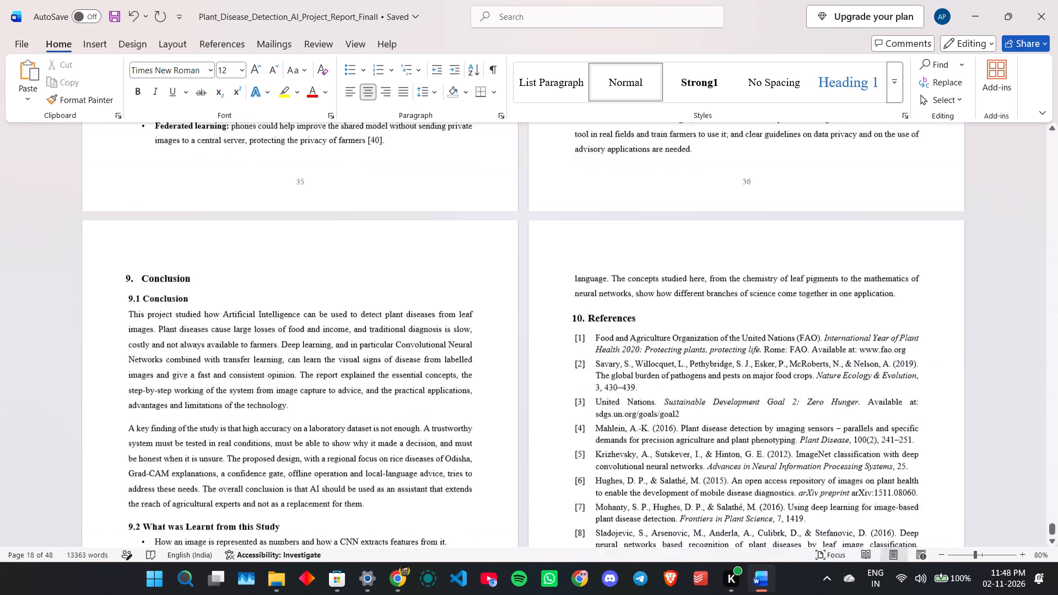
scroll(796, 368, down, 14)
scroll(1057, 63, down, 20)
scroll(1057, 63, down, 20)
scroll(1057, 63, down, 1)
Close the plant disease report document and clear the file selection in the Downloads folder.
click(1054, 9)
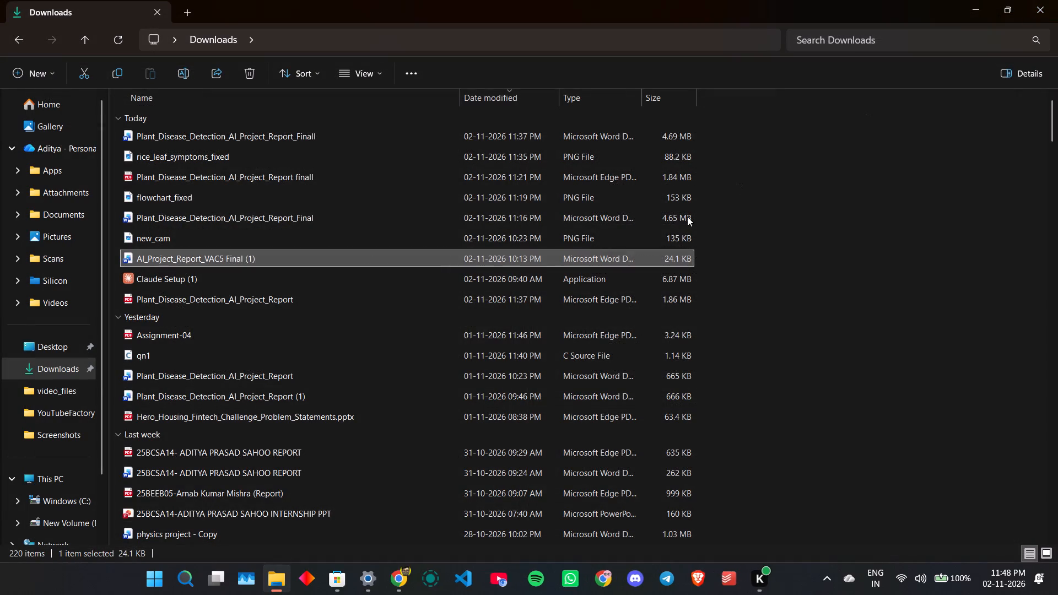
click(888, 247)
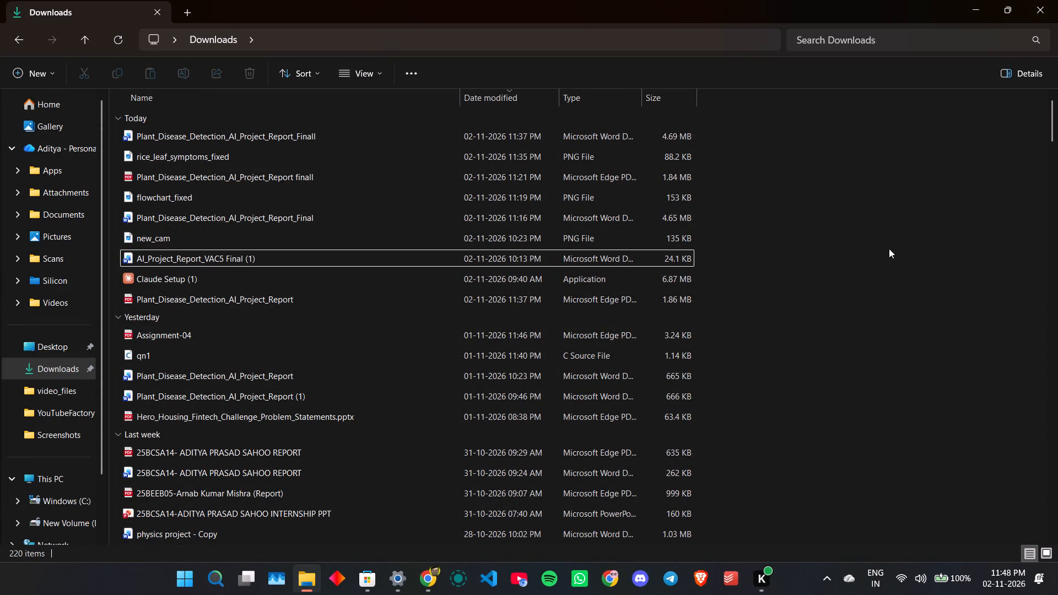
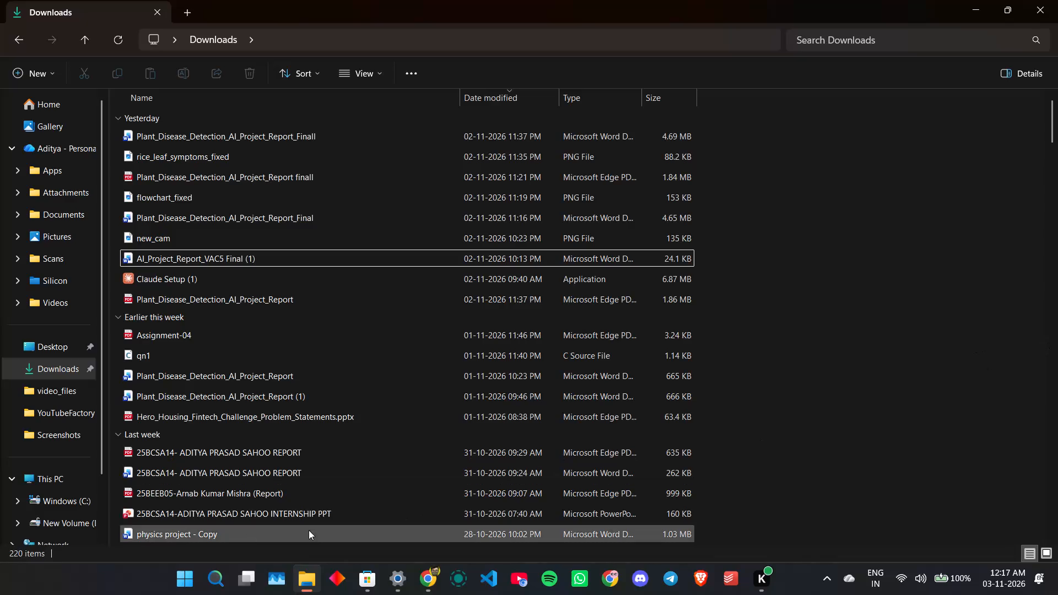
Leave the Downloads folder and show the drives under This PC.
scroll(88, 477, down, 6)
click(79, 409)
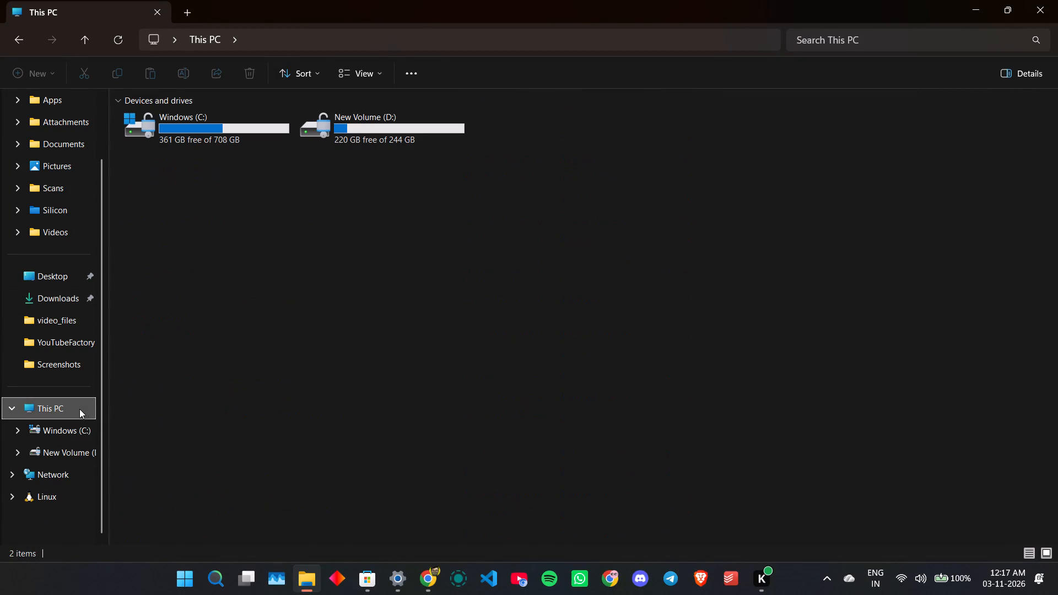
click(344, 334)
click(334, 334)
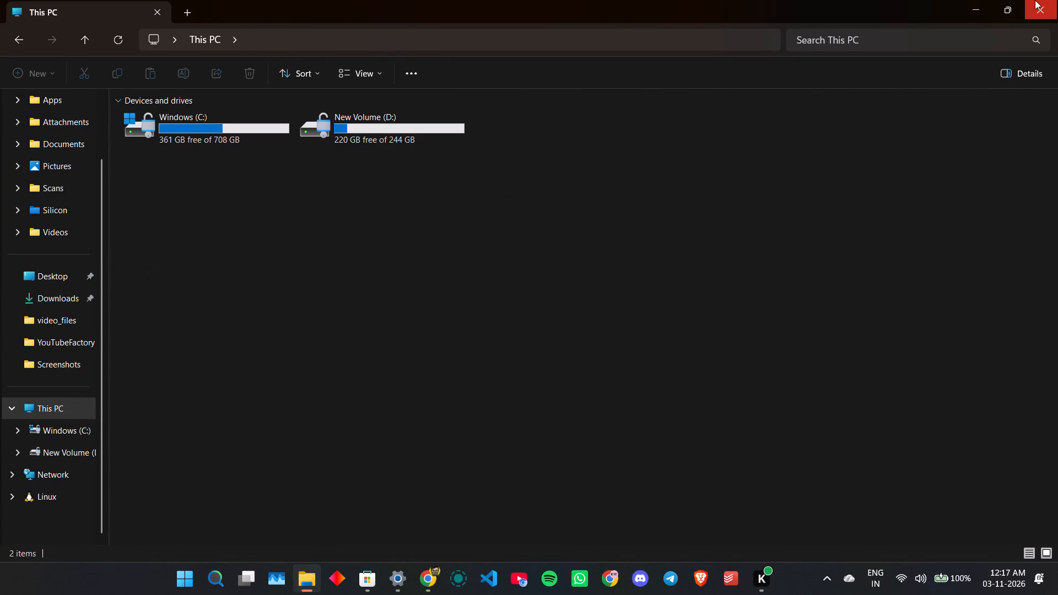
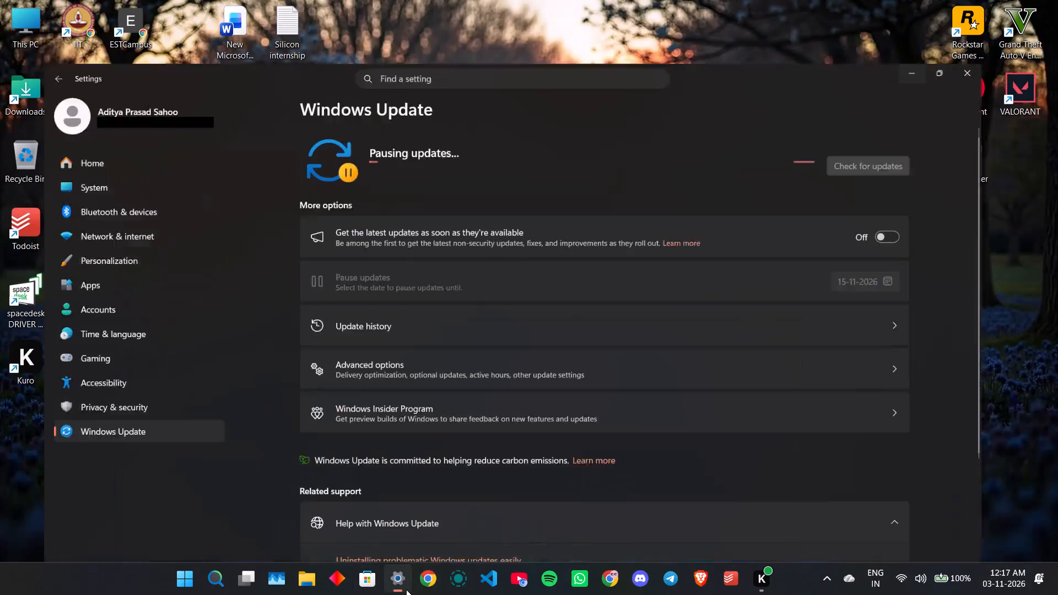
Close the Settings window showing Windows Update.
click(1057, 0)
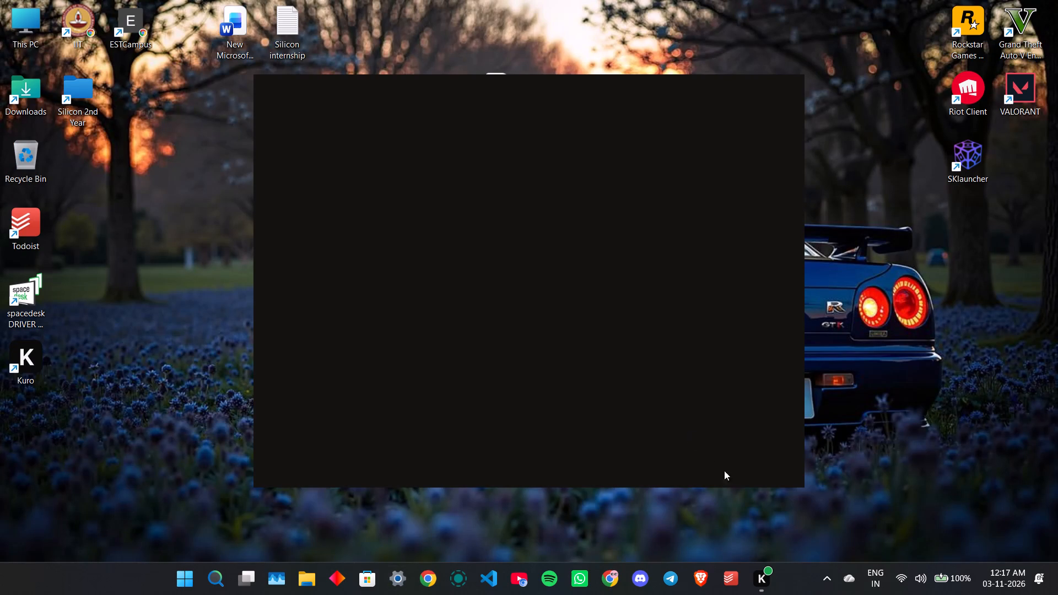
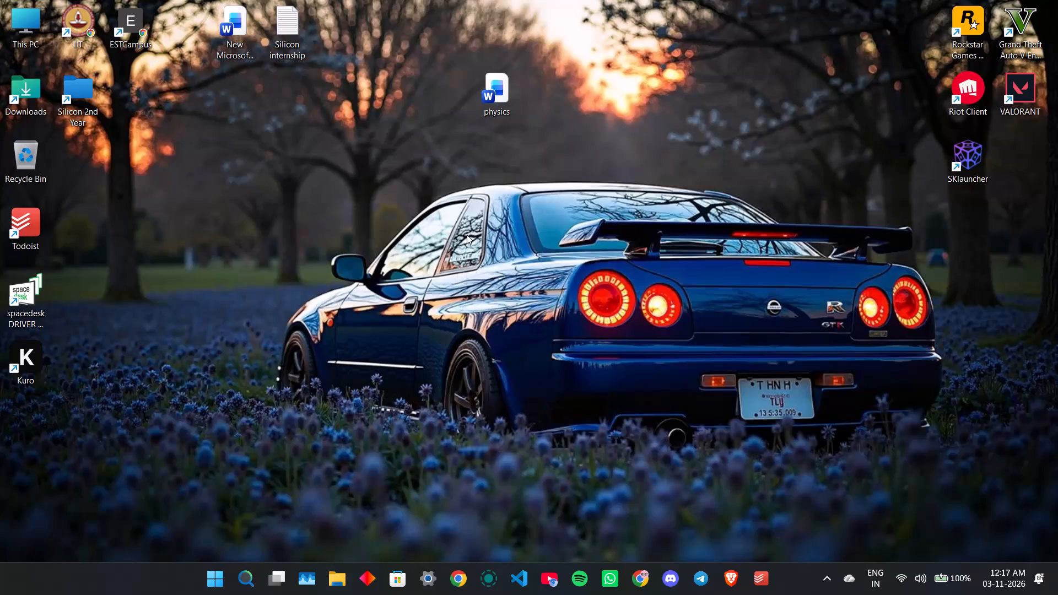
Bring up the computer's power options in order to shut it down.
click(504, 288)
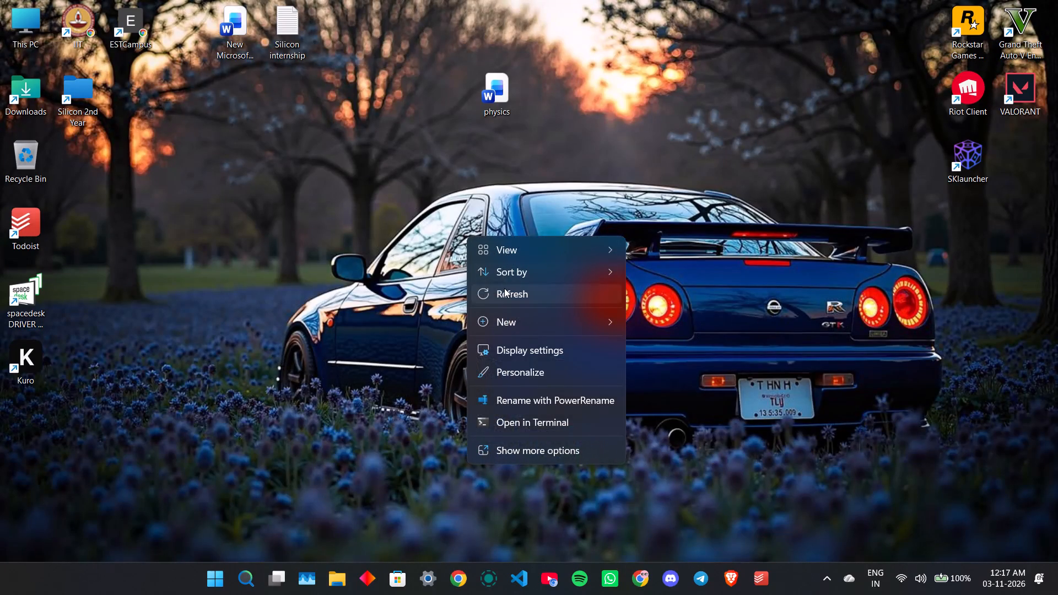
click(229, 570)
click(702, 541)
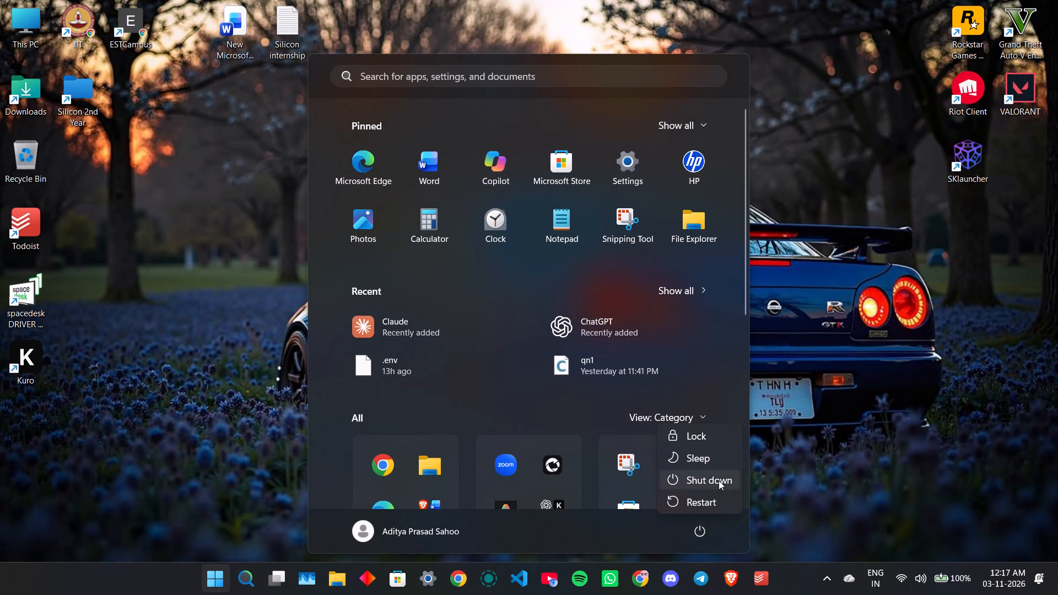